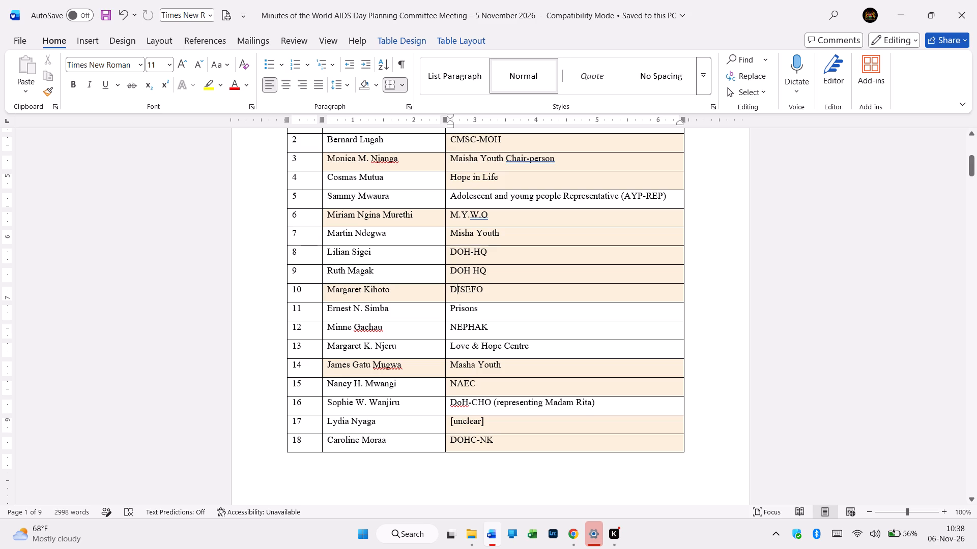
triple_click(973, 134)
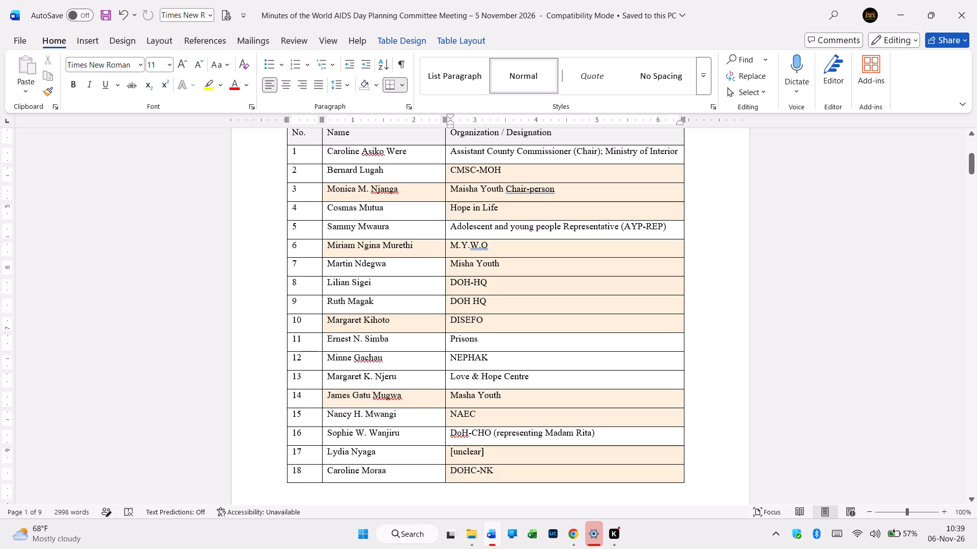
click(404, 397)
key(BackSpace)
key(BackSpace)
key(BackSpace)
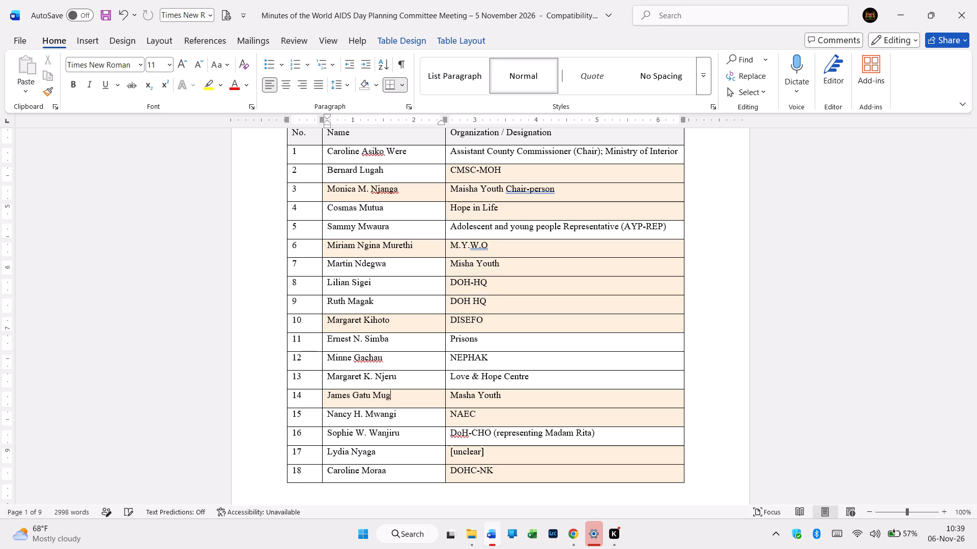
key(BackSpace)
key(BackSpace)
key(n)
text(juguna)
Correct the surname in row 16 of the Members Present table to Waweru.
click(406, 417)
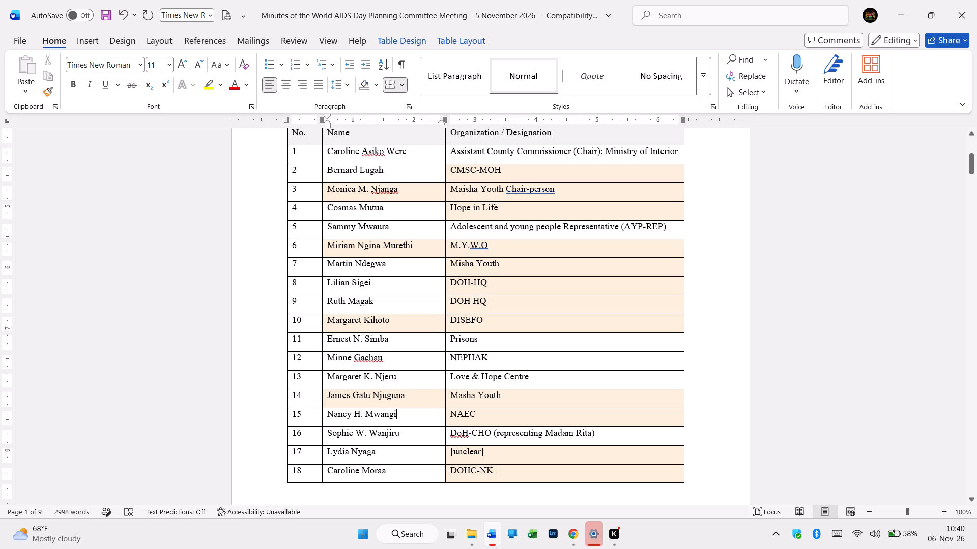
click(399, 410)
click(413, 436)
key(BackSpace)
key(BackSpace)
key(BackSpace)
key(BackSpace)
key(BackSpace)
key(BackSpace)
text(awe)
text(ru)
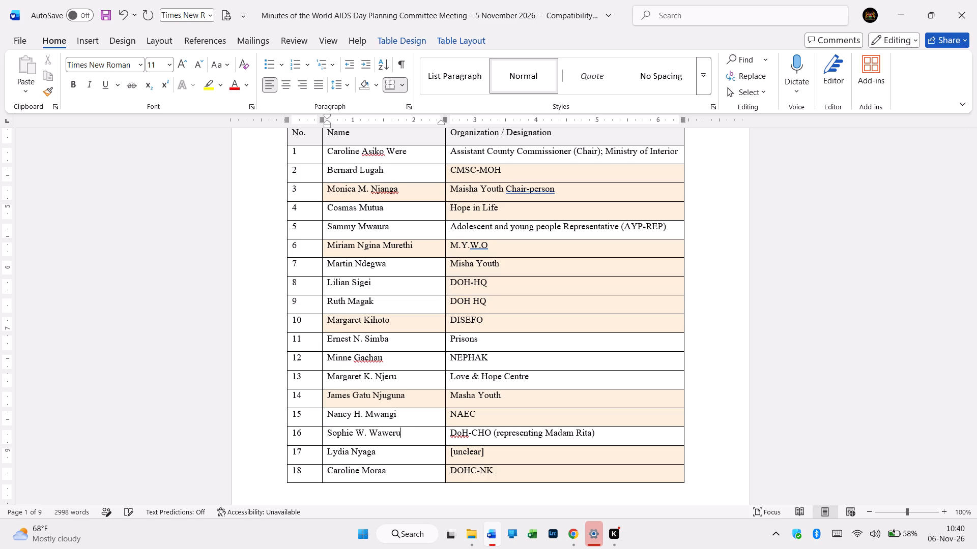
Reduce the document's top page margin slightly and save the minutes.
click(398, 447)
click(384, 455)
drag(974, 165, 976, 179)
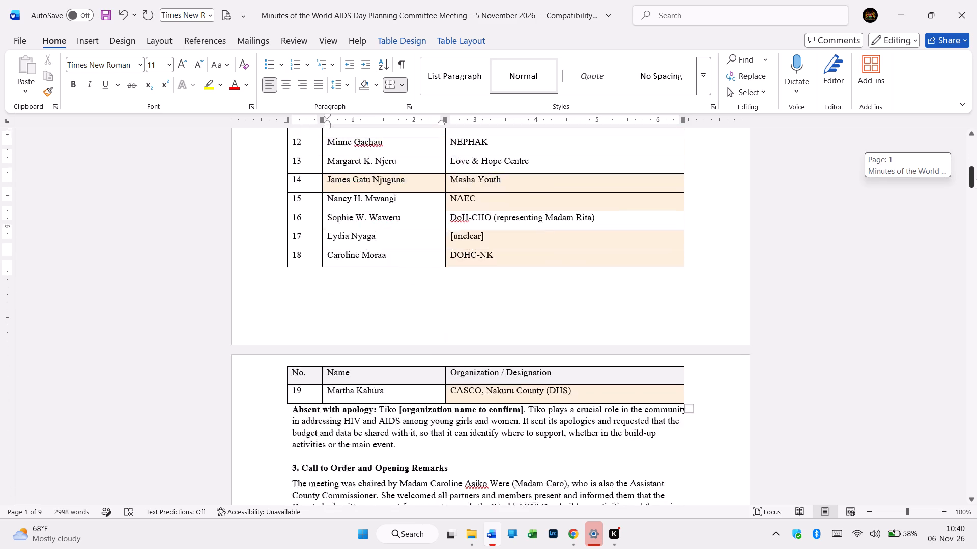
drag(976, 179, 976, 153)
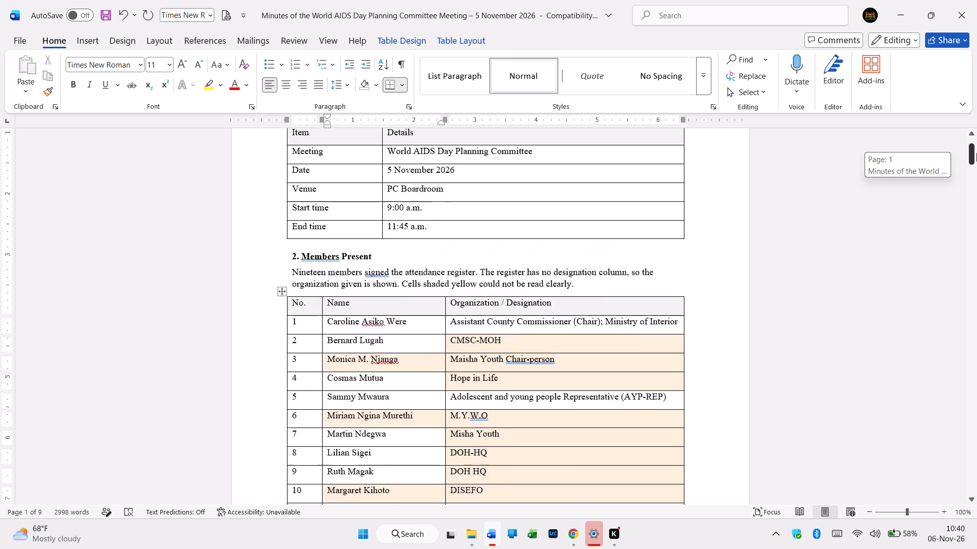
drag(976, 153, 976, 137)
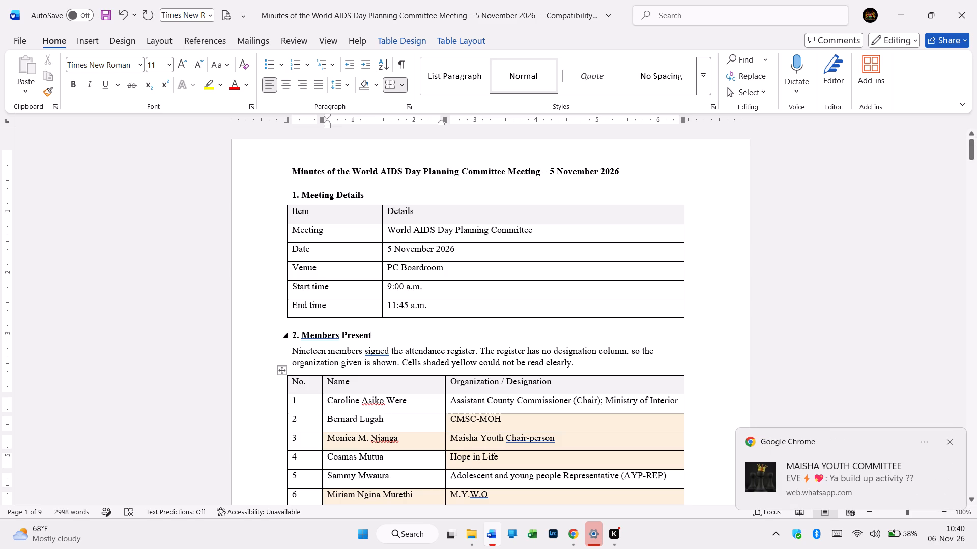
click(291, 169)
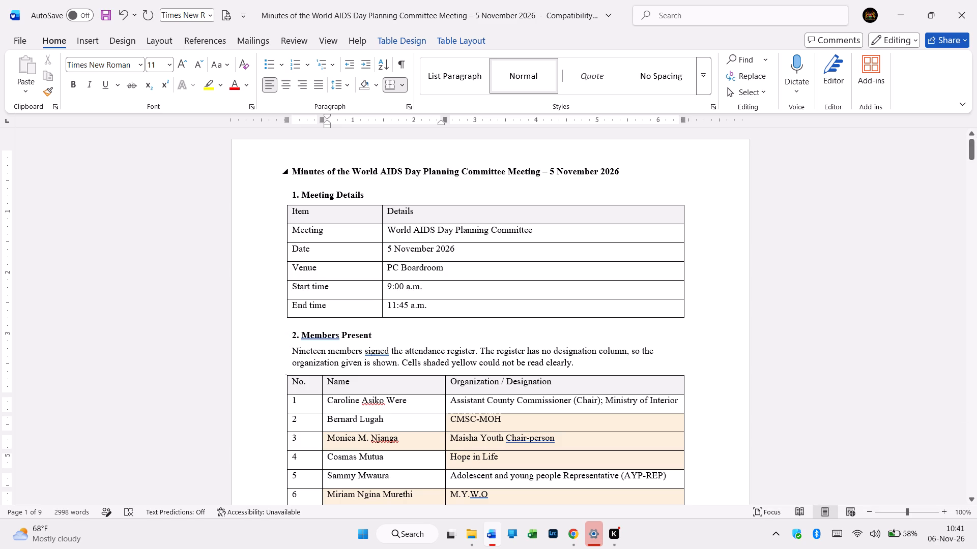
drag(5, 151, 10, 133)
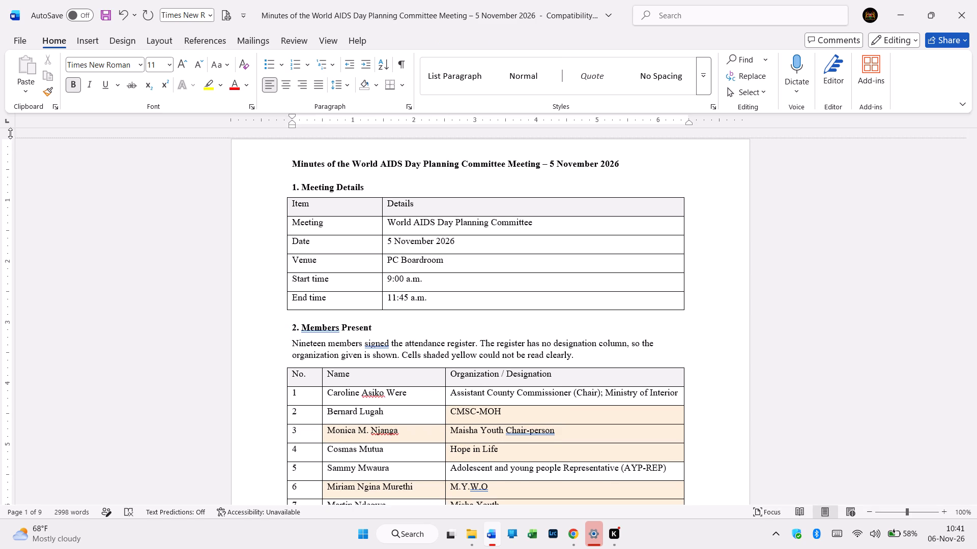
drag(10, 133, 13, 129)
key(ctrl+s)
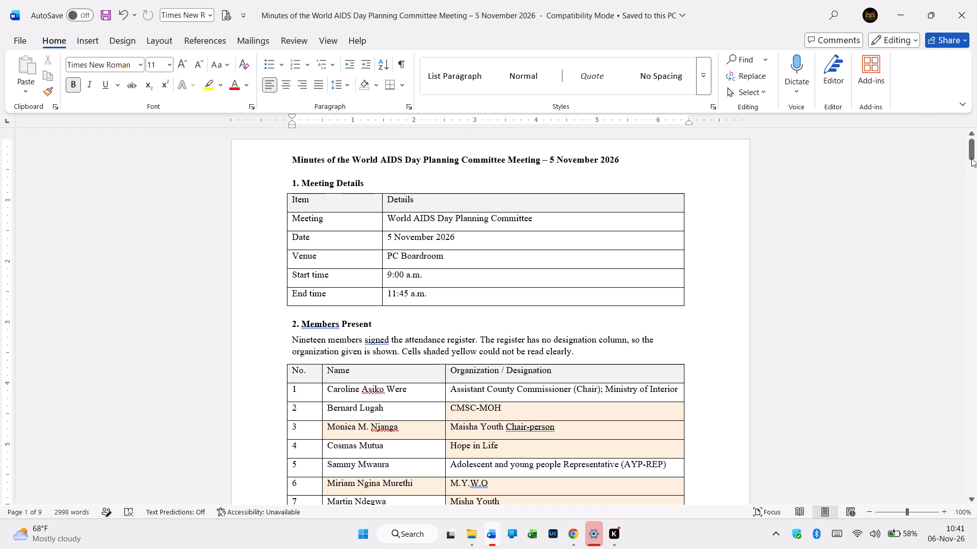
Insert a blank line above the "Absent with apology" paragraph at the start of page 2.
drag(973, 150, 968, 179)
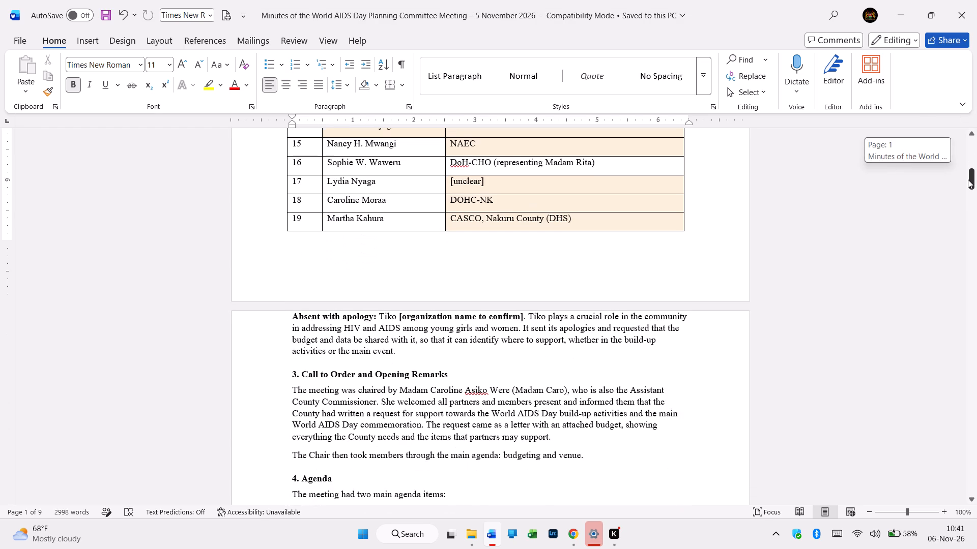
drag(968, 179, 969, 177)
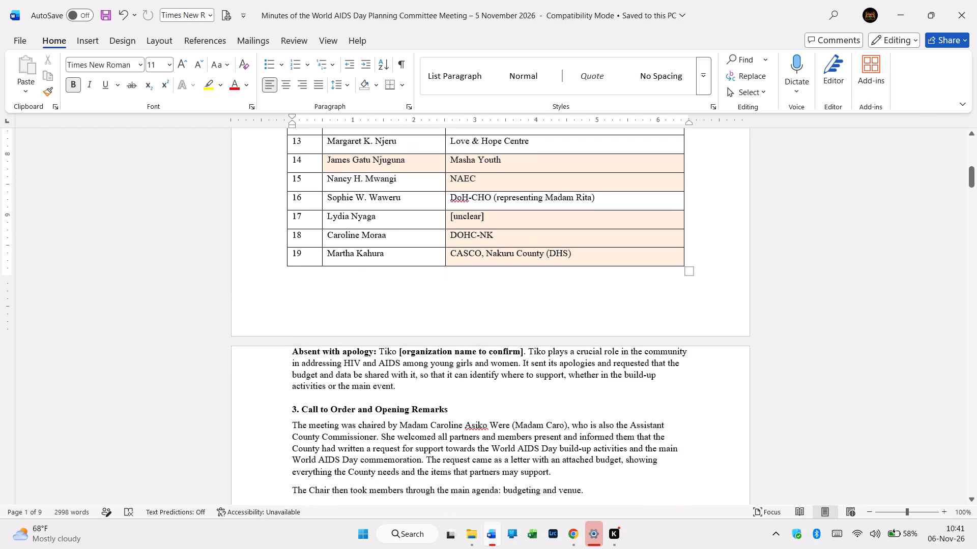
click(292, 353)
key(Return)
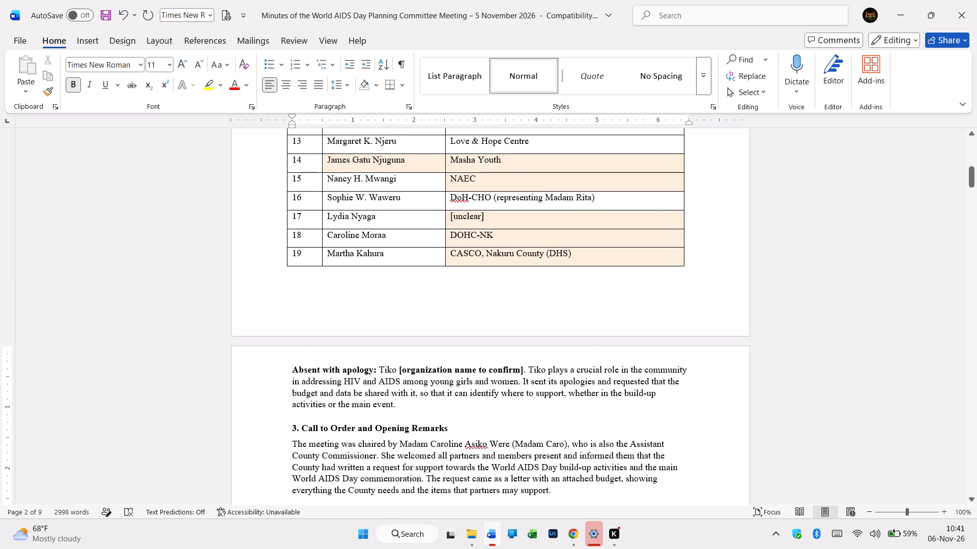
Delete "Tiko [organization name to confirm]." after "Absent with apology:" and move the remaining text to its own paragraph.
click(526, 369)
key(BackSpace)
key(BackSpace)
key(BackSpace)
key(BackSpace)
key(BackSpace)
key(BackSpace)
key(BackSpace)
key(BackSpace)
key(BackSpace)
key(BackSpace)
key(BackSpace)
key(BackSpace)
key(BackSpace)
key(BackSpace)
key(BackSpace)
key(BackSpace)
key(BackSpace)
key(BackSpace)
key(BackSpace)
key(BackSpace)
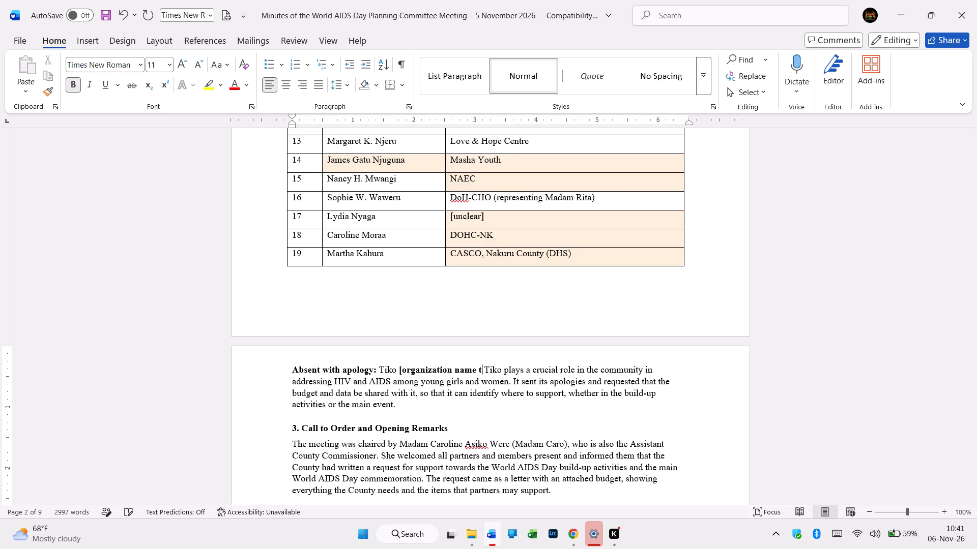
key(BackSpace)
key(BackSpace)
key(BackSpace)
key(BackSpace)
key(BackSpace)
key(BackSpace)
key(BackSpace)
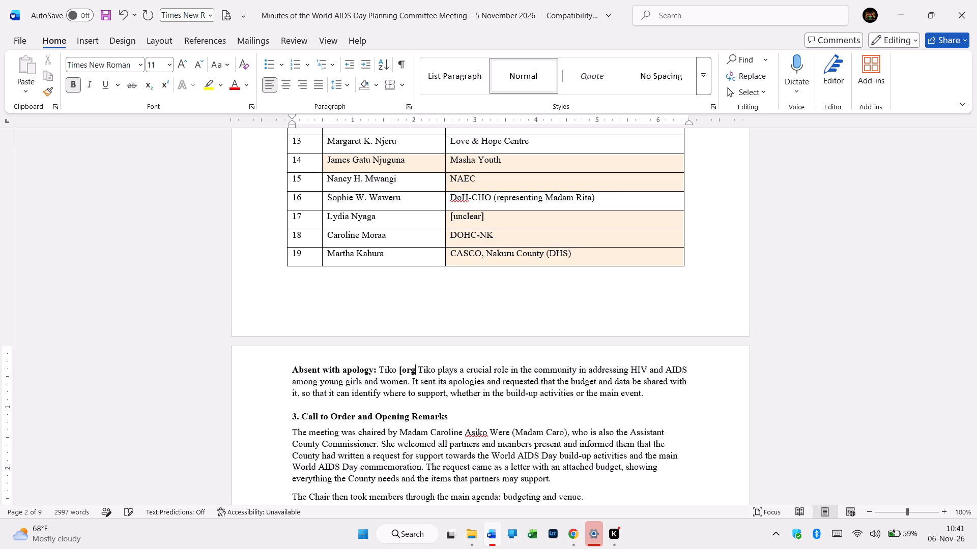
key(BackSpace)
key(BackSpace)
key(BackSpace)
key(BackSpace)
key(BackSpace)
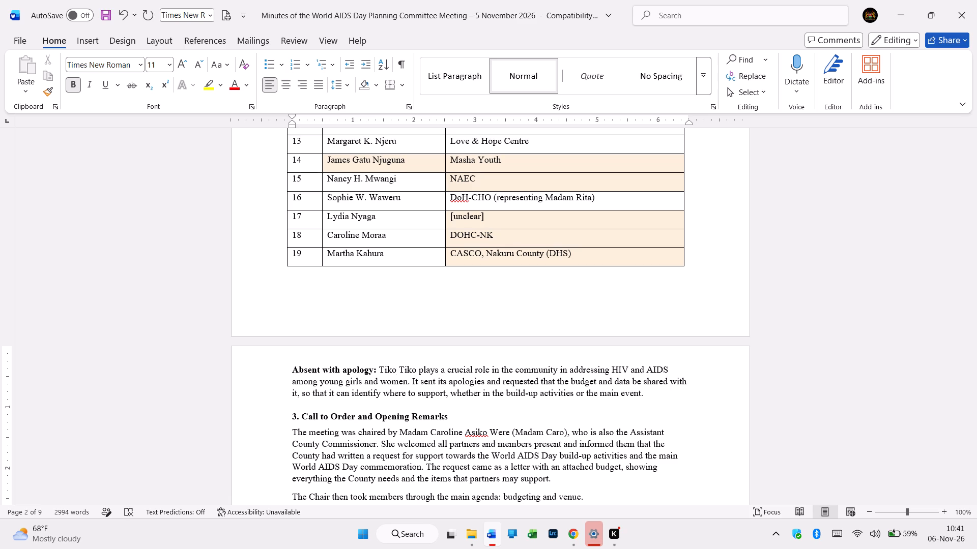
key(BackSpace)
key(BackSpace)
key(BackSpace)
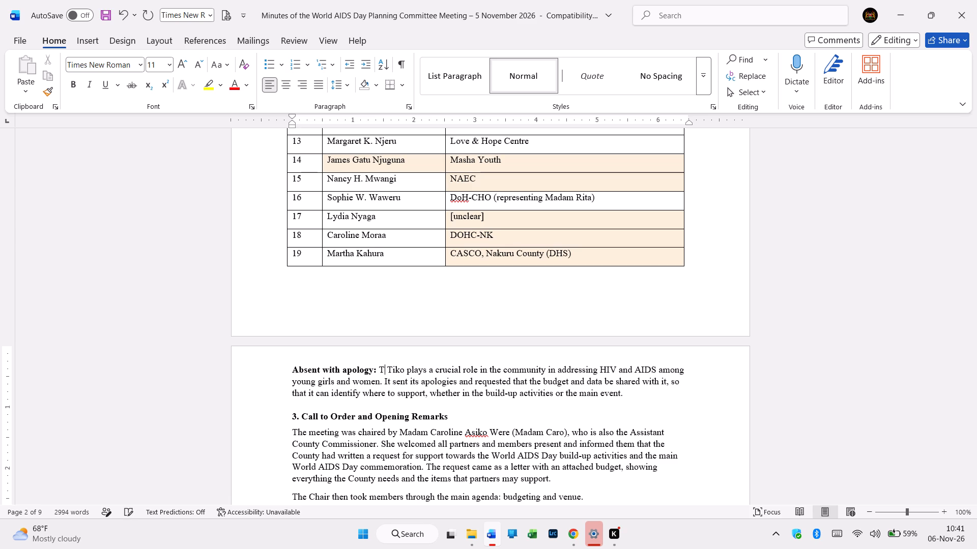
key(BackSpace)
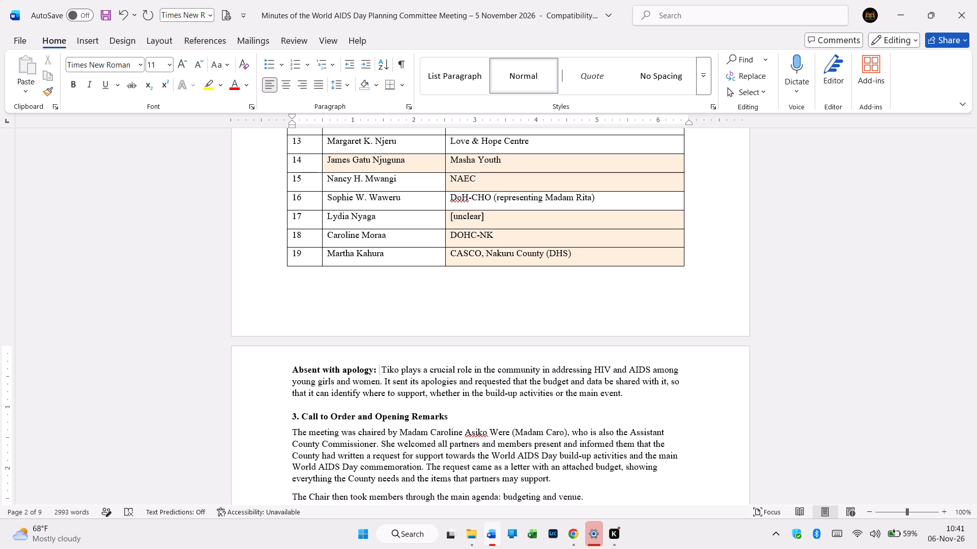
key(Return)
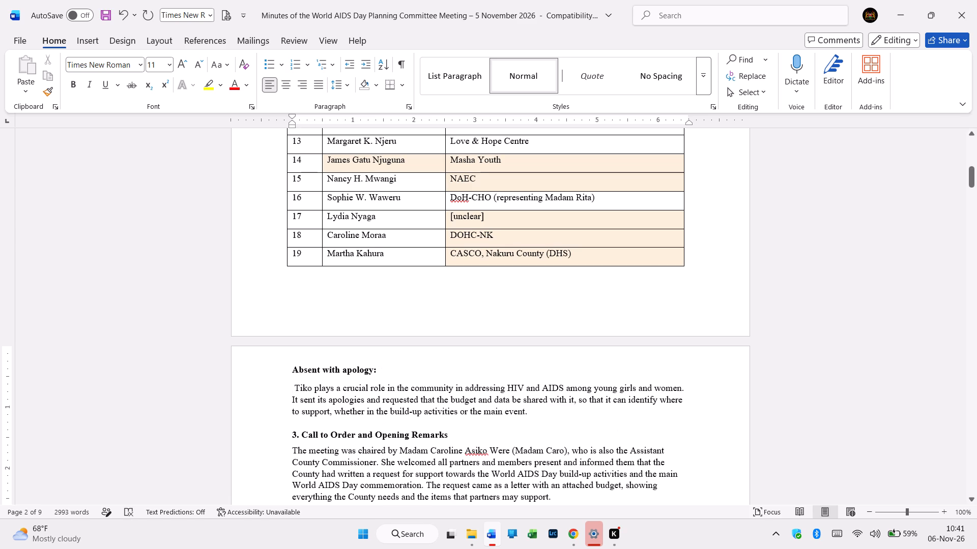
Add a new line under "Absent with apology:" and start the entry "FAWS Women:".
click(403, 370)
key(Return)
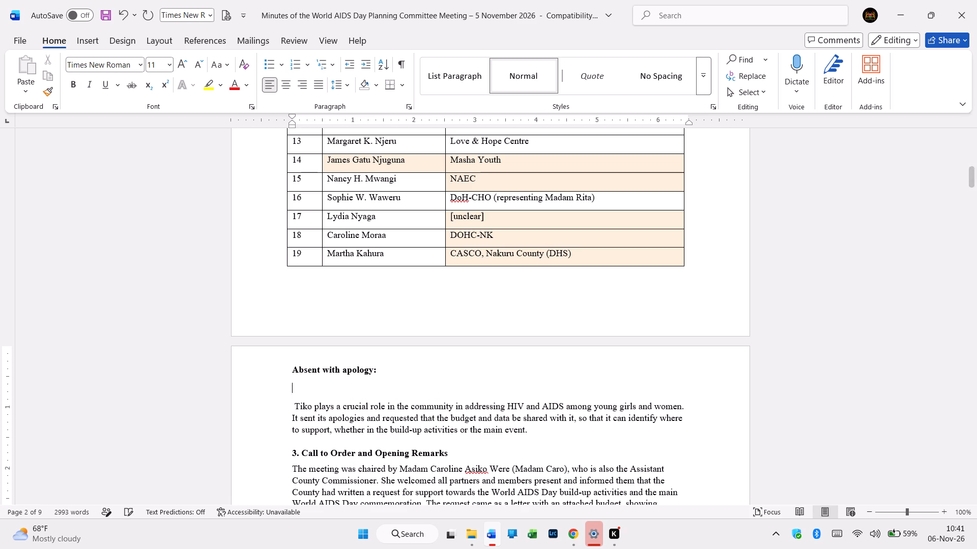
key(f)
text(AWS)
key(space)
key(w)
text(omen)
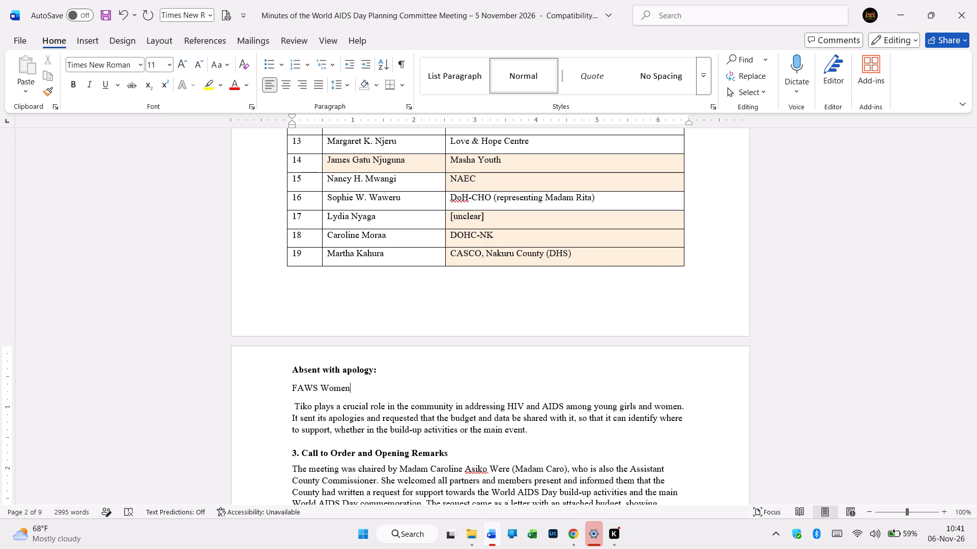
key(shift+colon)
key(space)
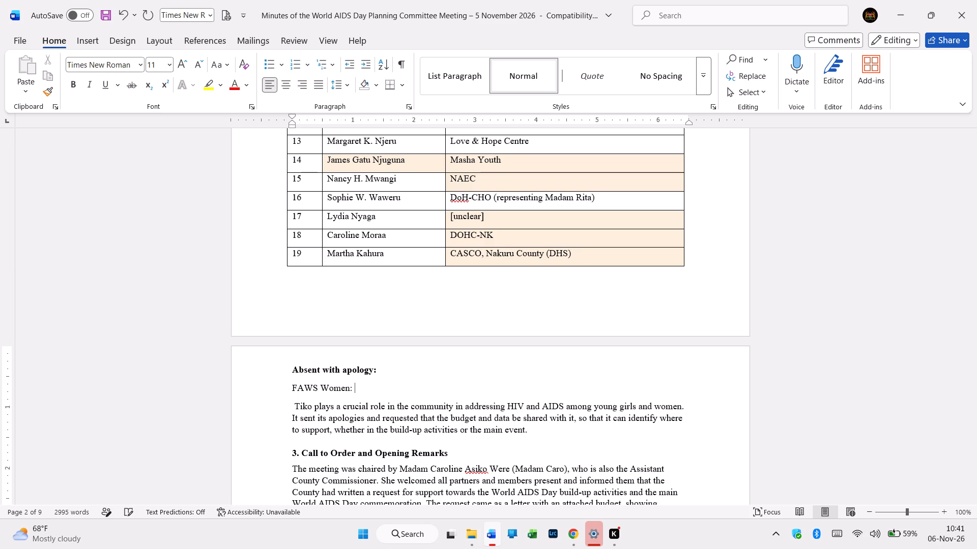
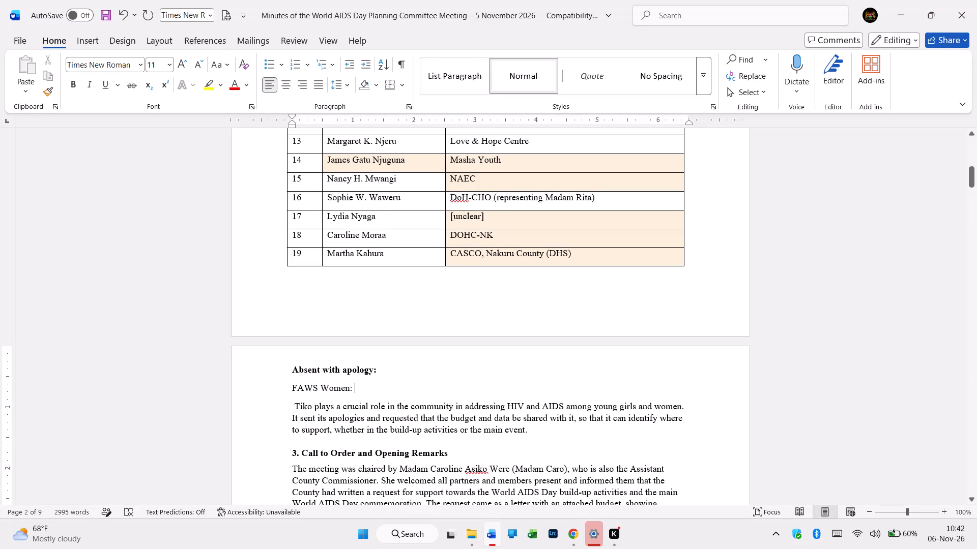
Delete the paragraph beginning "Tiko plays a crucial role" below the "FAWS Women:" entry, including its leftover empty line.
click(312, 410)
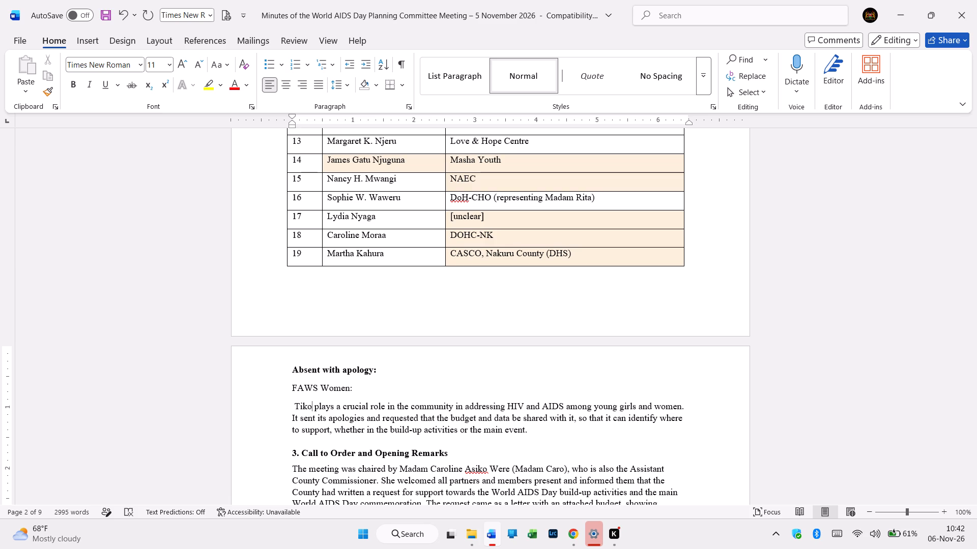
click(366, 389)
drag(313, 405, 529, 430)
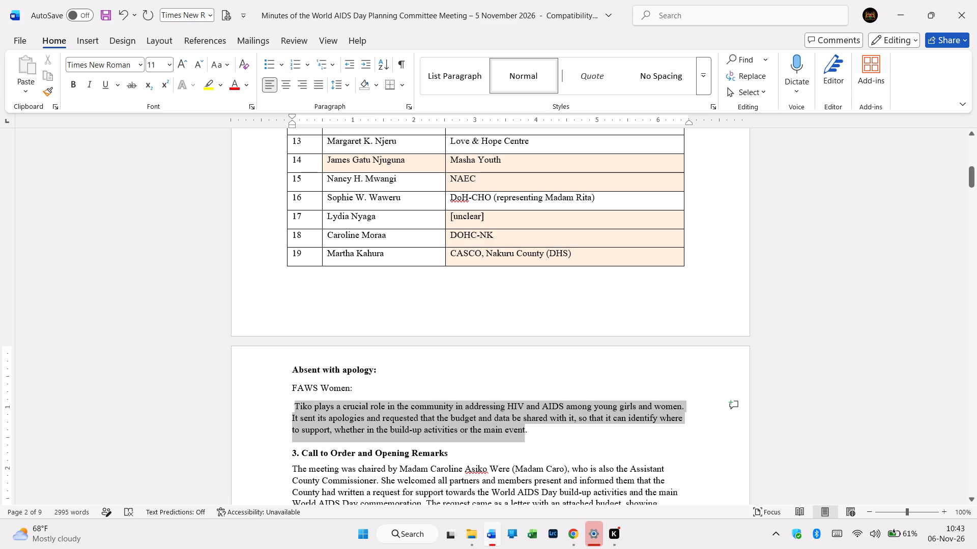
drag(529, 430, 532, 430)
key(BackSpace)
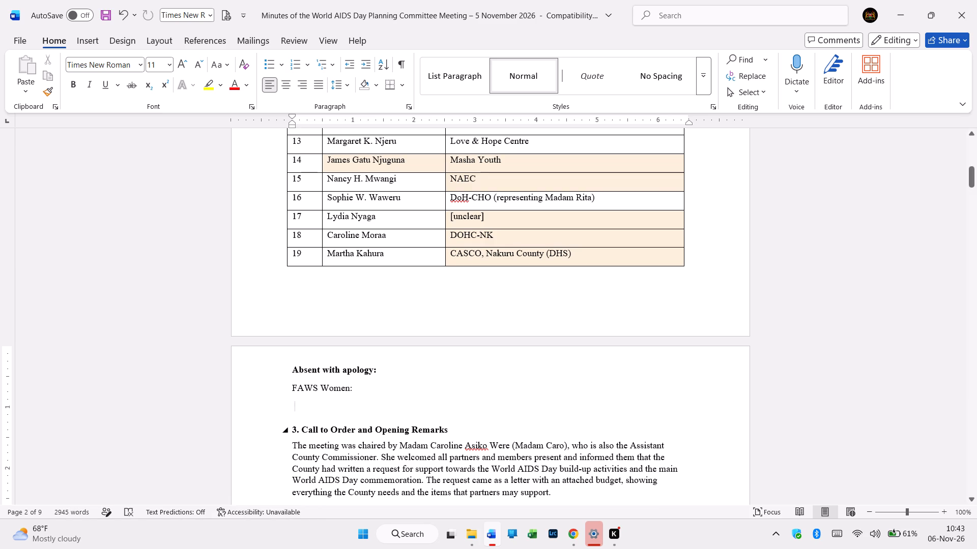
key(BackSpace)
key(BackSpace)
Remove the colon after "FAWS Women" under "Absent with apology:", leaving a single trailing space on the same line.
key(BackSpace)
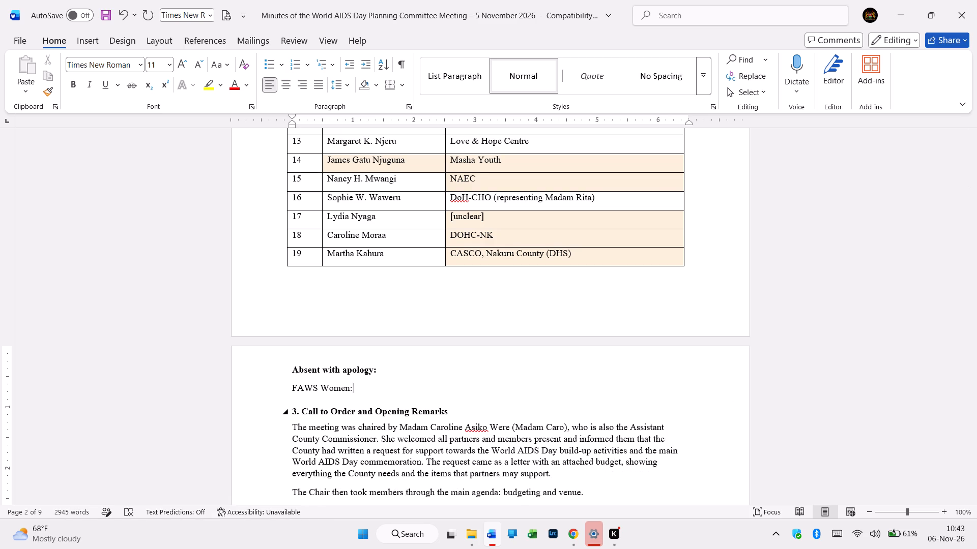
key(BackSpace)
key(Return)
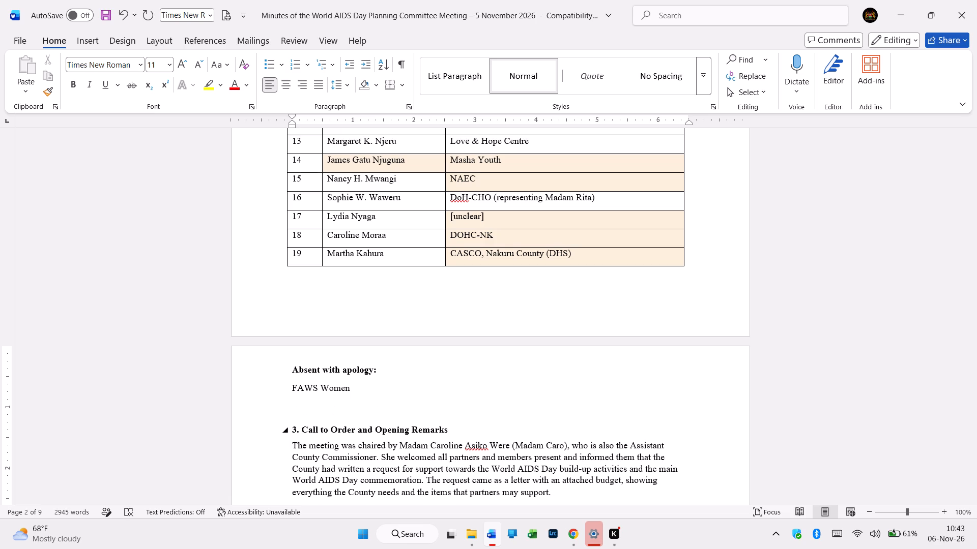
key(BackSpace)
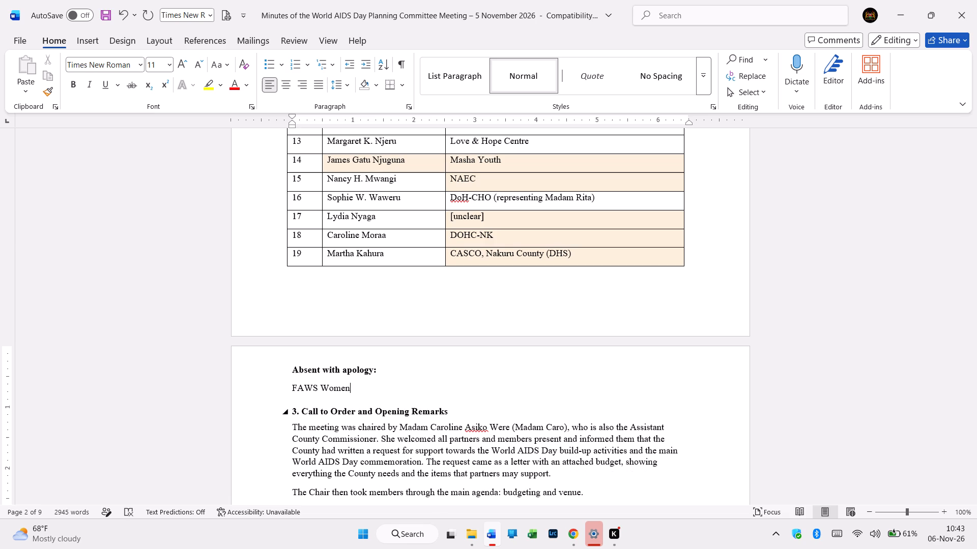
key(space)
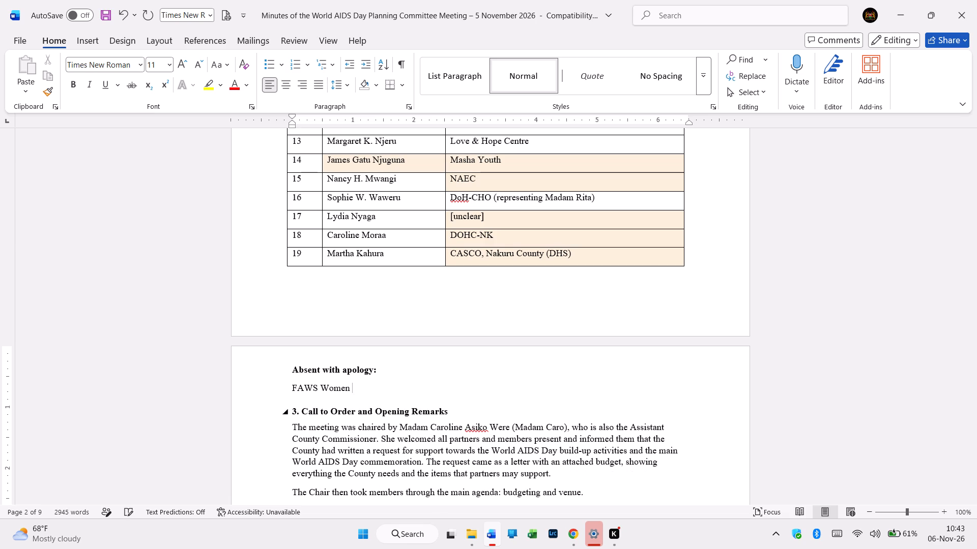
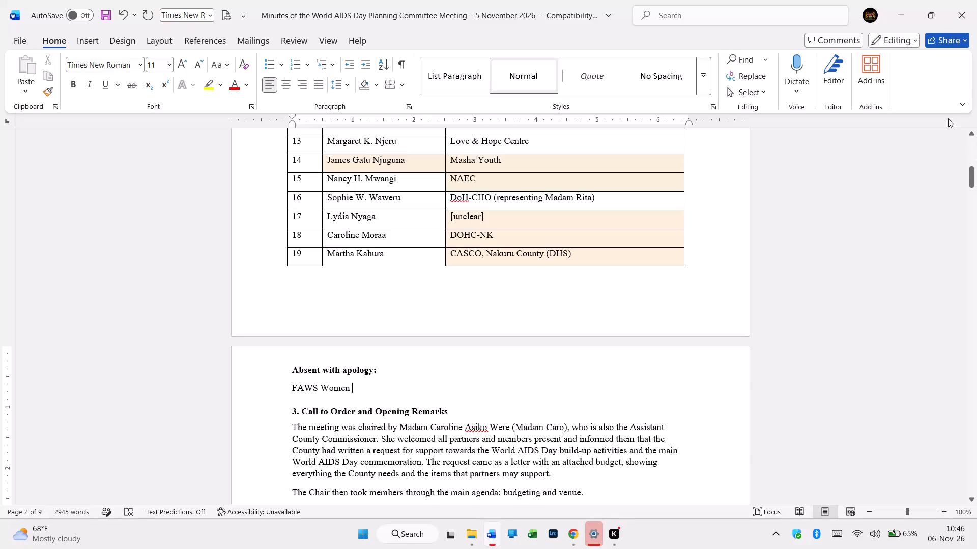
Review the attendance table, the absent-with-apology section and the minutes through section 6.1 for entries needing correction.
drag(971, 171, 972, 176)
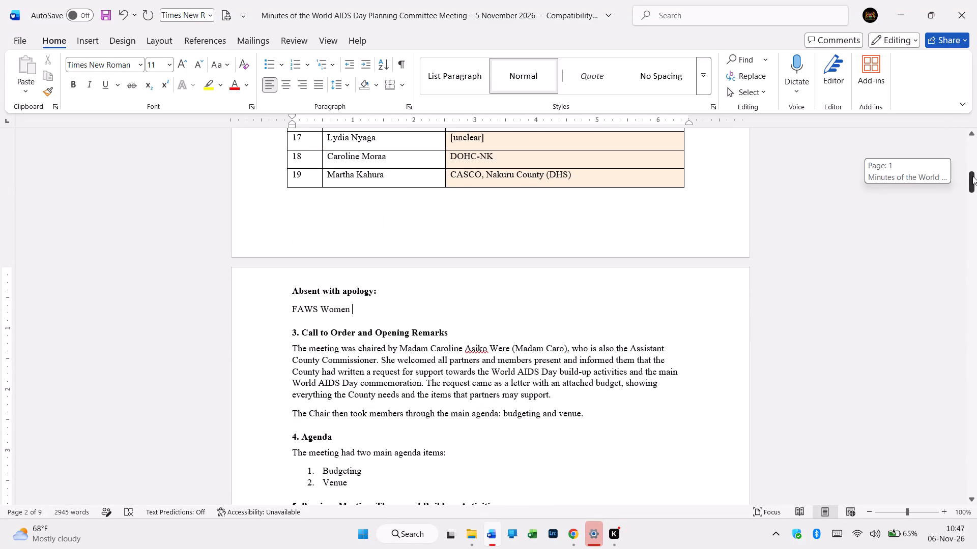
drag(972, 176, 973, 178)
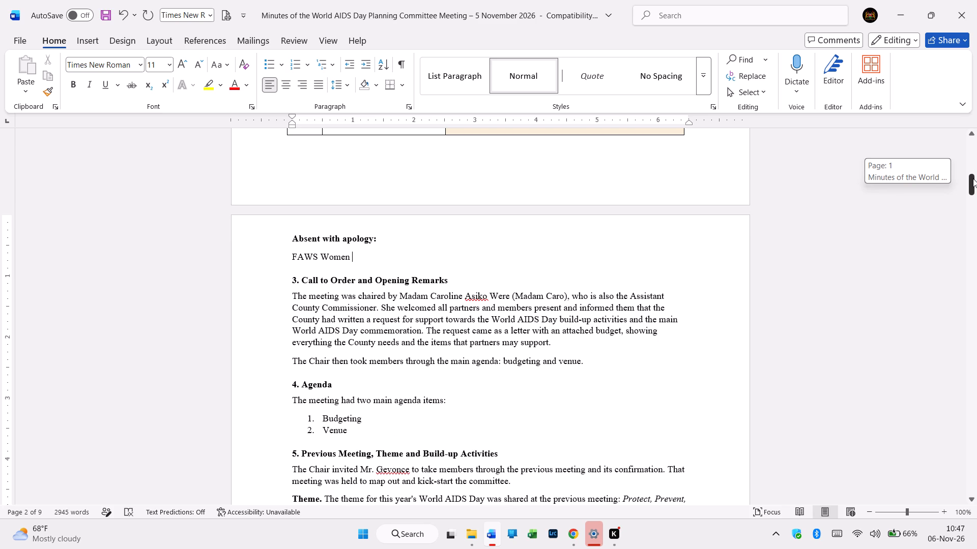
drag(973, 178, 976, 166)
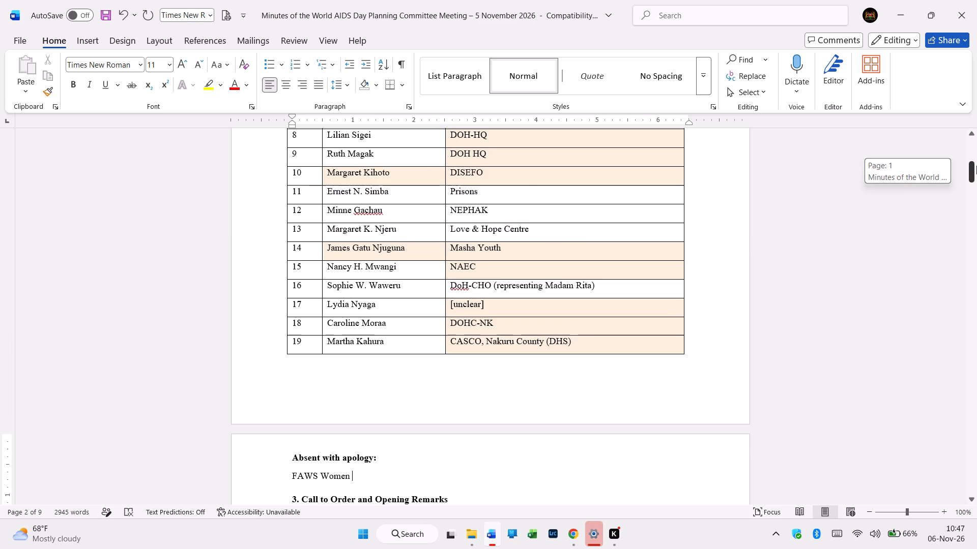
drag(976, 166, 976, 161)
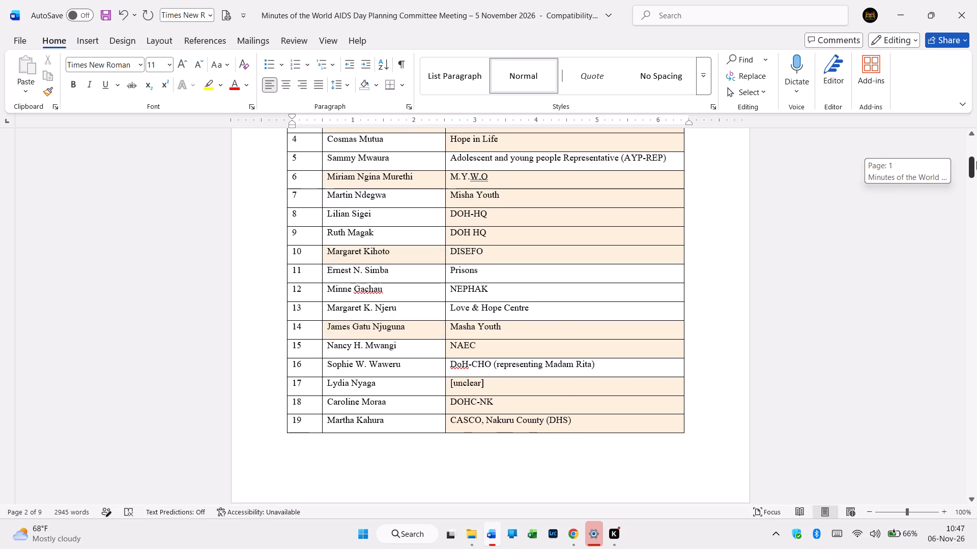
drag(976, 161, 973, 176)
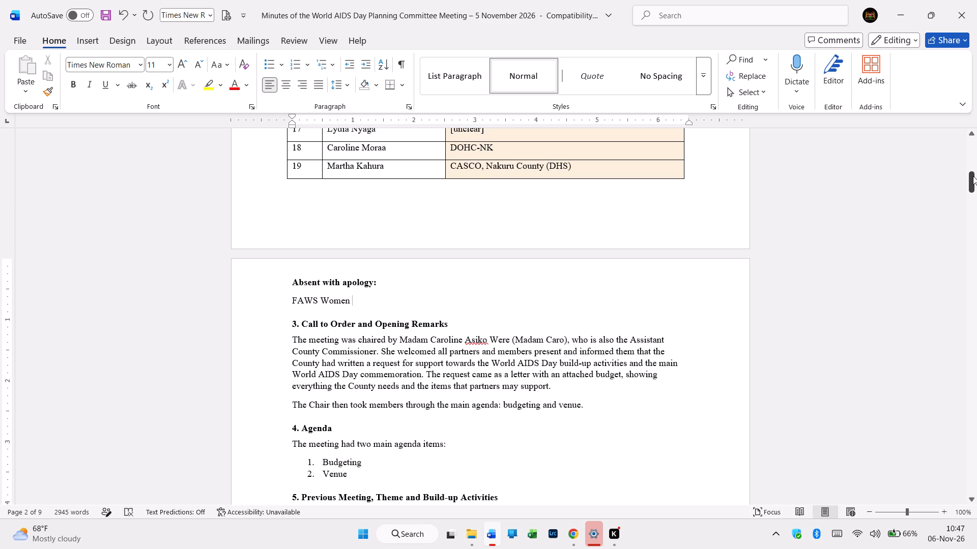
drag(971, 179, 972, 190)
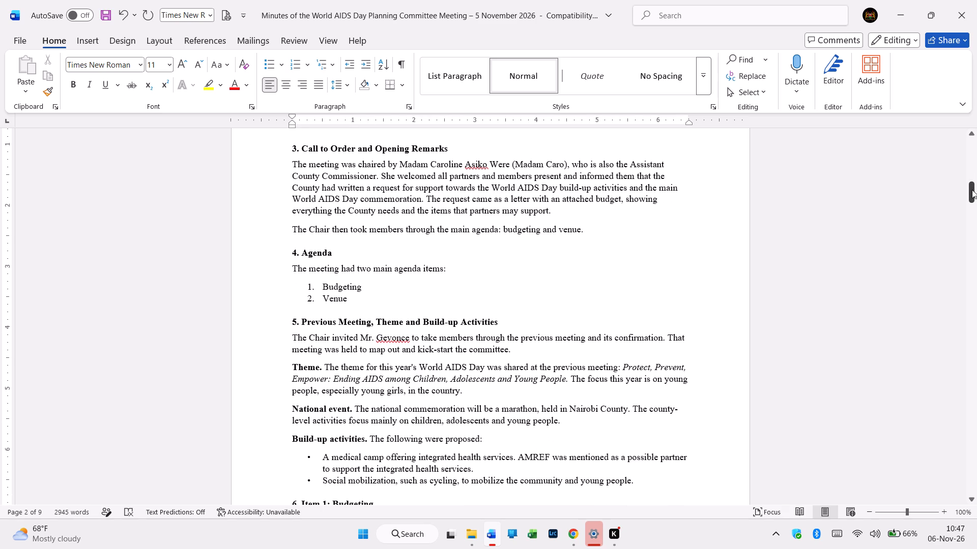
drag(970, 190, 970, 193)
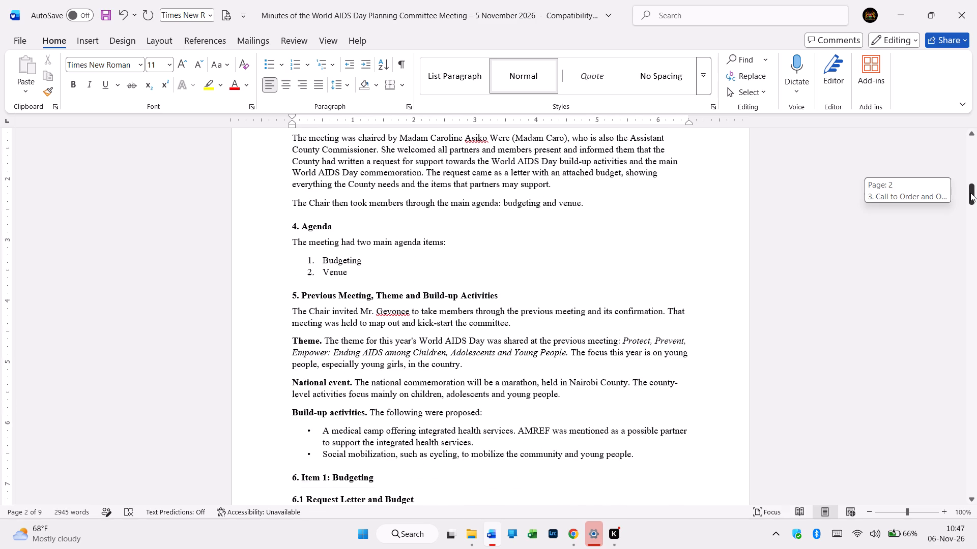
drag(970, 193, 970, 194)
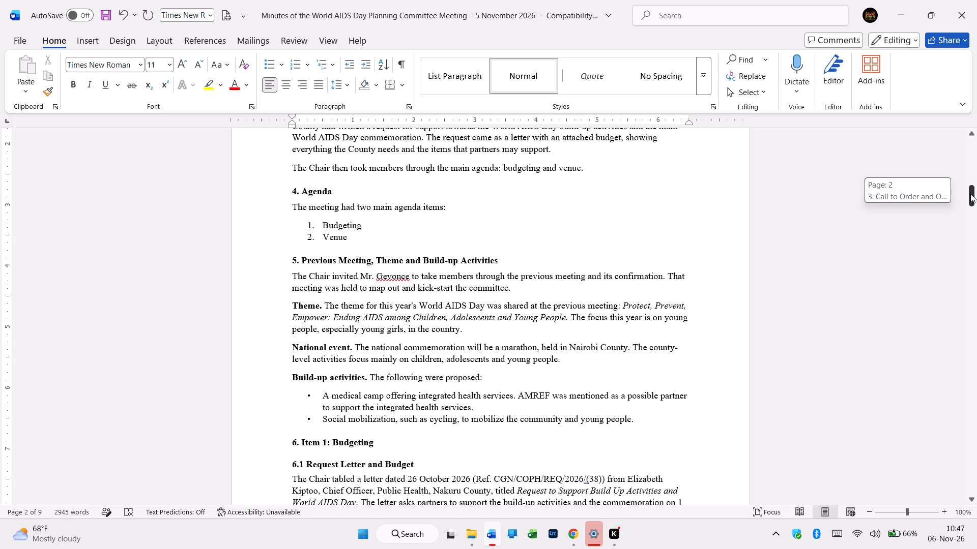
drag(970, 194, 975, 171)
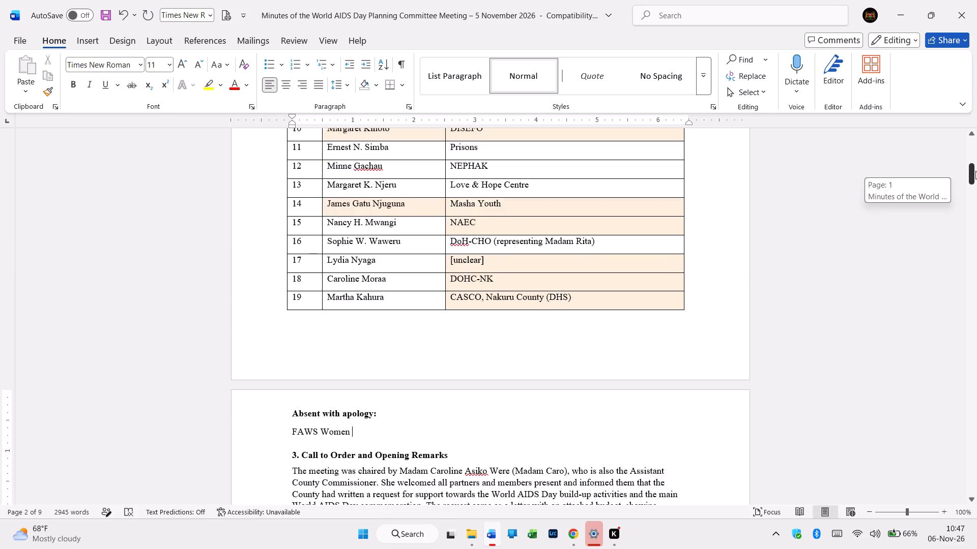
drag(975, 171, 976, 168)
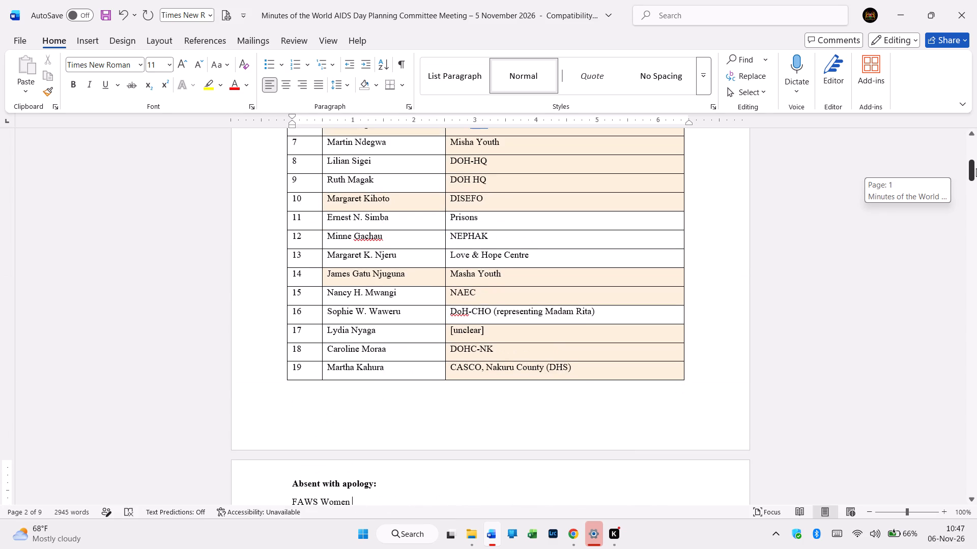
drag(976, 168, 976, 165)
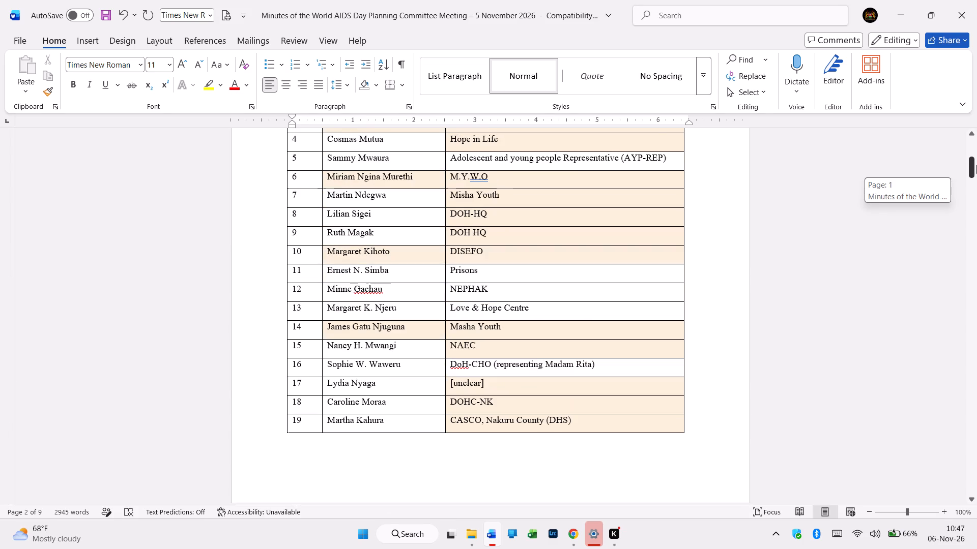
drag(976, 165, 976, 166)
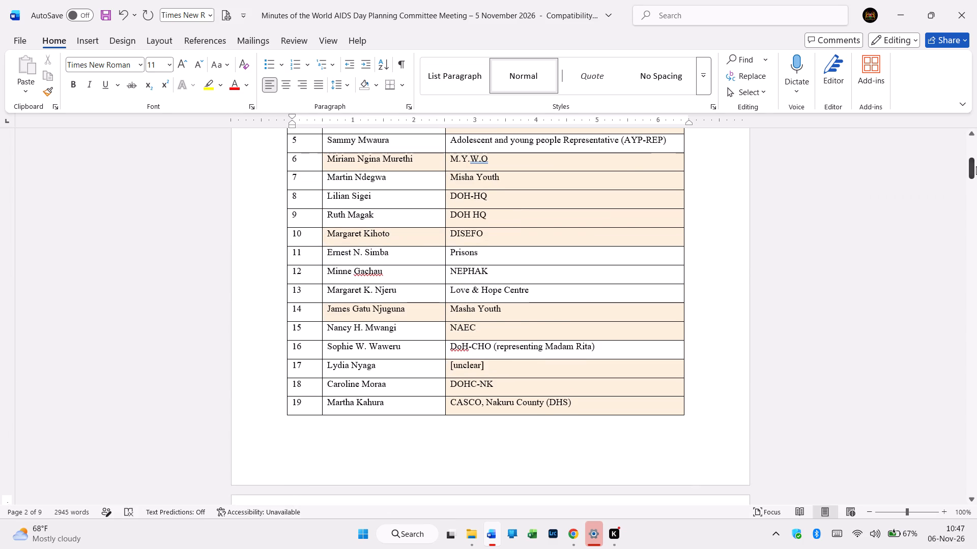
click(976, 166)
Replace the "[unclear]" organization entry in row 17 of the attendance table with "DOH".
click(495, 362)
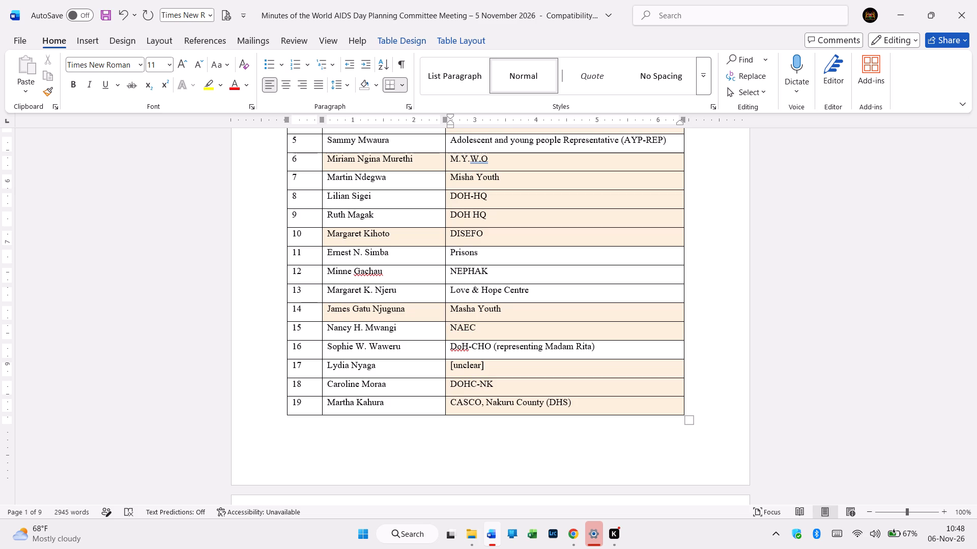
click(970, 172)
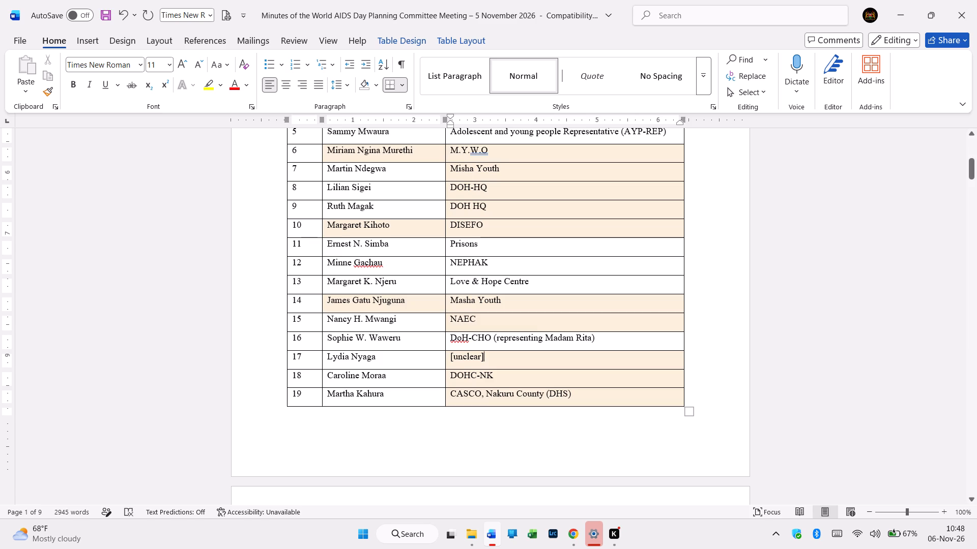
key(BackSpace)
key(BackSpace)
key(BackSpace)
key(BackSpace)
key(BackSpace)
key(BackSpace)
key(BackSpace)
key(BackSpace)
key(BackSpace)
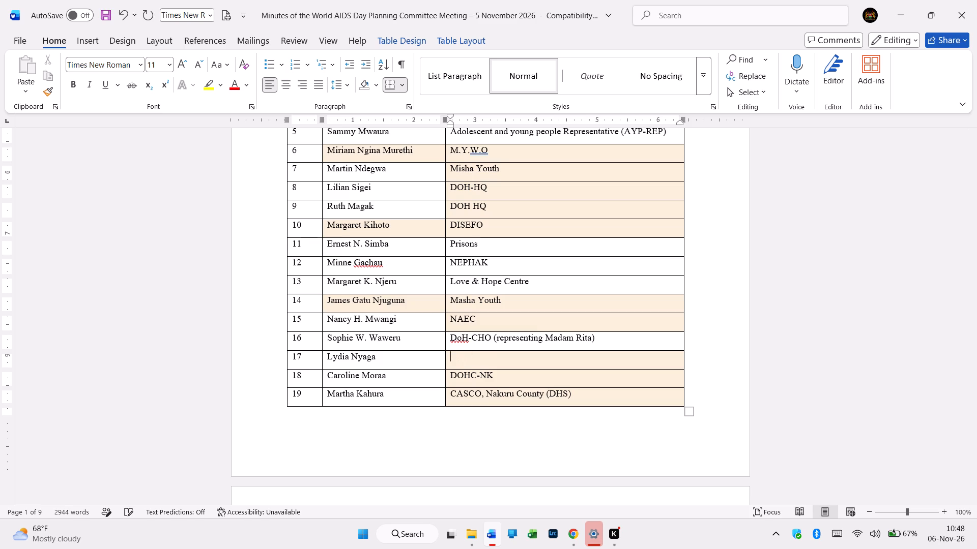
text(DOH)
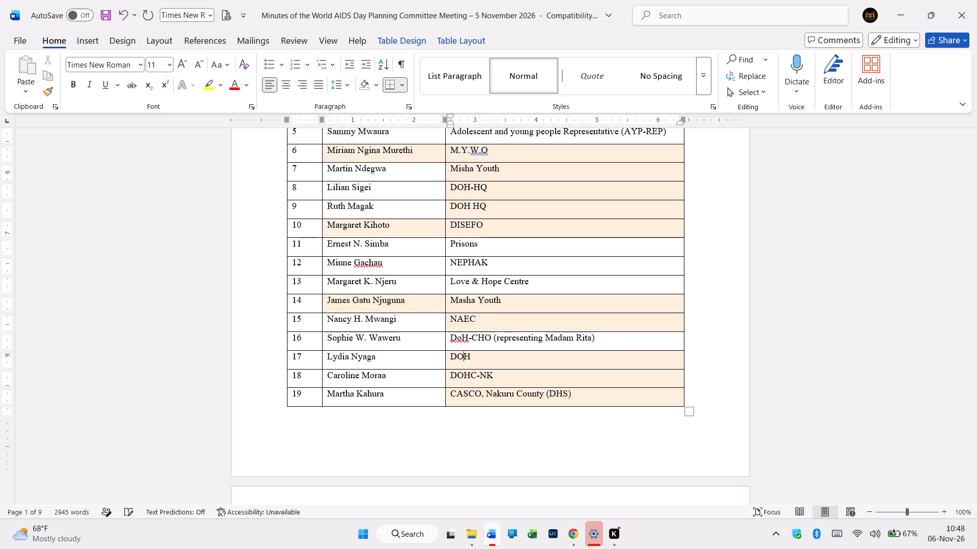
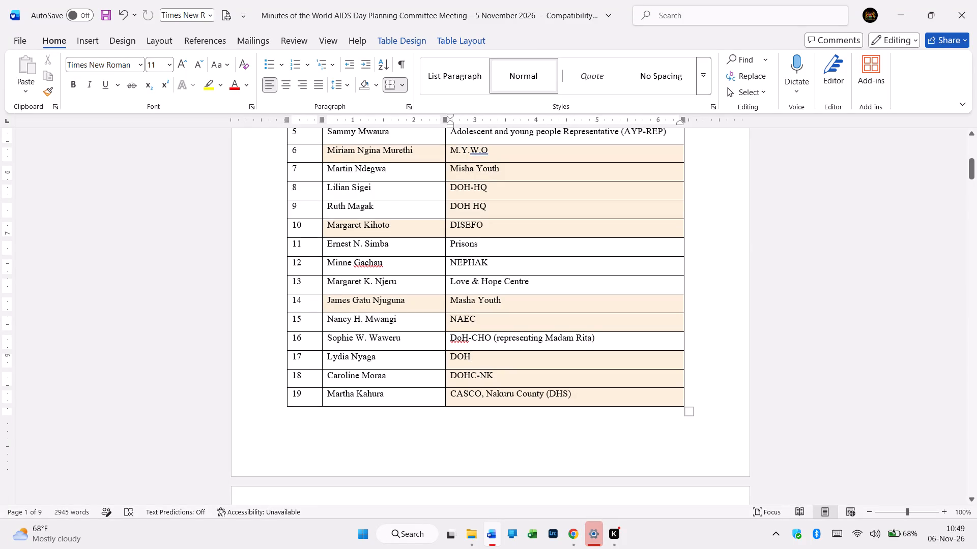
Correct the organization in row 18 of the attendance table to "DOHC-NE" and save the document.
click(497, 376)
key(BackSpace)
key(e)
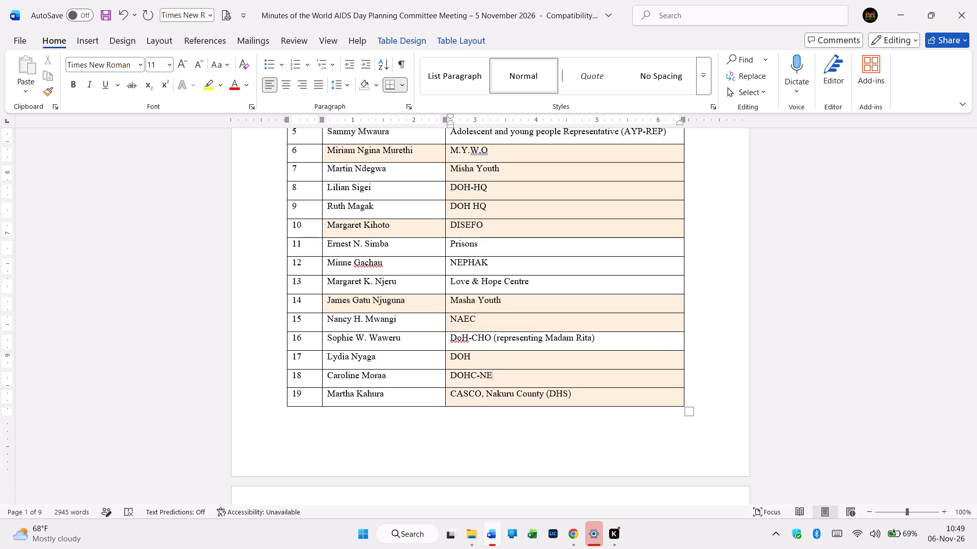
key(ctrl+s)
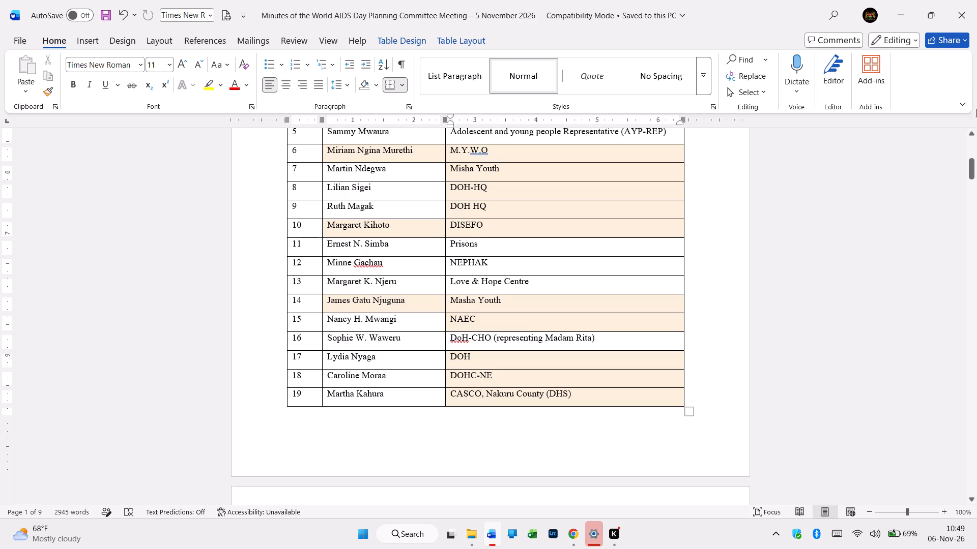
Complete the "FAWS Women" entry under Absent with apology so it reads "FAWS Women org".
drag(970, 164, 970, 168)
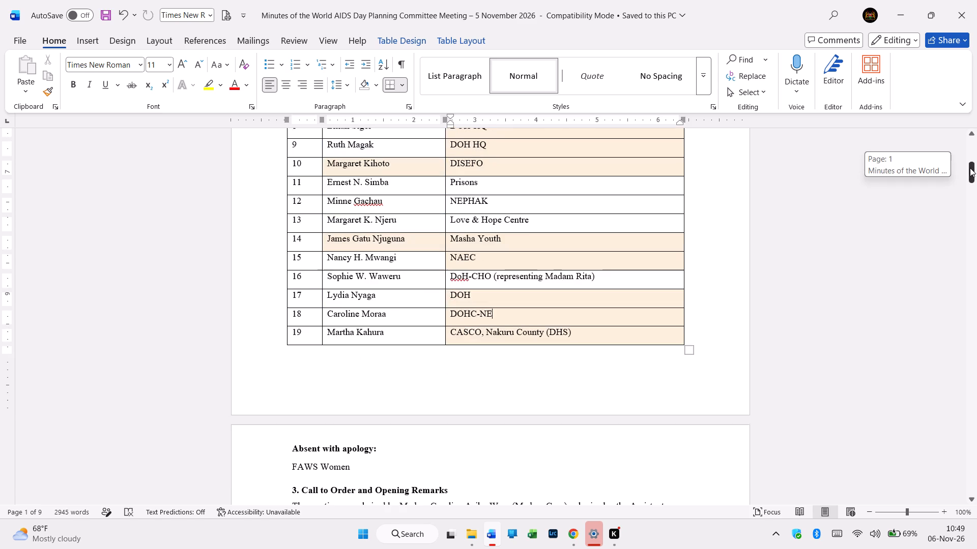
drag(970, 168, 973, 163)
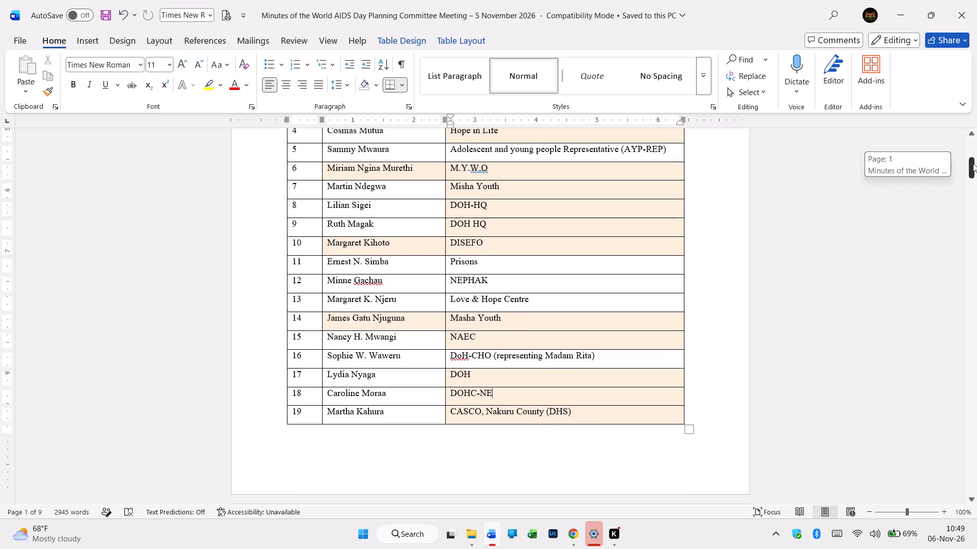
drag(973, 163, 970, 166)
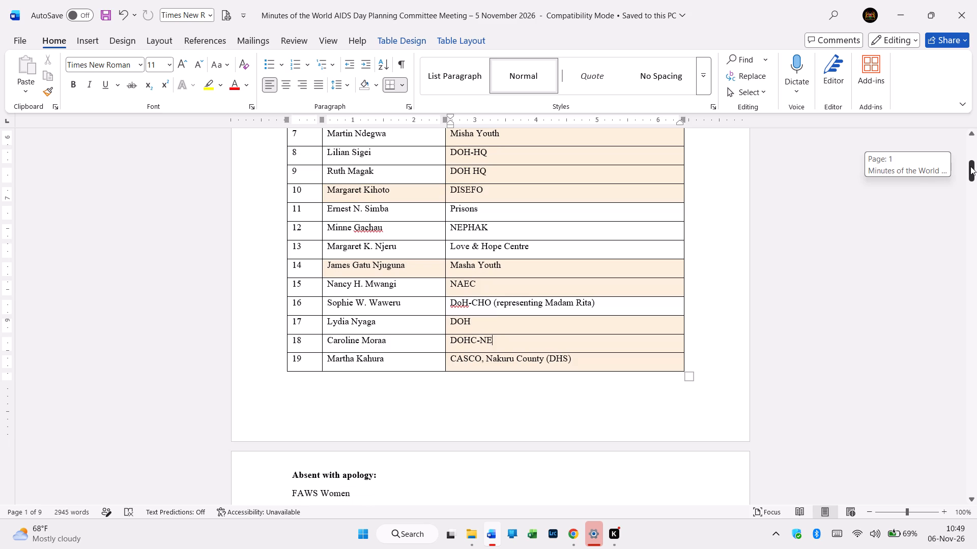
drag(970, 166, 972, 164)
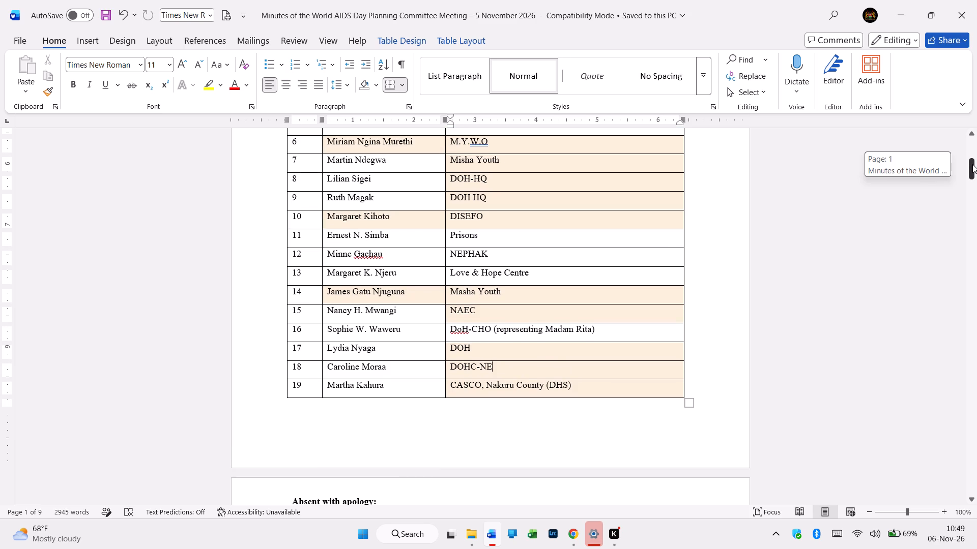
drag(972, 164, 970, 165)
drag(970, 165, 969, 177)
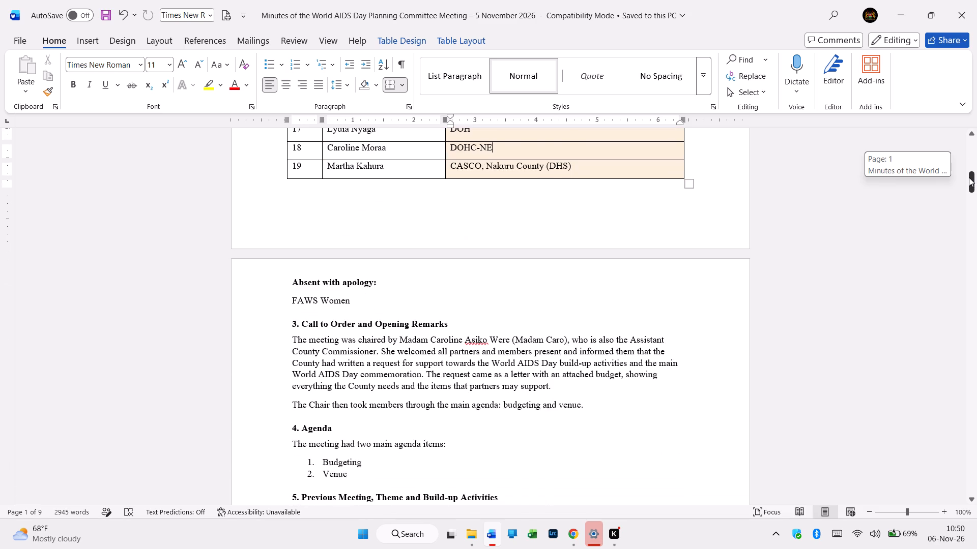
drag(969, 177, 967, 178)
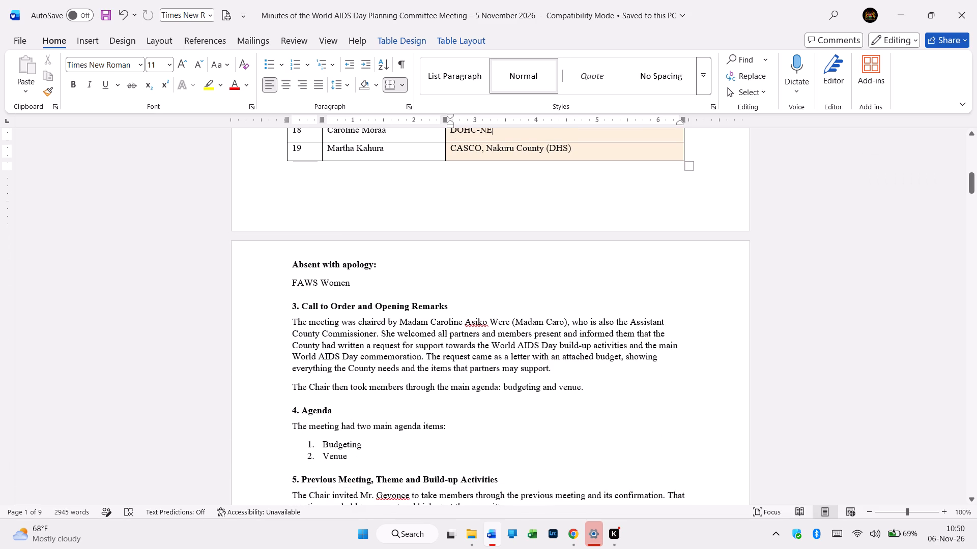
click(355, 285)
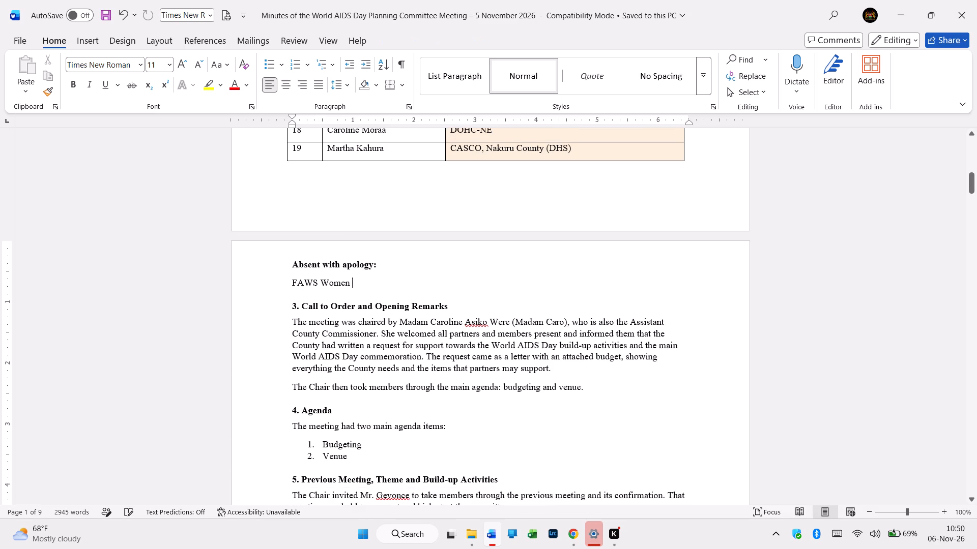
text(OR)
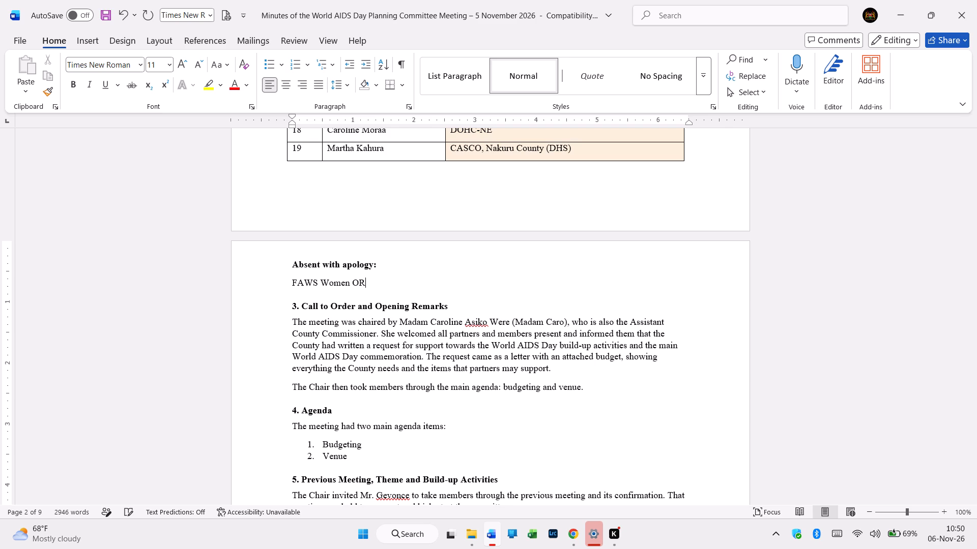
key(BackSpace)
key(BackSpace)
text(org)
Add "TIKO" and "YAWI" on separate lines below the FAWS entry in the absent-with-apology list, and save the document.
key(shift+Return)
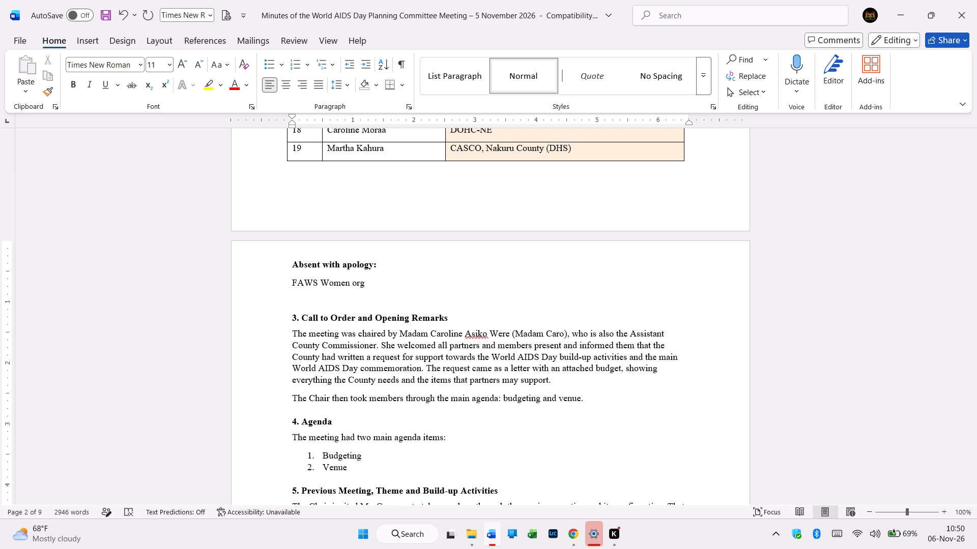
key(t)
text(IKO)
key(shift+Return)
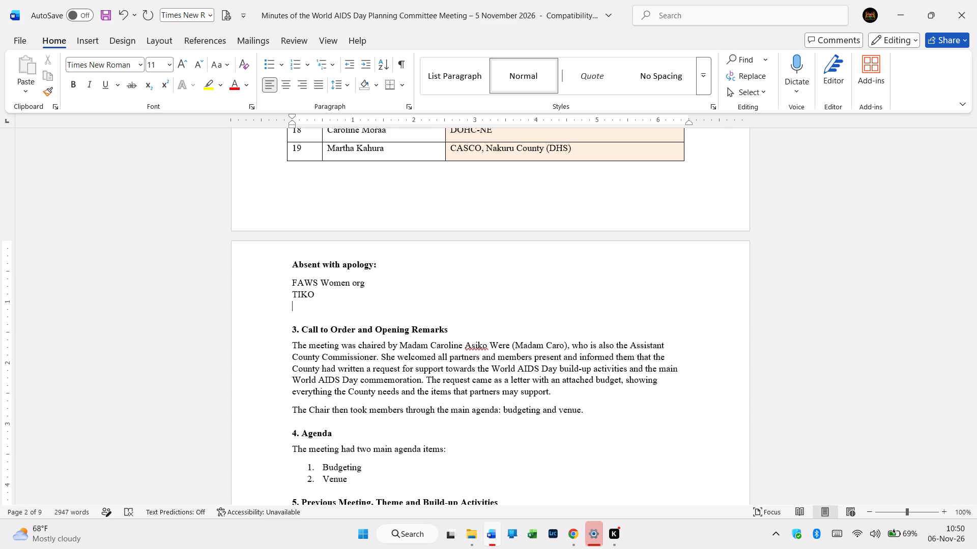
key(y)
text(AWI)
key(ctrl+s)
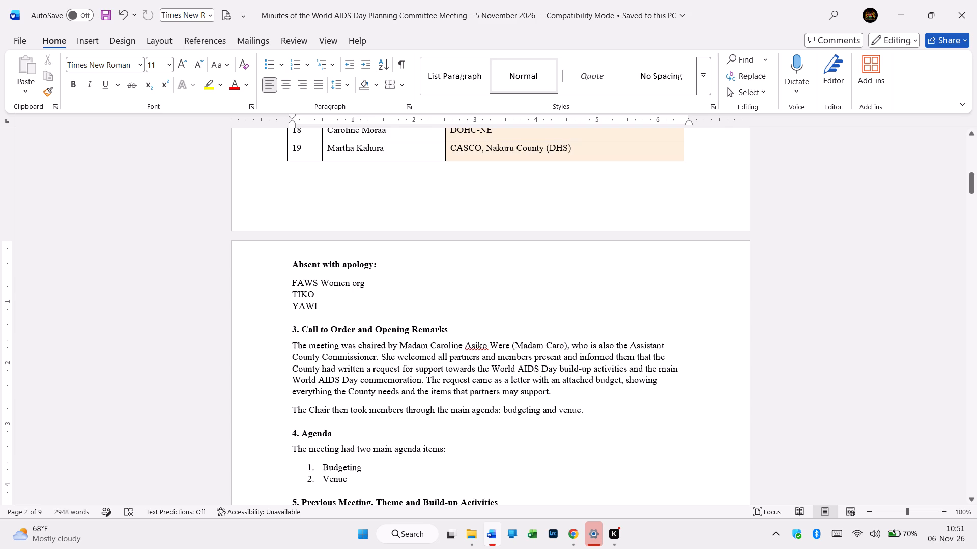
Delete the parenthetical "(Madam Caro)" and the space before it after the chair's name in section 3's opening sentence.
click(566, 347)
key(BackSpace)
key(BackSpace)
key(BackSpace)
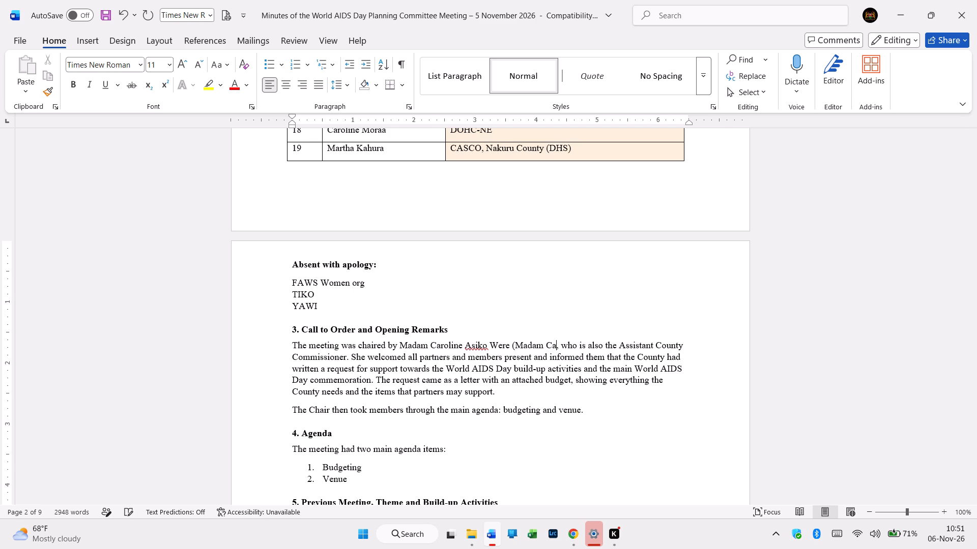
key(BackSpace)
key(BackSpace)
key(BackSpace)
key(BackSpace)
key(BackSpace)
key(BackSpace)
key(BackSpace)
key(BackSpace)
key(BackSpace)
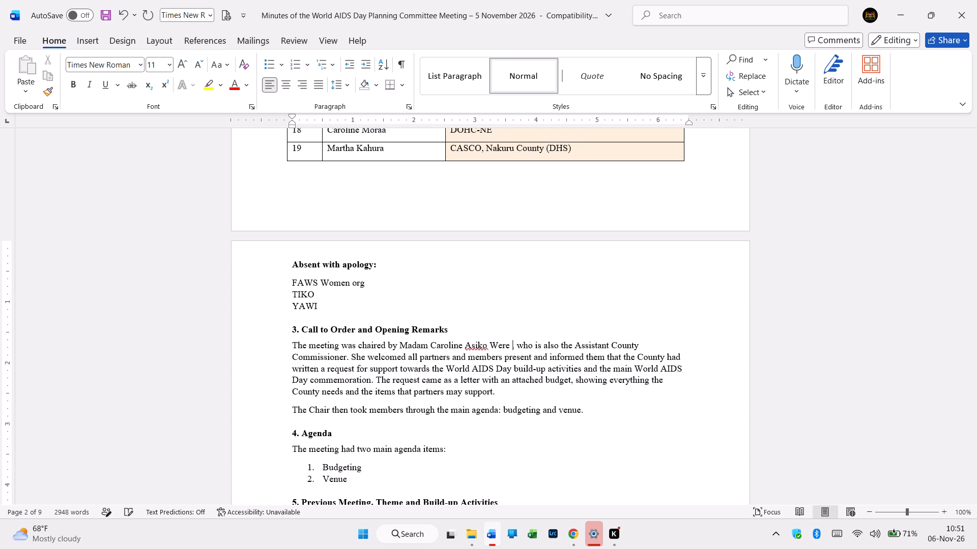
key(BackSpace)
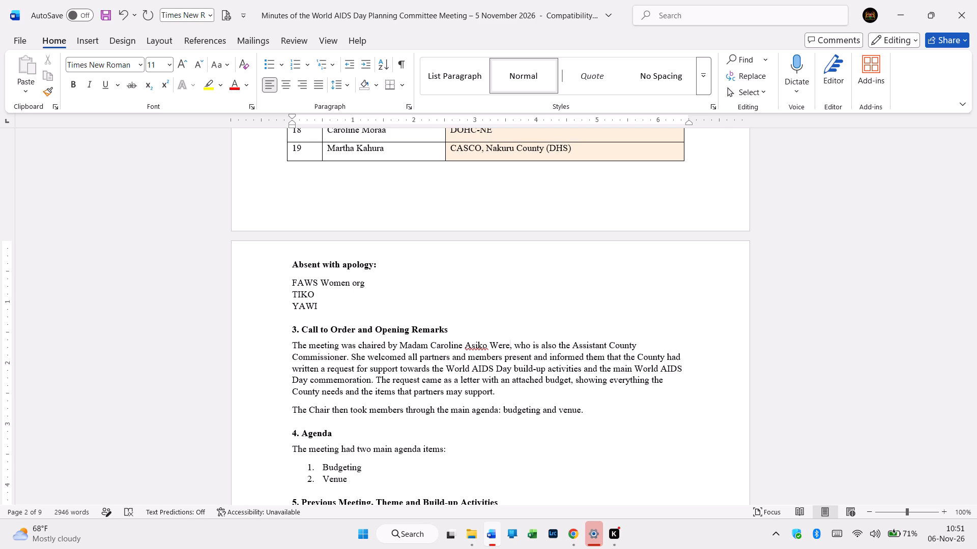
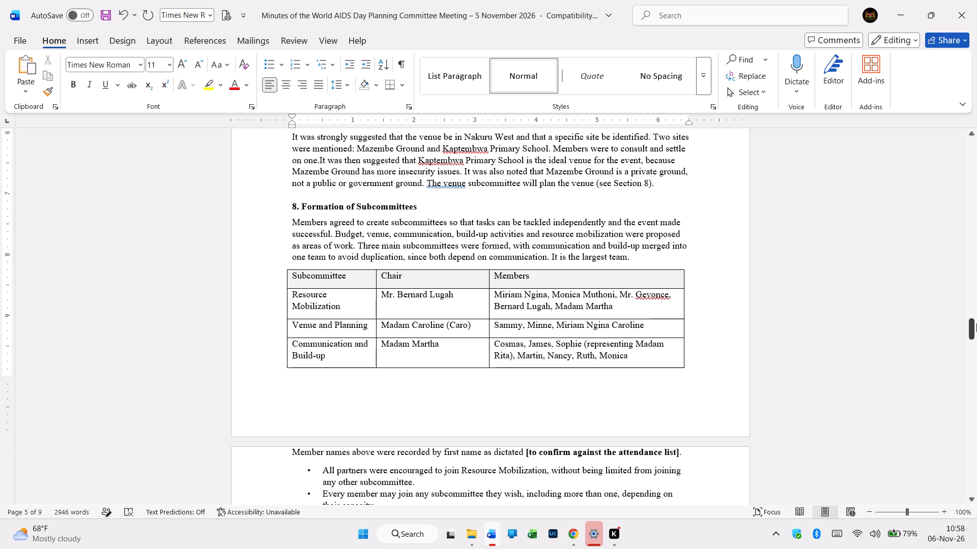
Cut the "FAWS Women org", "TIKO" and "YAWI" lines from beneath the "Absent with apology:" heading.
drag(975, 334, 975, 257)
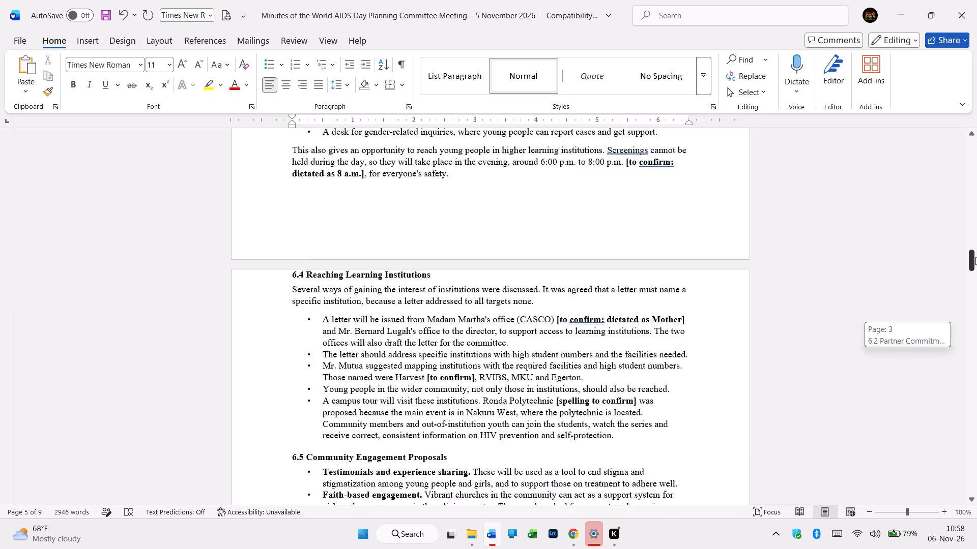
drag(975, 257, 976, 169)
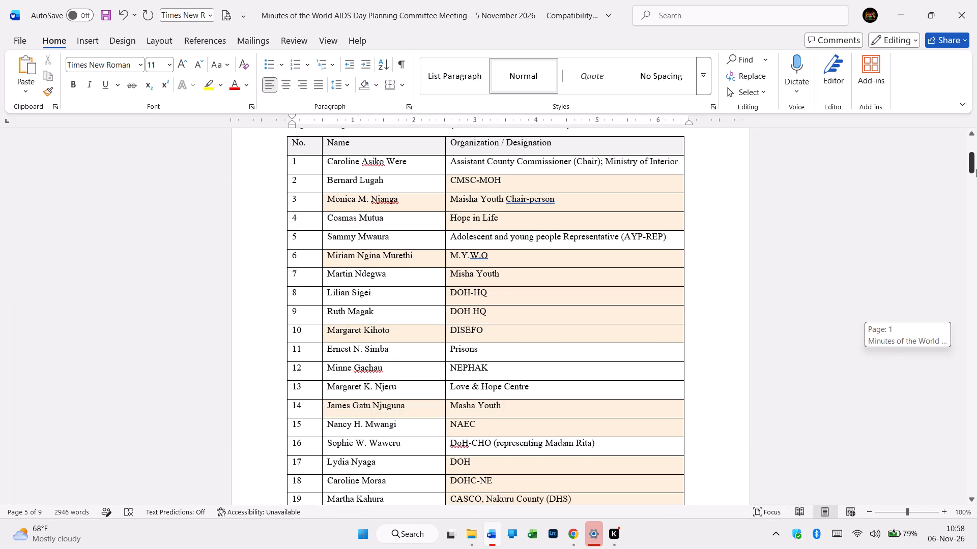
drag(976, 169, 976, 180)
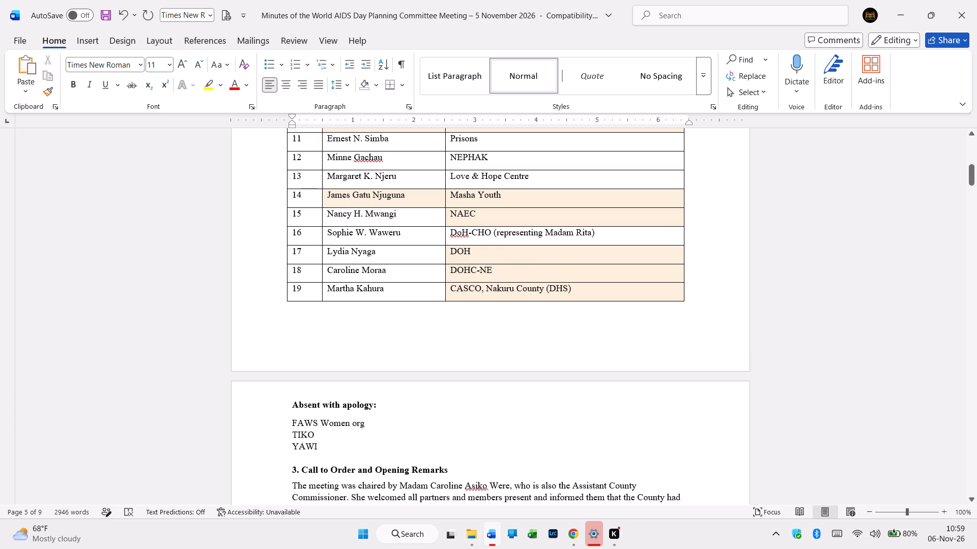
drag(970, 174, 971, 180)
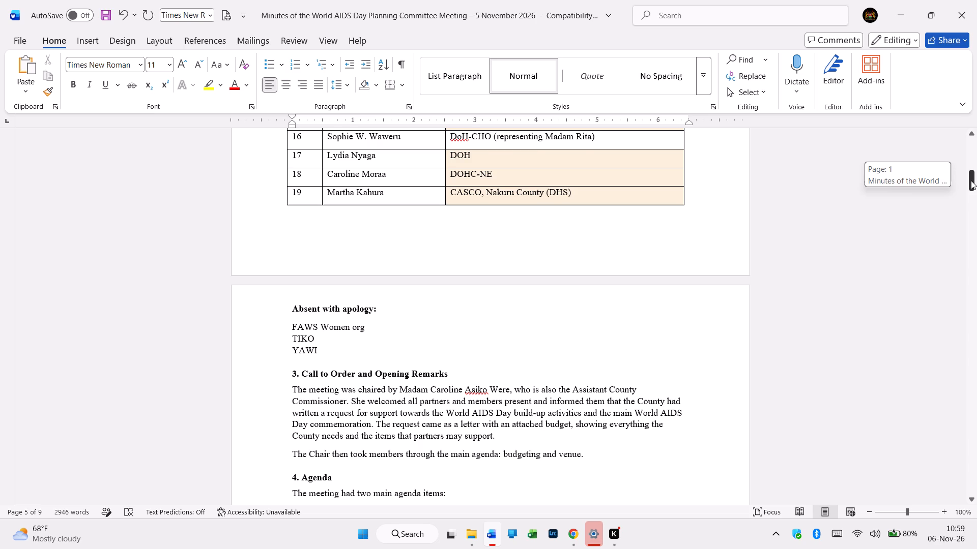
drag(971, 180, 971, 186)
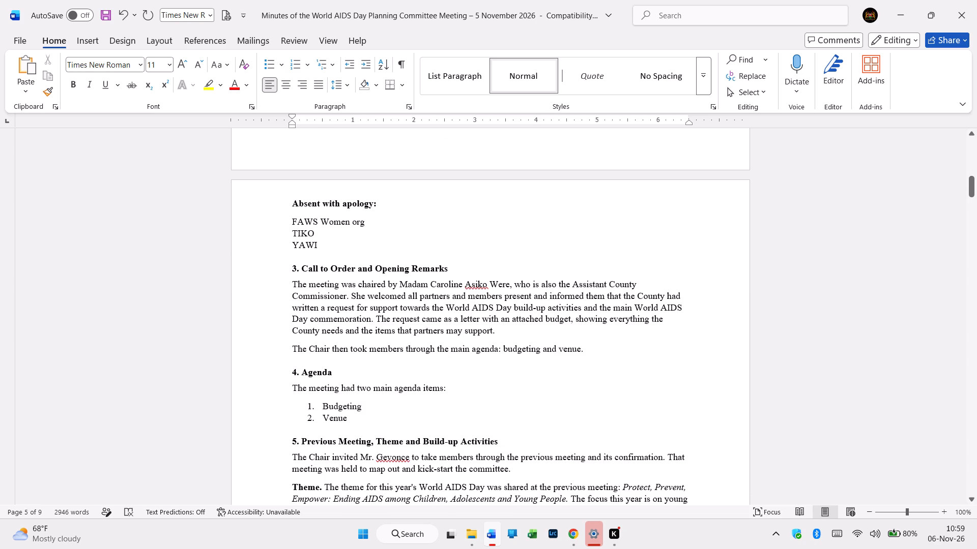
click(292, 223)
drag(289, 221, 329, 243)
key(ctrl+x)
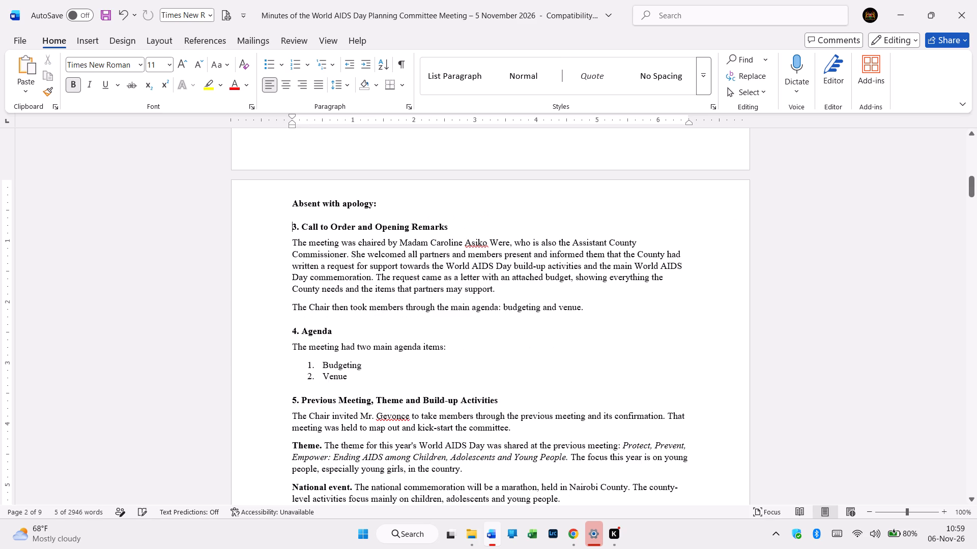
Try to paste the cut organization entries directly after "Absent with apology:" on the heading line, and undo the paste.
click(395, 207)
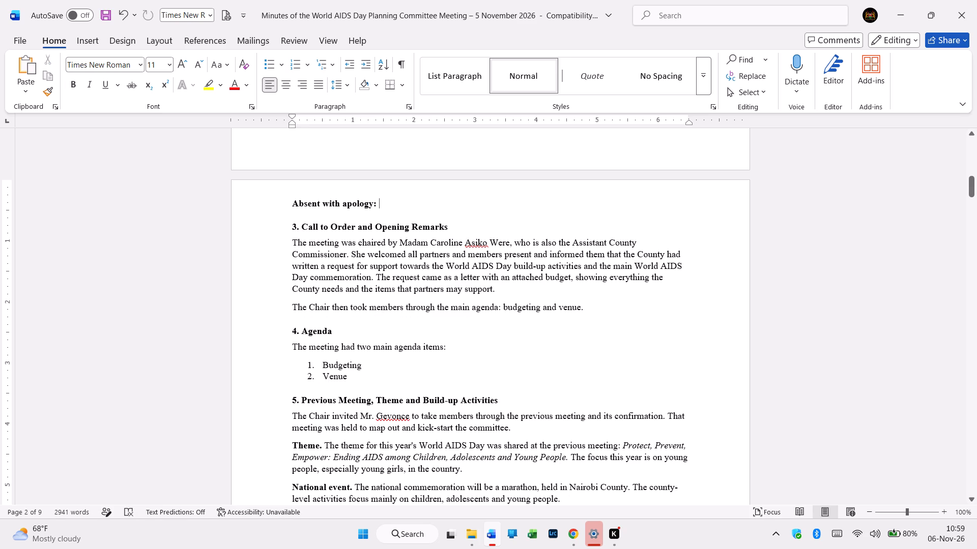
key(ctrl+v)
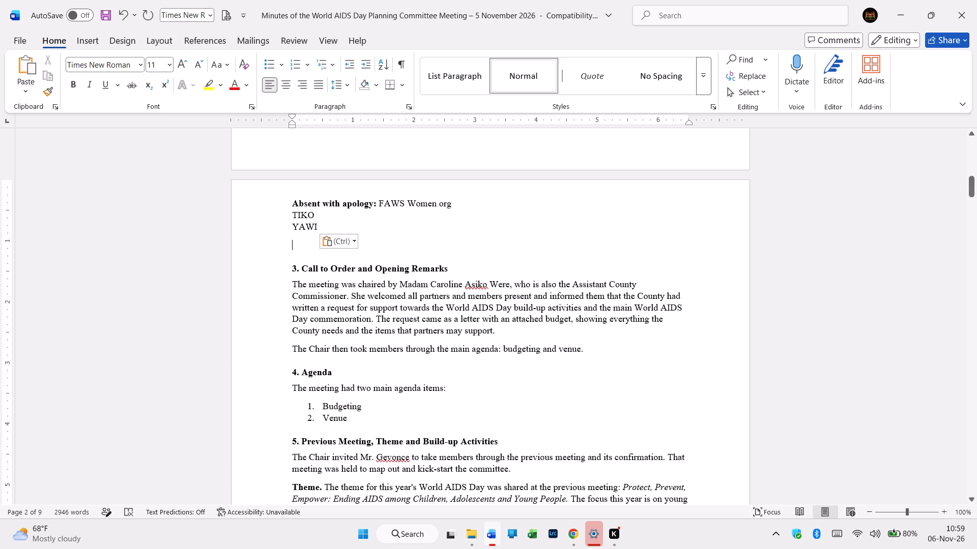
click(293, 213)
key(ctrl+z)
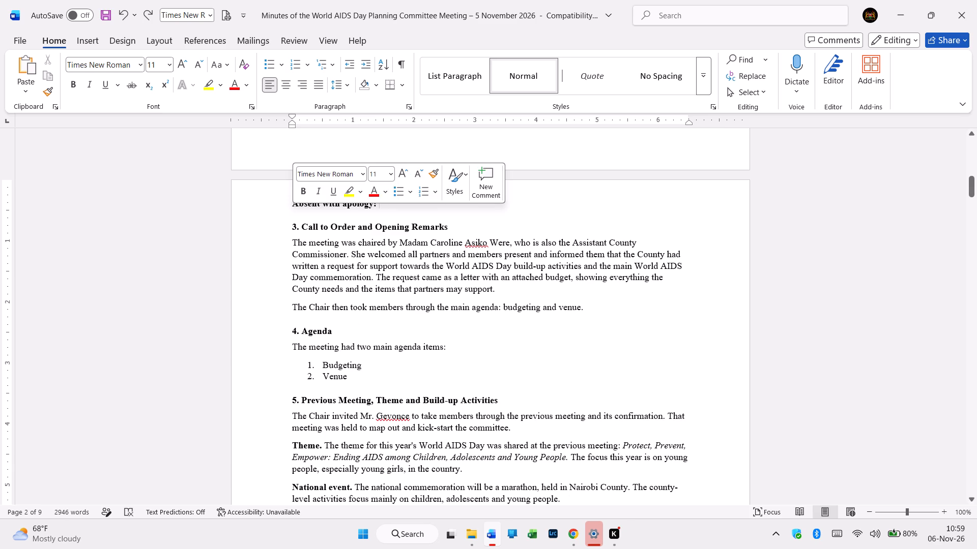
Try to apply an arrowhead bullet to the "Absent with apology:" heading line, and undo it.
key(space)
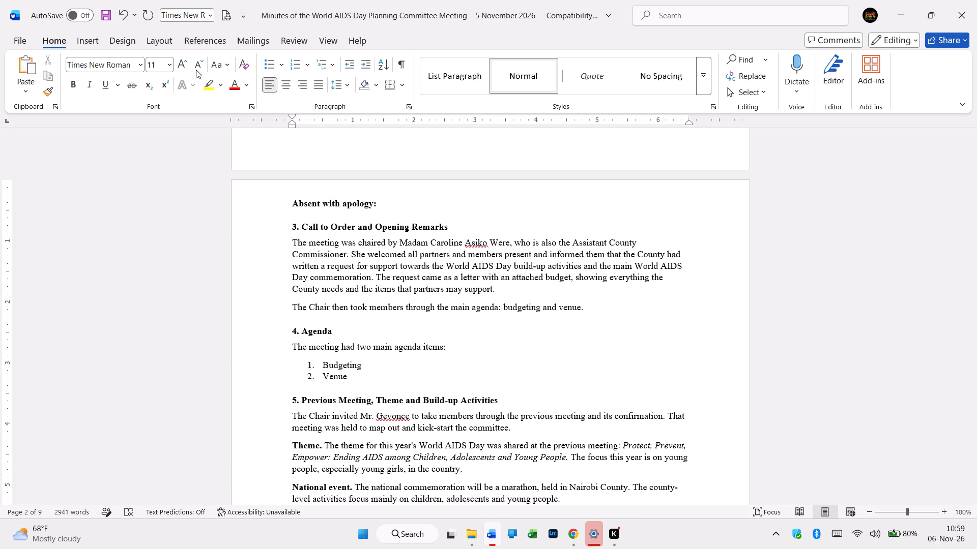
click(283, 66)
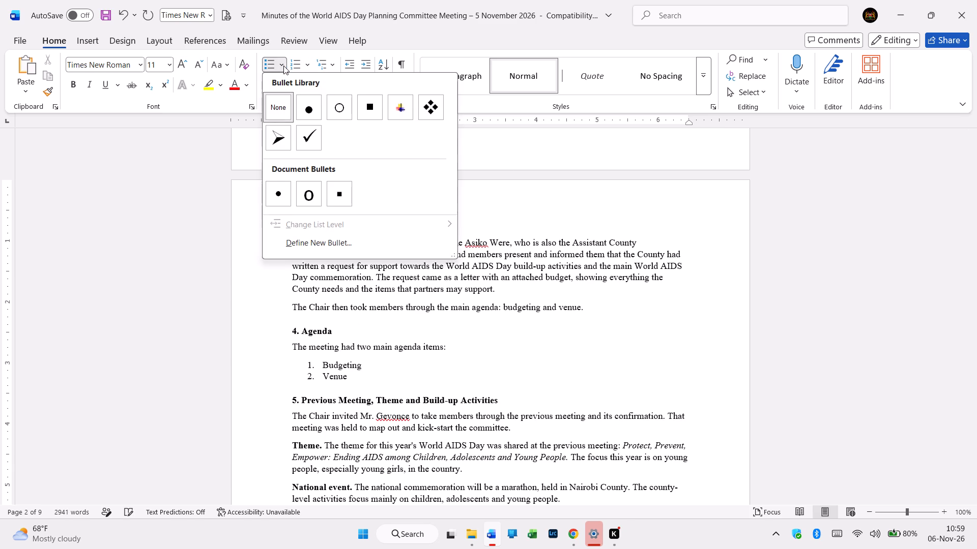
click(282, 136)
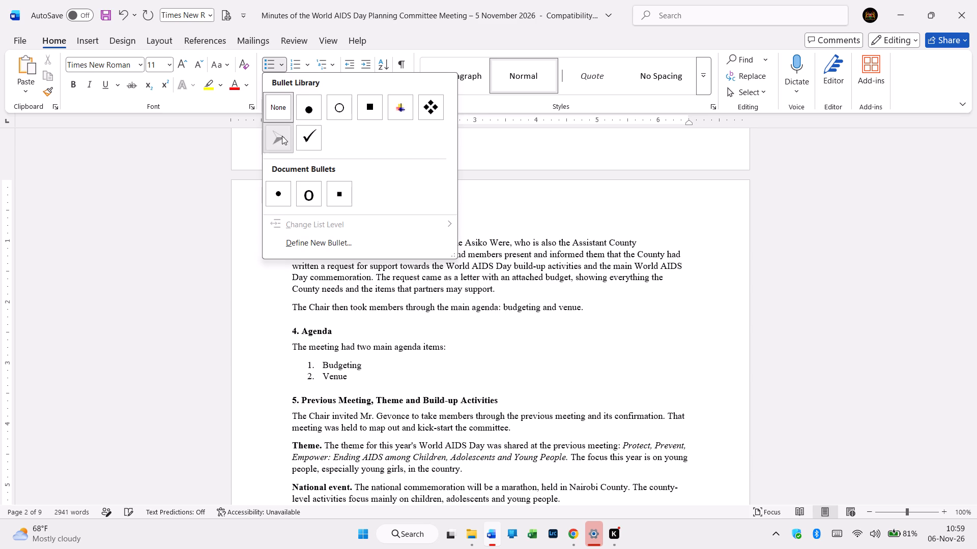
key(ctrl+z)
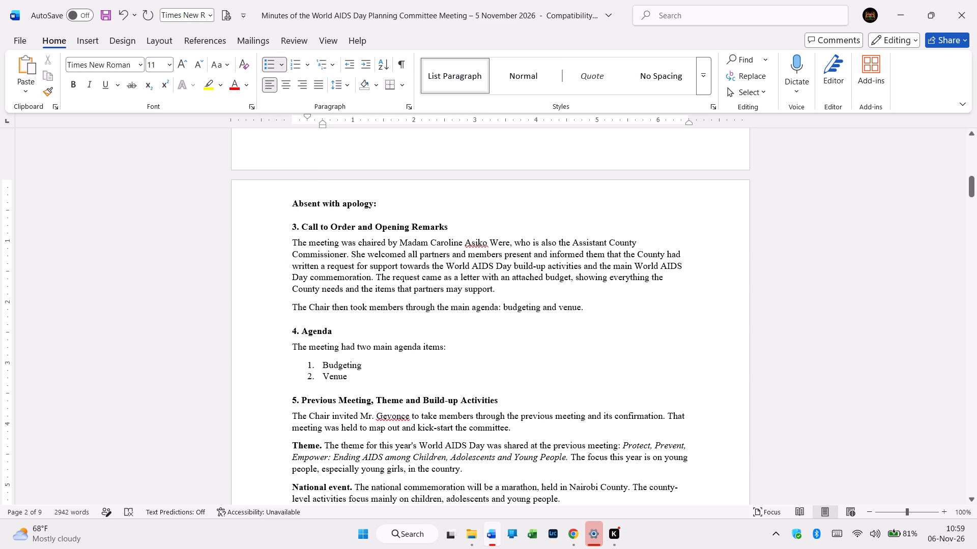
Add an arrowhead-bulleted line below "Absent with apology:" and paste the cut FAWS Women org, TIKO and YAWI entries into it.
key(Return)
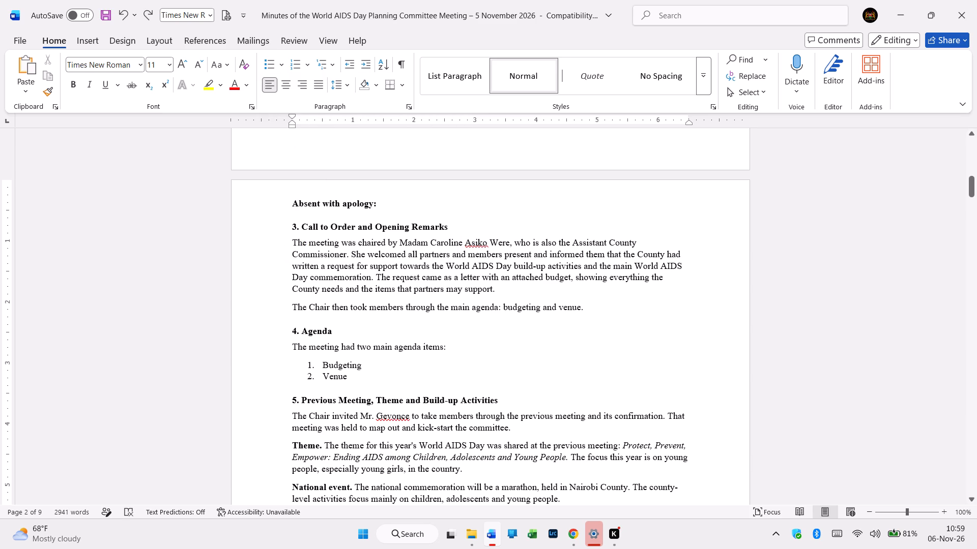
click(282, 66)
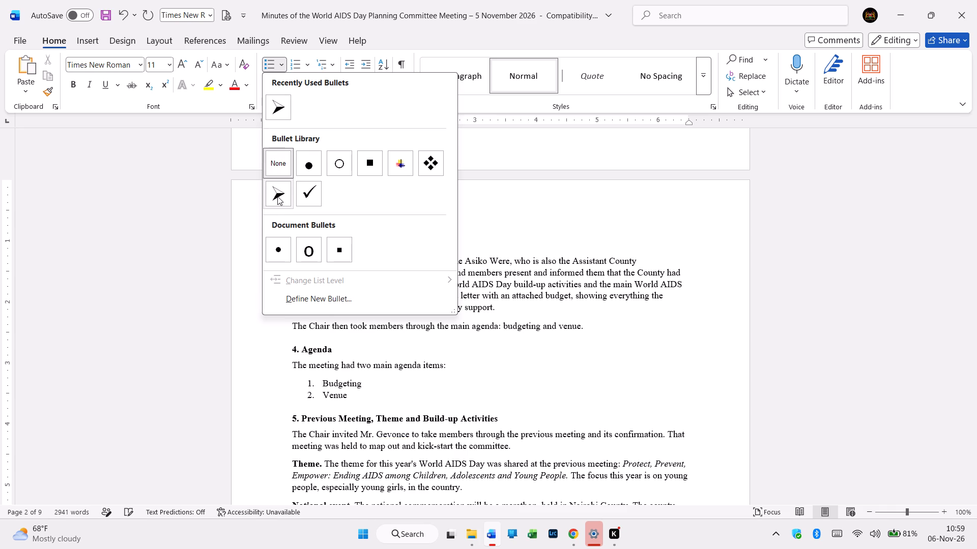
click(282, 115)
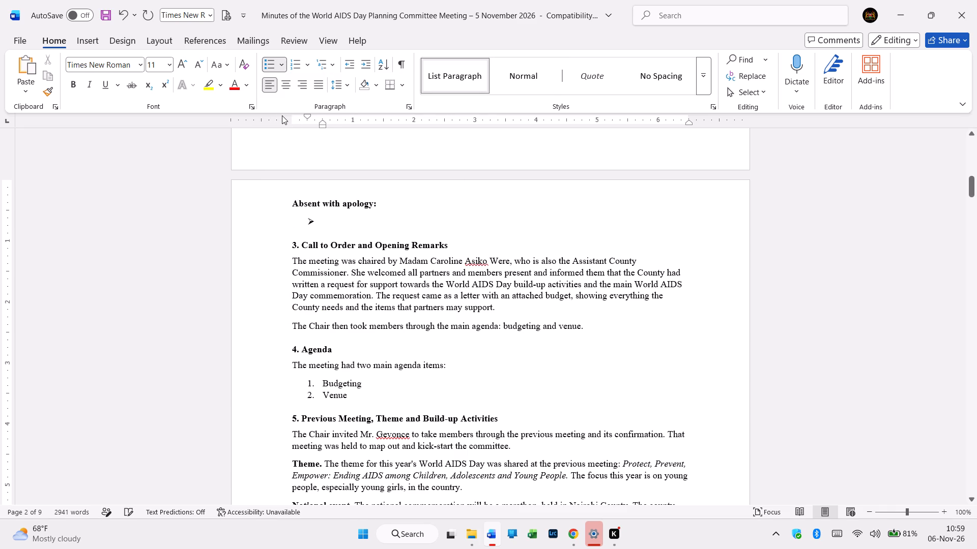
key(ctrl+v)
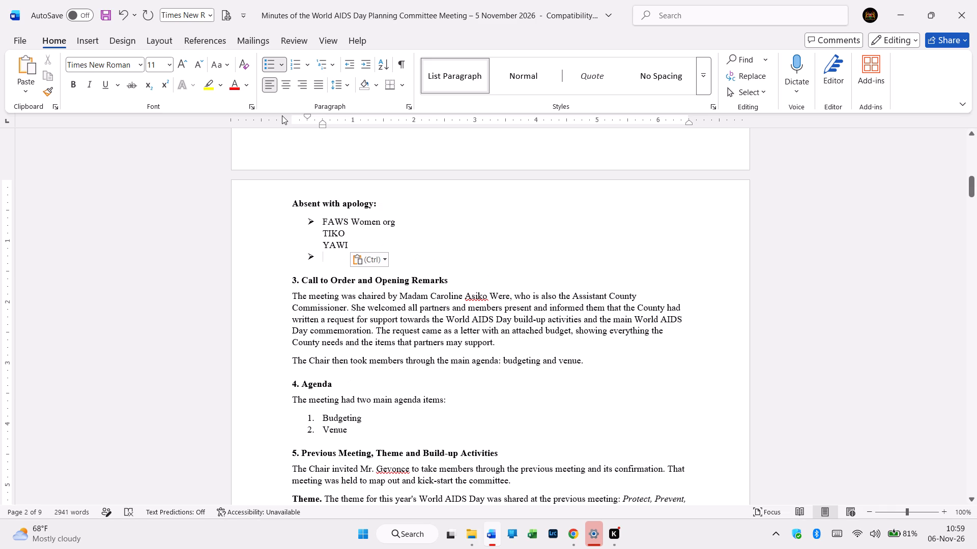
key(ctrl+z)
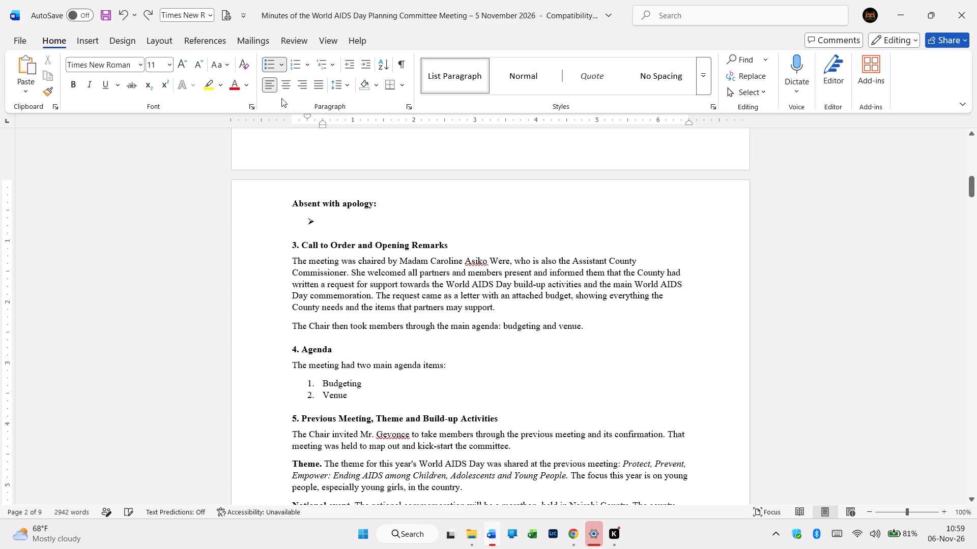
key(ctrl+v)
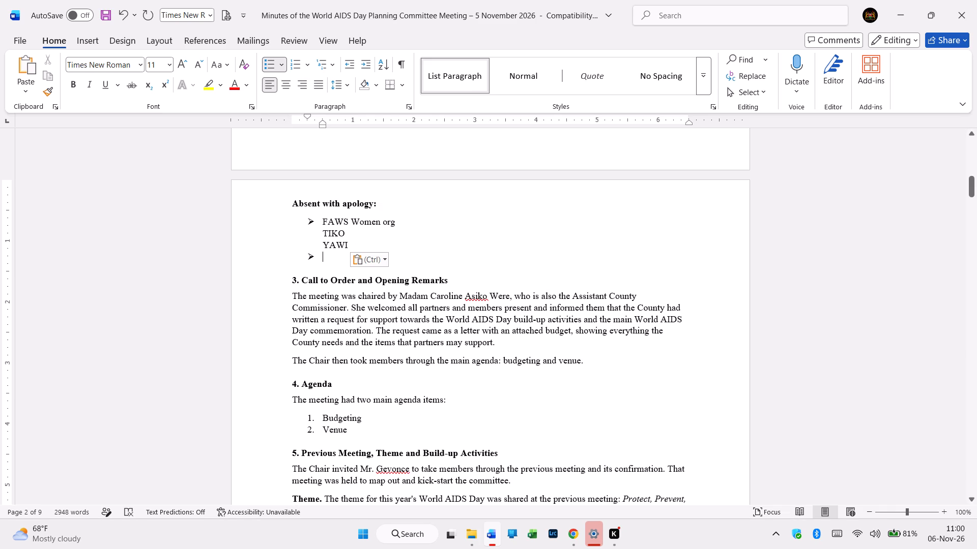
Split TIKO and YAWI into their own arrowhead bullets, remove the bullet from the empty line below them, and save the document.
click(322, 233)
key(Return)
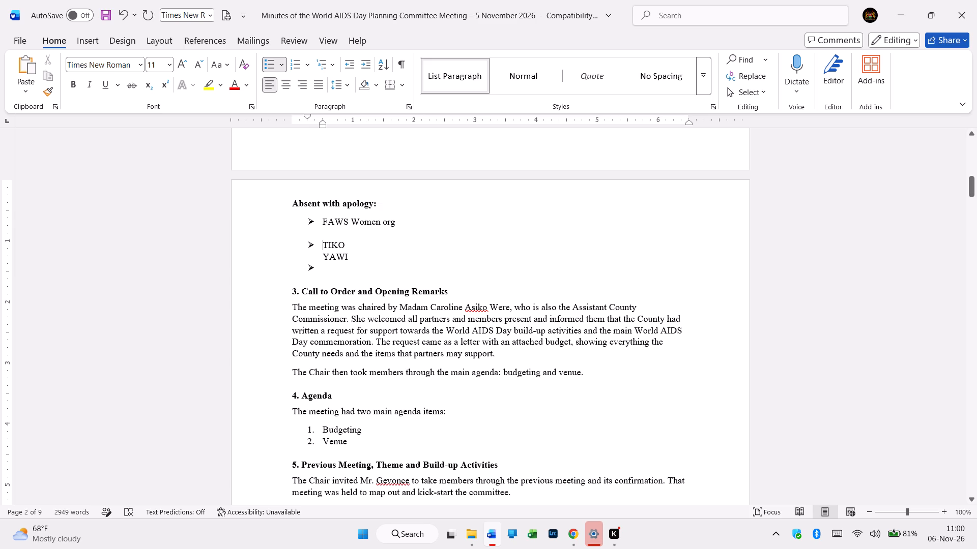
click(323, 256)
key(Return)
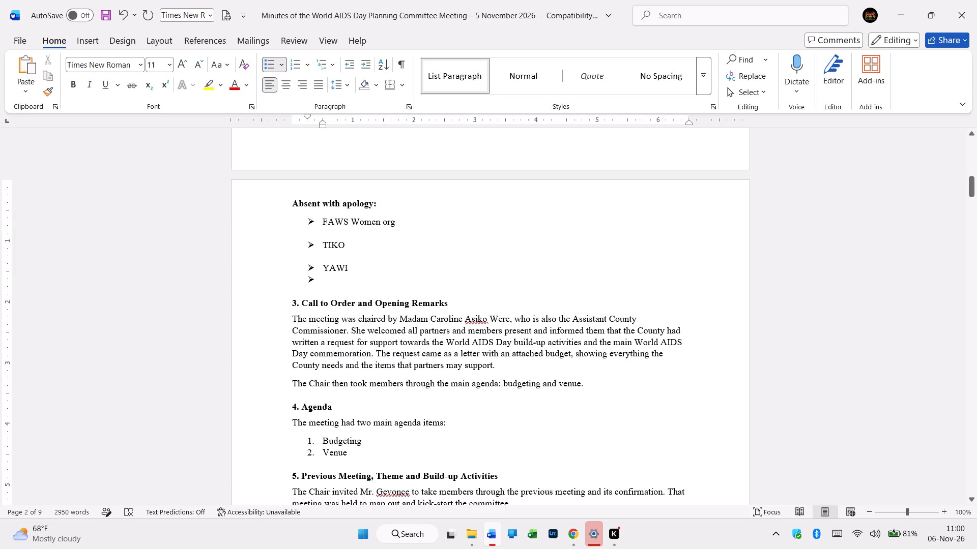
click(321, 273)
click(321, 277)
key(BackSpace)
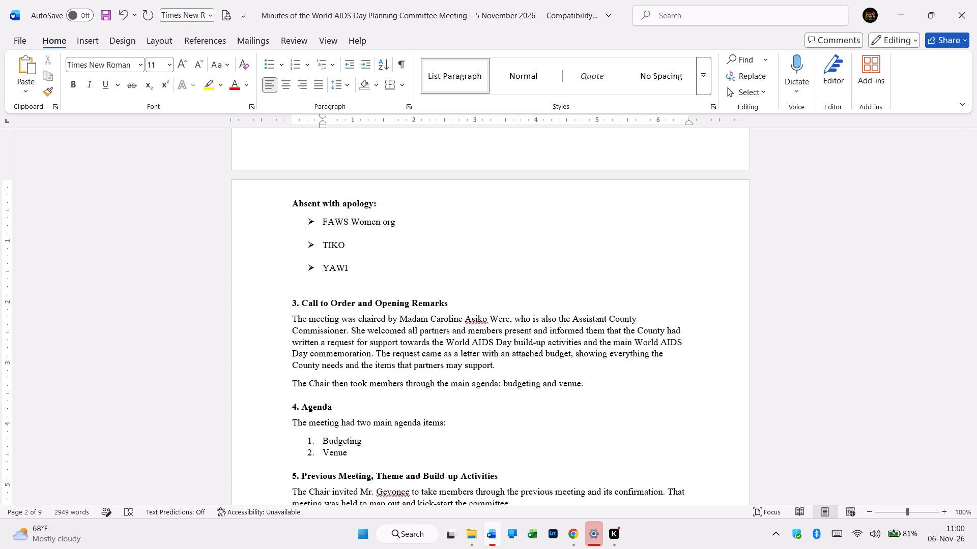
key(ctrl+s)
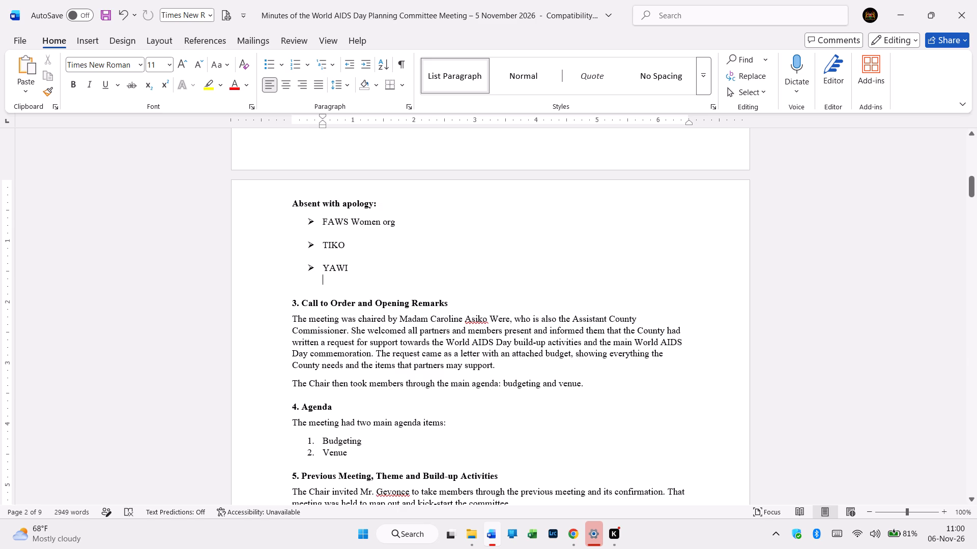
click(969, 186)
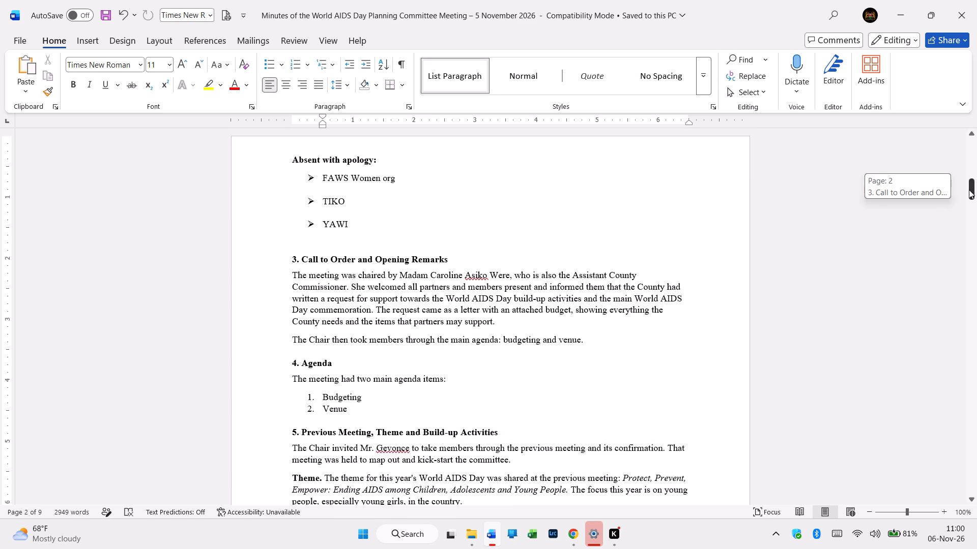
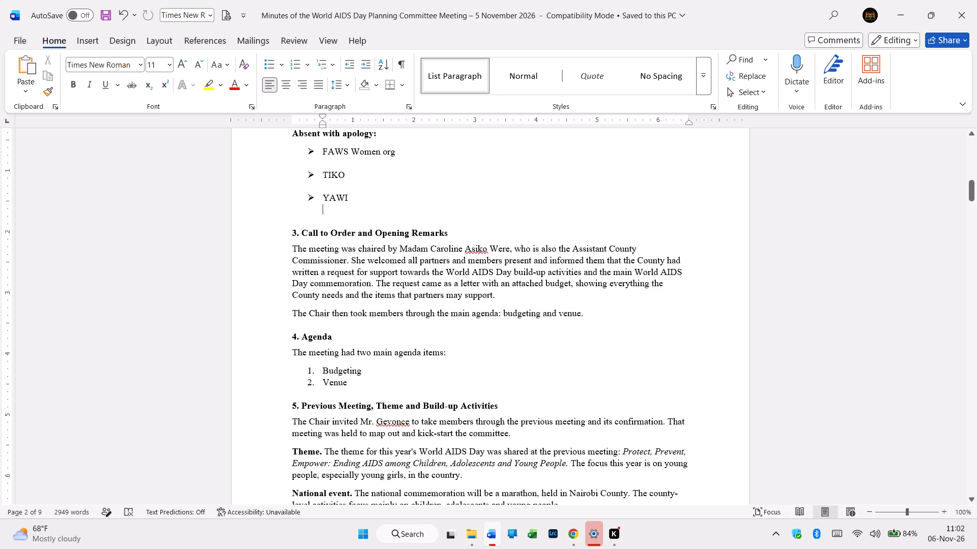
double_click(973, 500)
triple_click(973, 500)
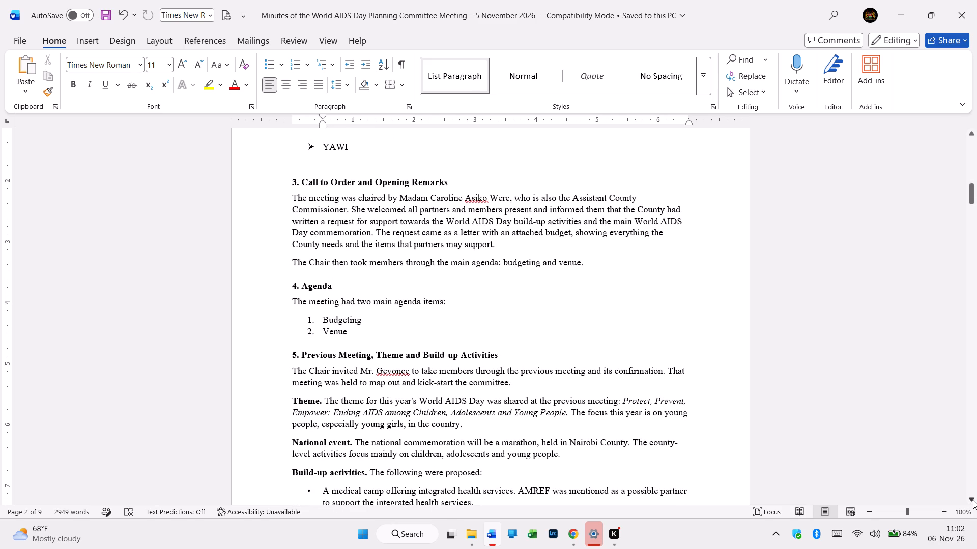
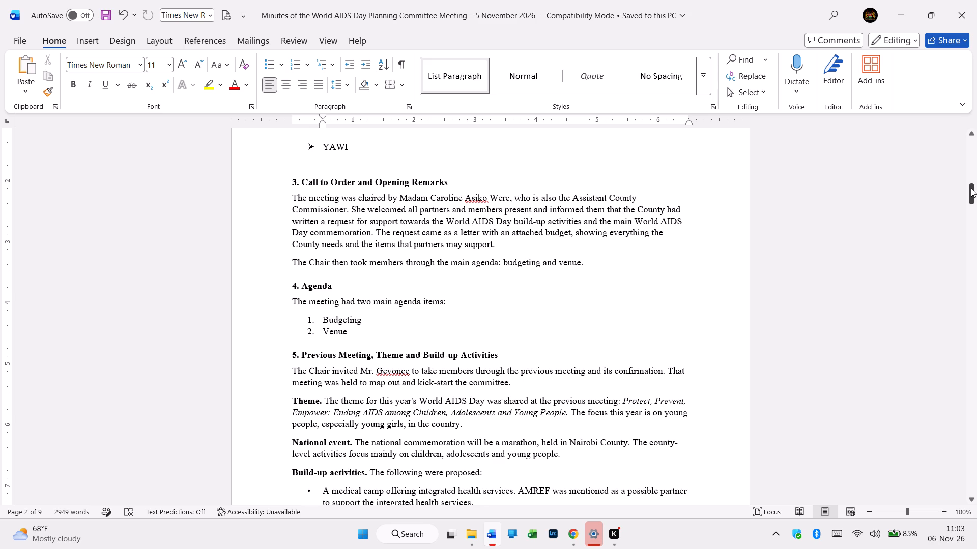
Delete the introductory paragraph about the attendance register and yellow-shaded cells under the "2. Members Present" heading.
click(971, 188)
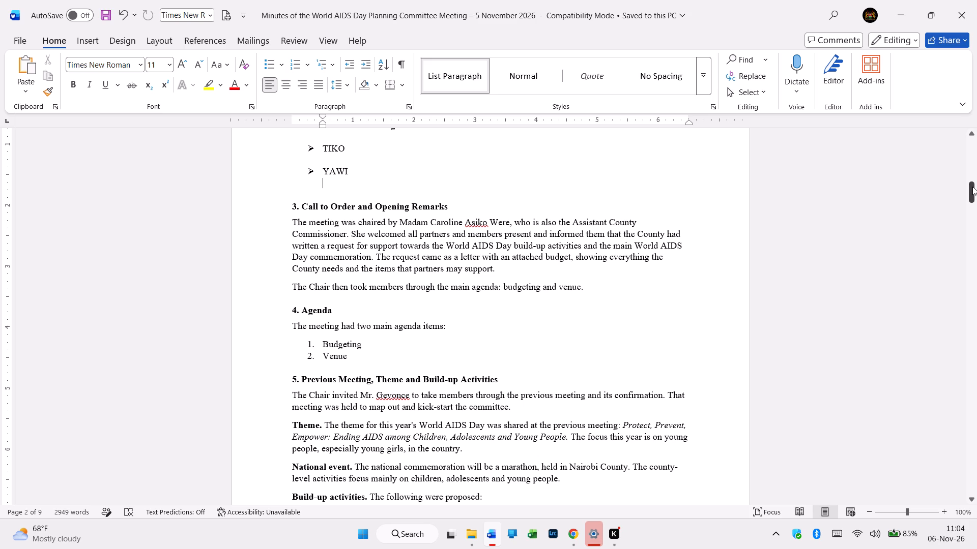
drag(966, 187, 976, 157)
drag(975, 193, 976, 175)
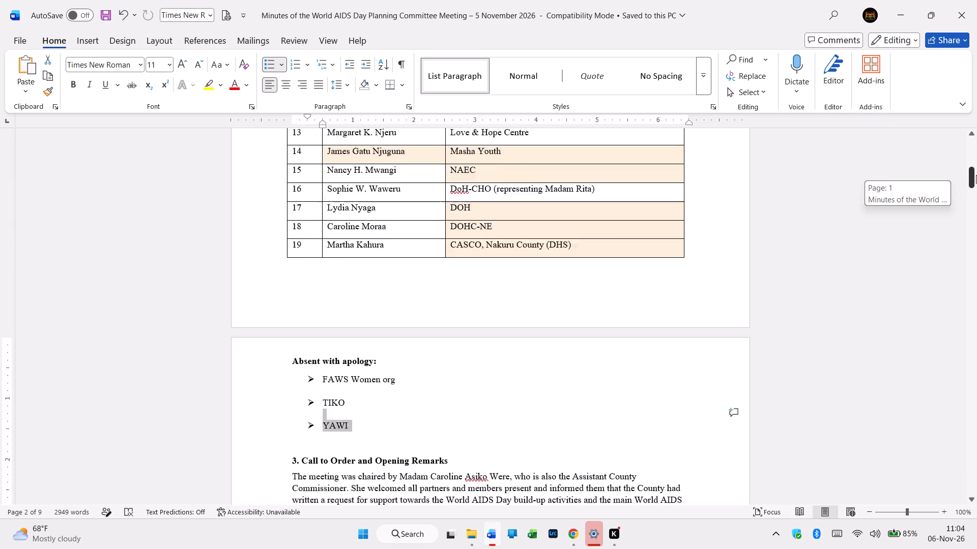
drag(976, 175, 975, 149)
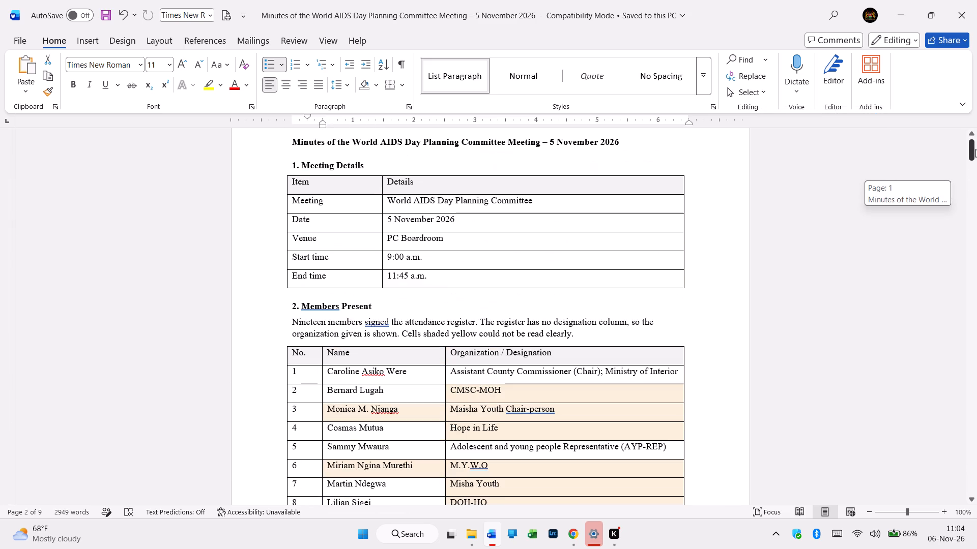
drag(975, 149, 975, 149)
drag(975, 149, 975, 153)
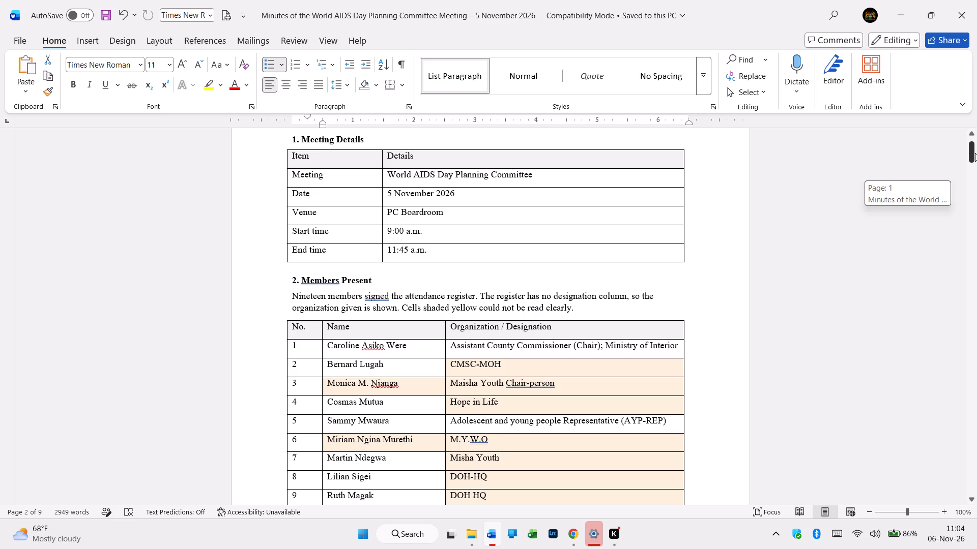
drag(975, 153, 975, 151)
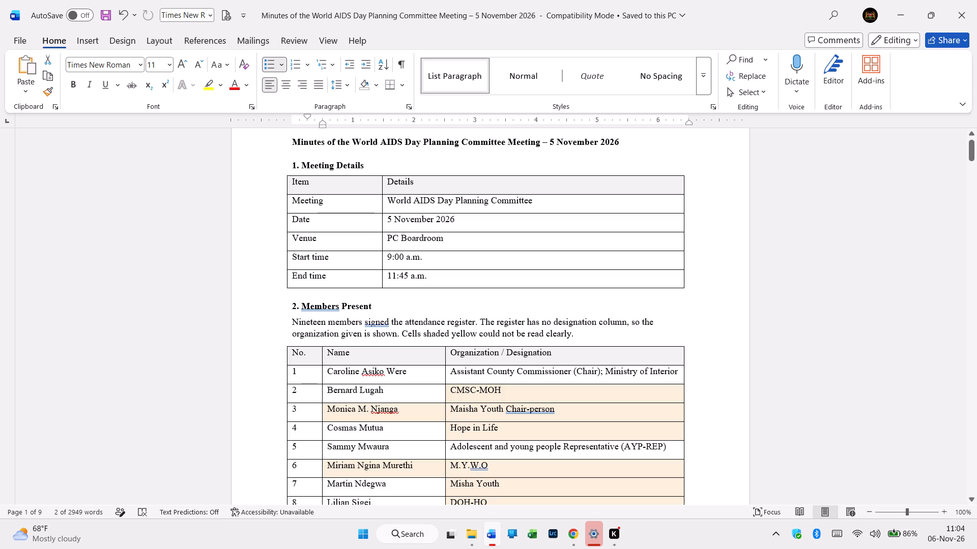
drag(576, 332, 479, 324)
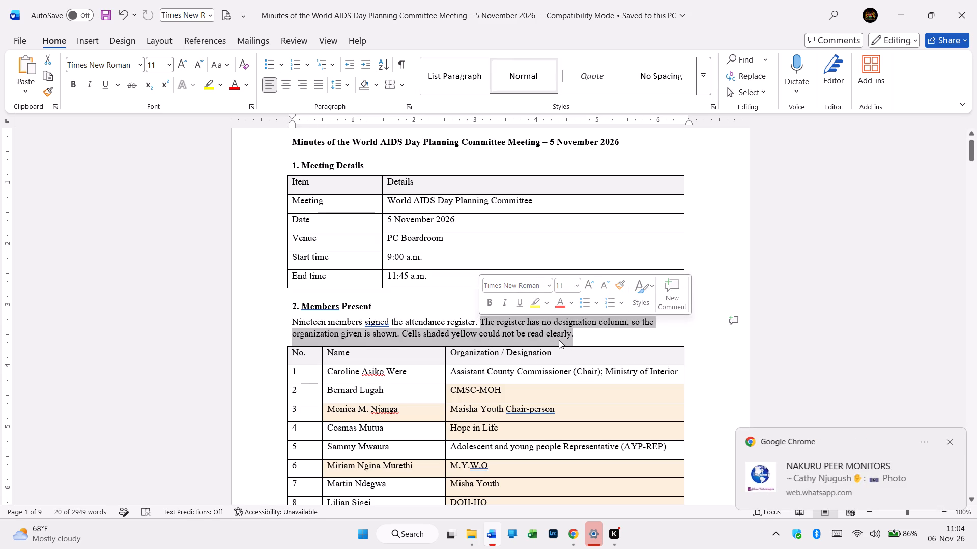
click(581, 333)
drag(581, 333, 283, 351)
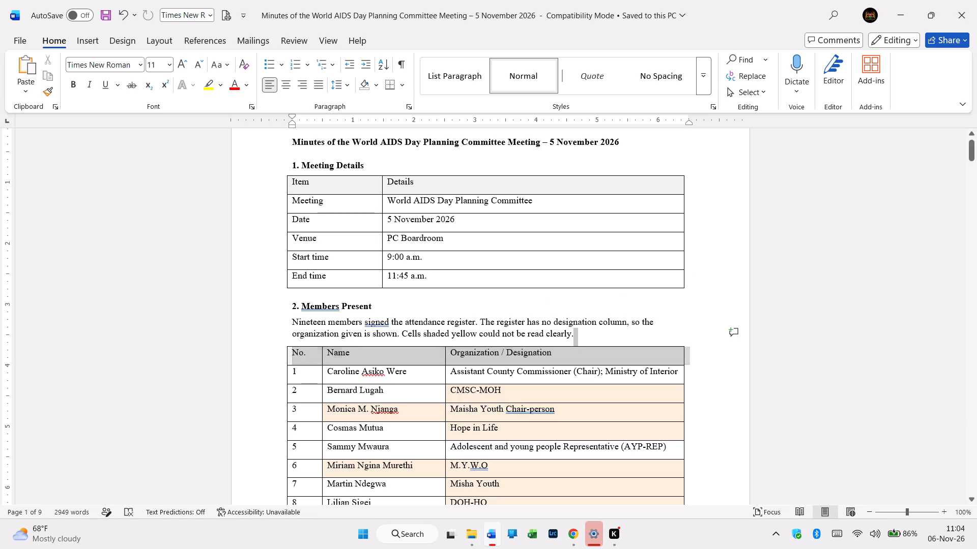
drag(283, 351, 259, 321)
key(BackSpace)
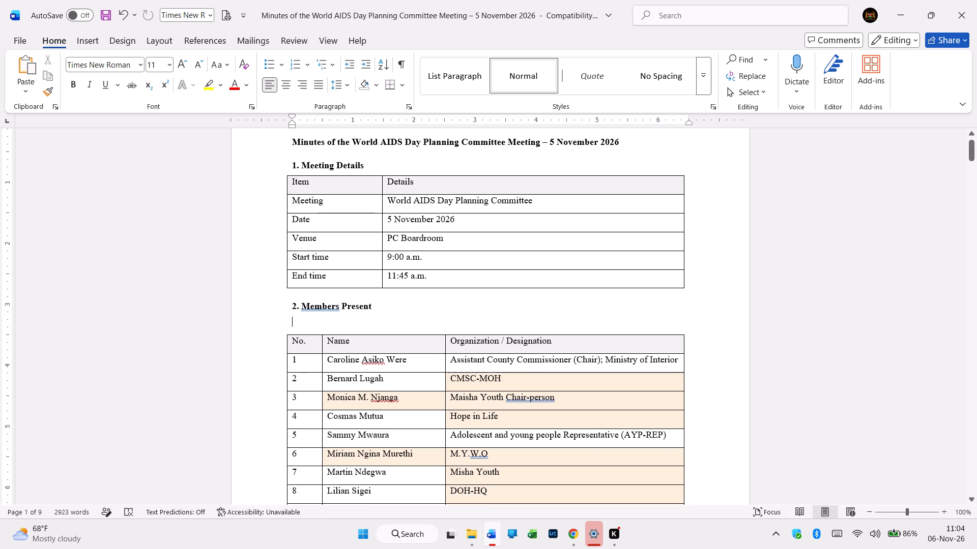
Start a new introductory sentence under the "2. Members Present" heading with the word "Around".
key(a)
text(roun)
text(d)
key(space)
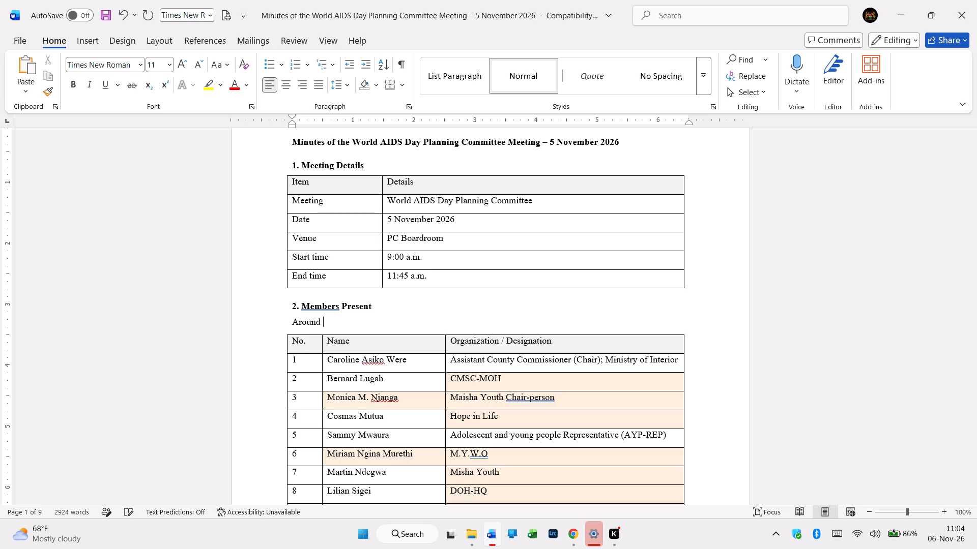
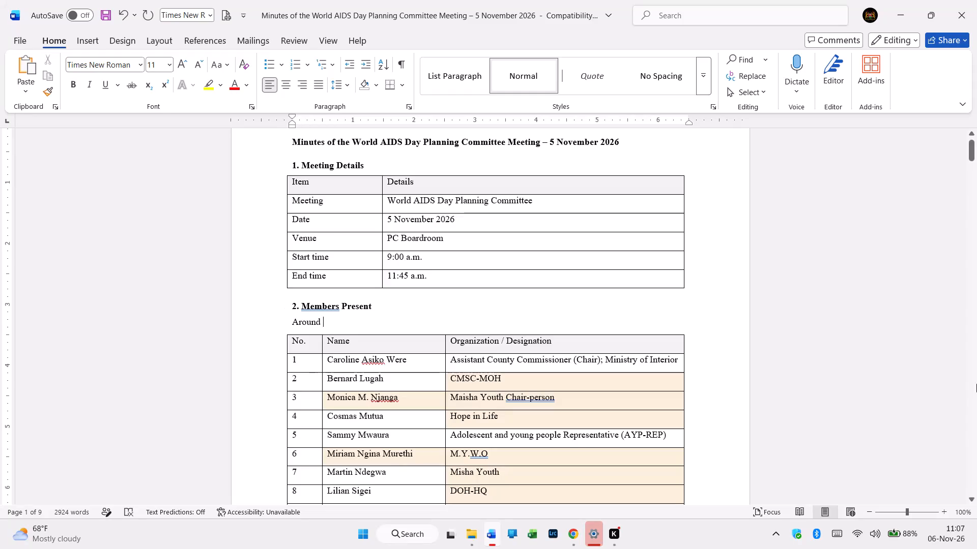
Clear the unfinished introductory sentence beginning with "Around" under the "2. Members Present" heading.
click(971, 500)
click(971, 500)
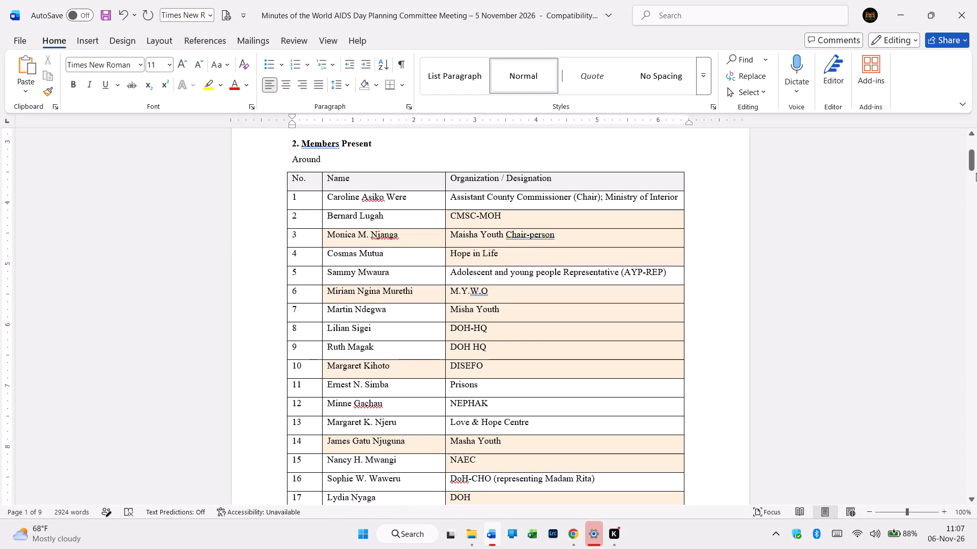
drag(973, 165, 976, 159)
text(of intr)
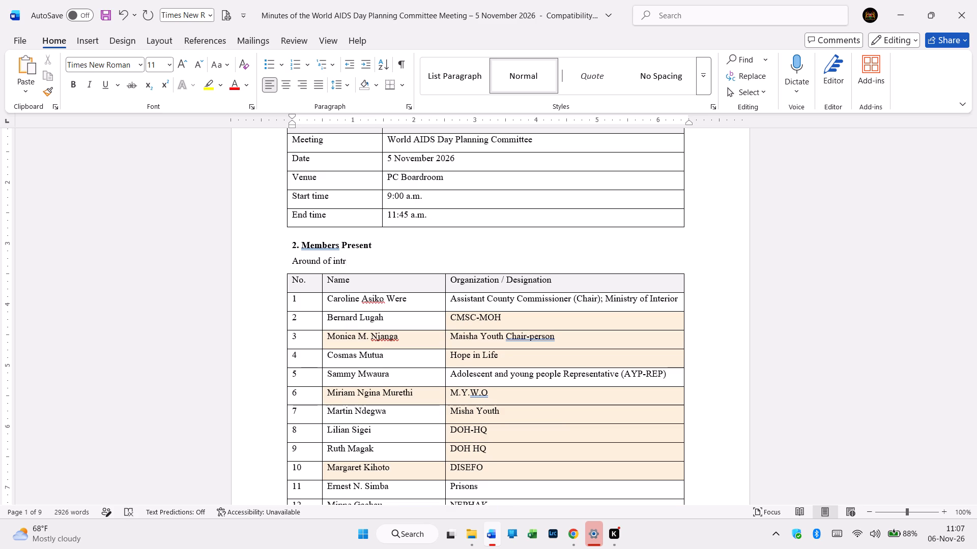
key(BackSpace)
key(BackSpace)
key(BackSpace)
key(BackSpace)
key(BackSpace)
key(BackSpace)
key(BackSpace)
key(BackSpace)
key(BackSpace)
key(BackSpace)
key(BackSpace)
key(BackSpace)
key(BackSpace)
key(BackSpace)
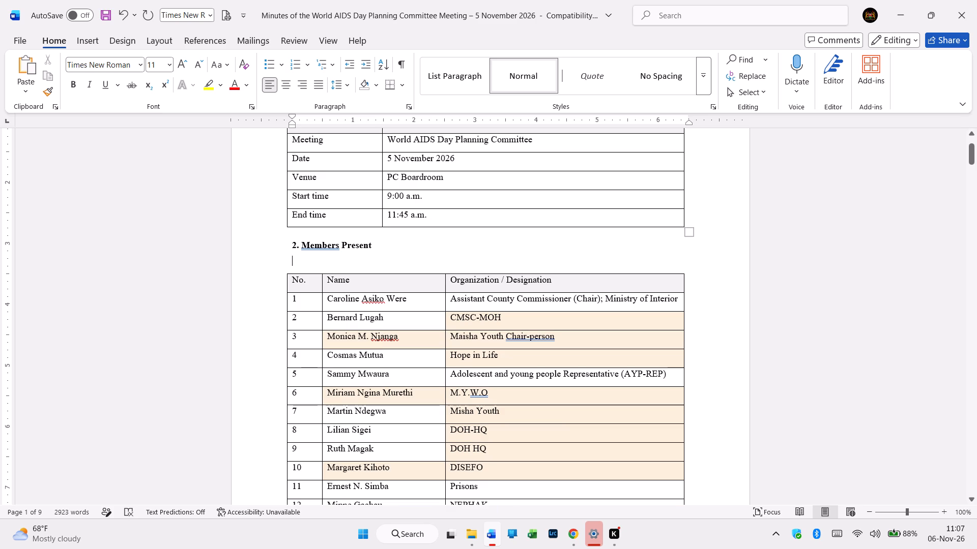
Open the recent document NETEL FINAL REPORT.
click(20, 37)
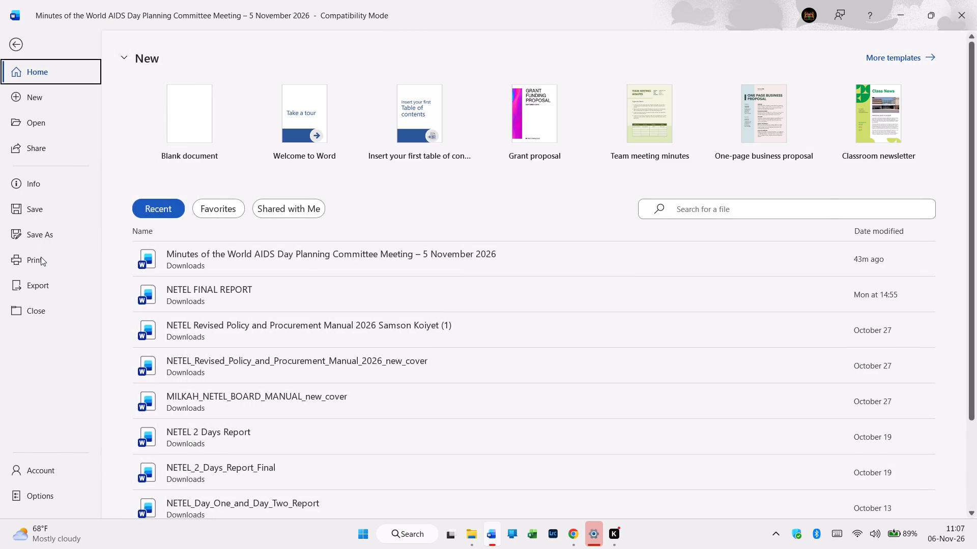
click(234, 296)
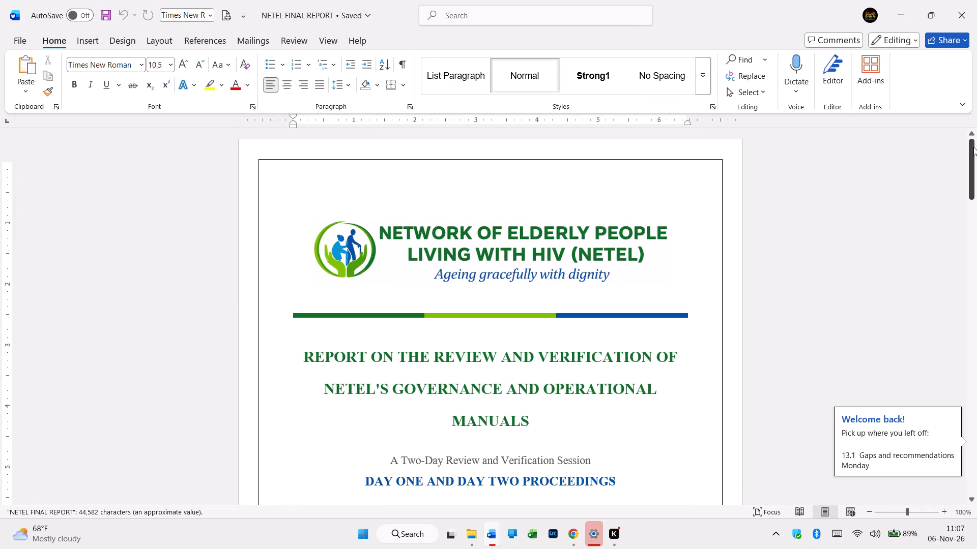
Look through the NETEL report up to section 6, Day One: Opening Session, for wording on how participants introduced themselves.
drag(970, 150, 976, 220)
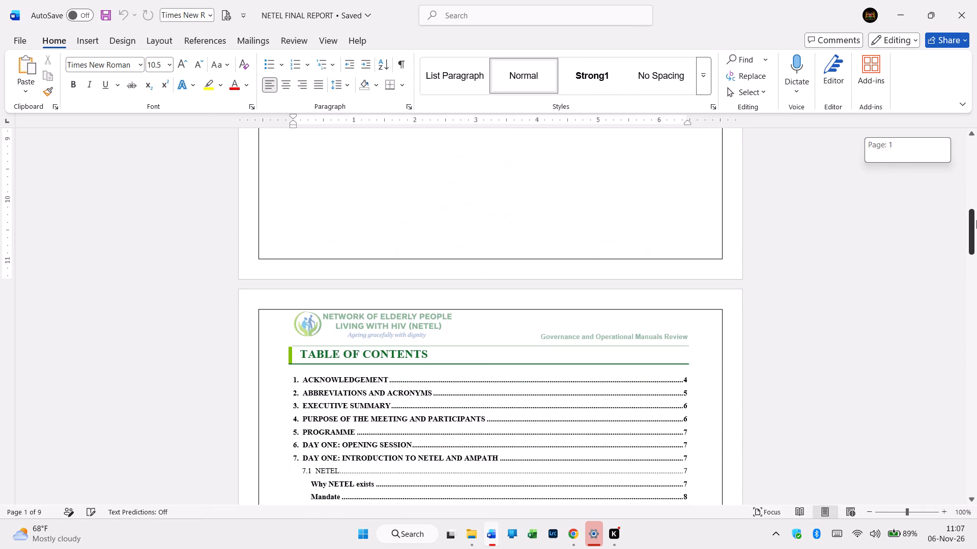
drag(976, 220, 976, 287)
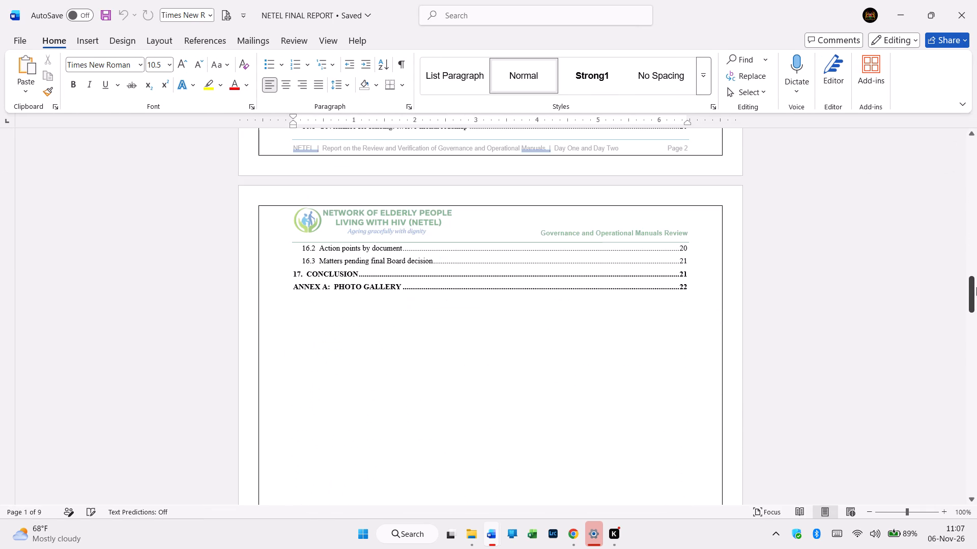
drag(971, 286, 976, 307)
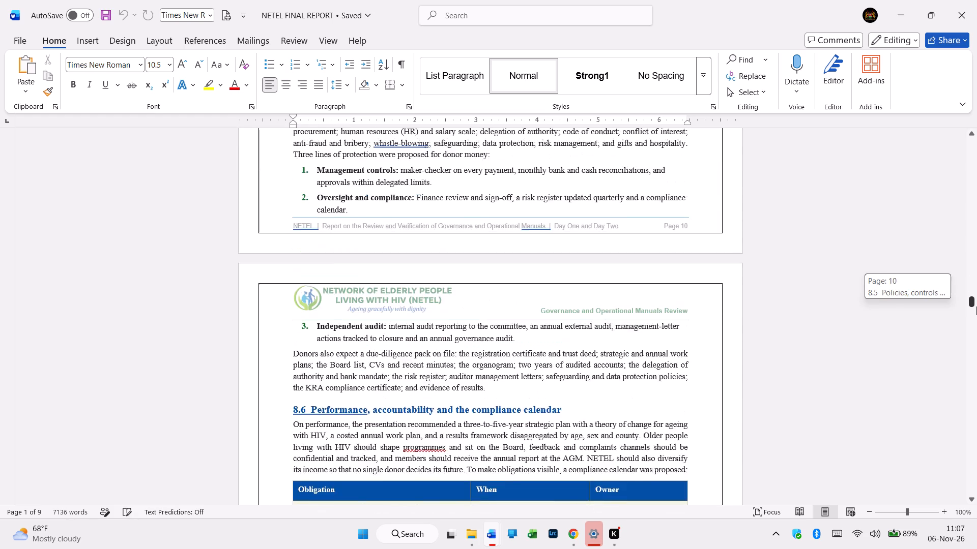
drag(976, 307, 976, 306)
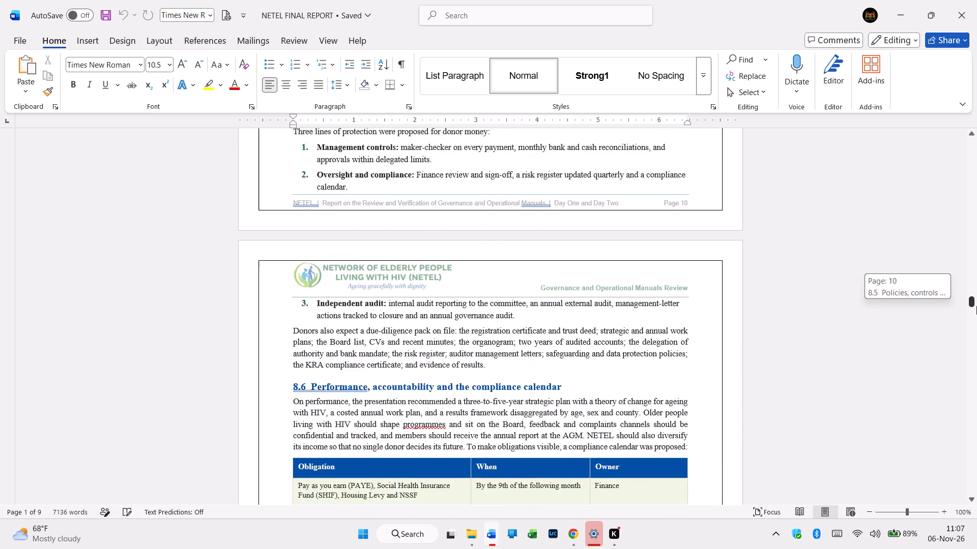
drag(976, 306, 976, 304)
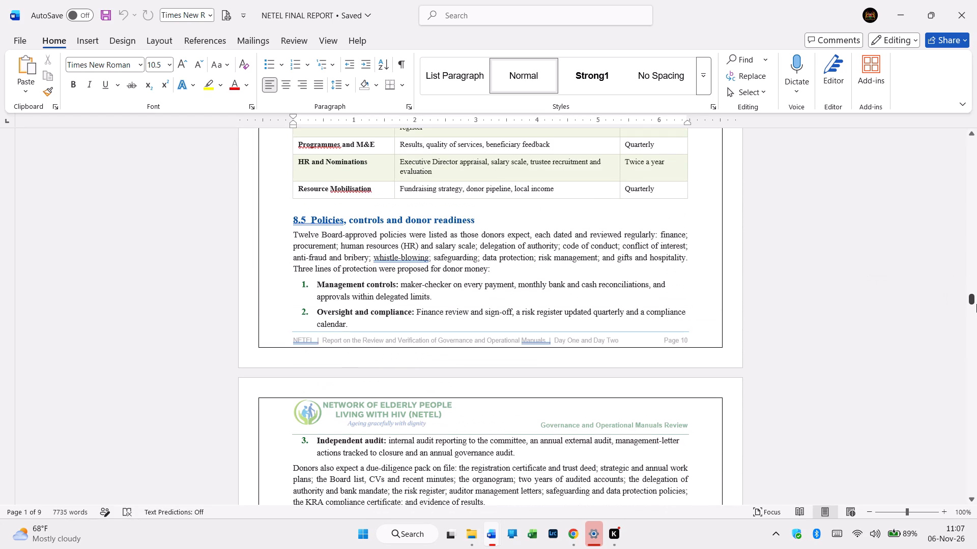
drag(972, 299, 976, 294)
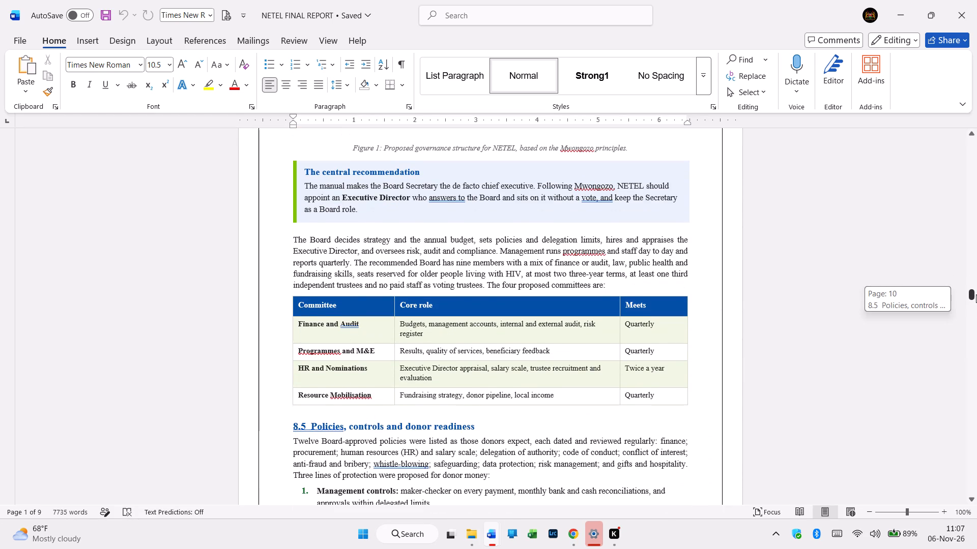
drag(976, 294, 976, 276)
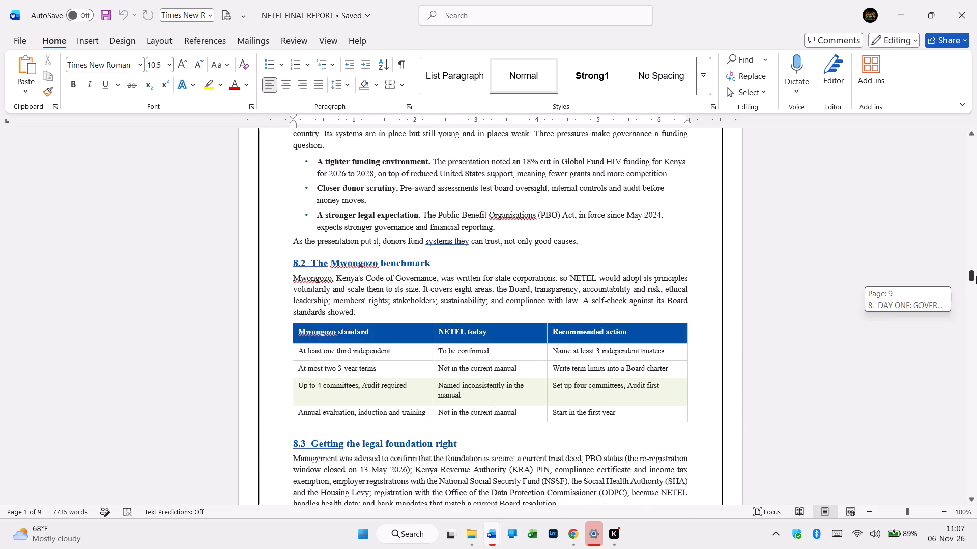
drag(976, 276, 976, 118)
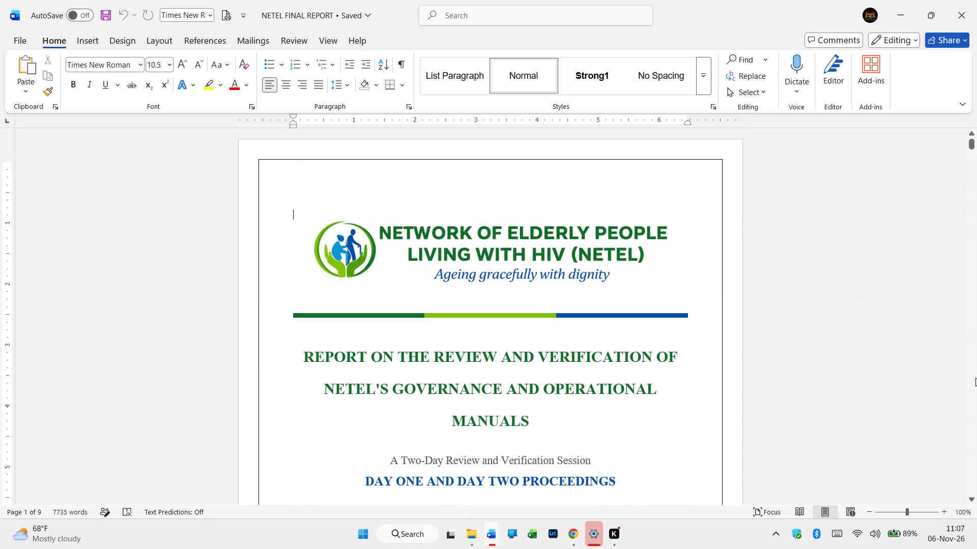
click(970, 500)
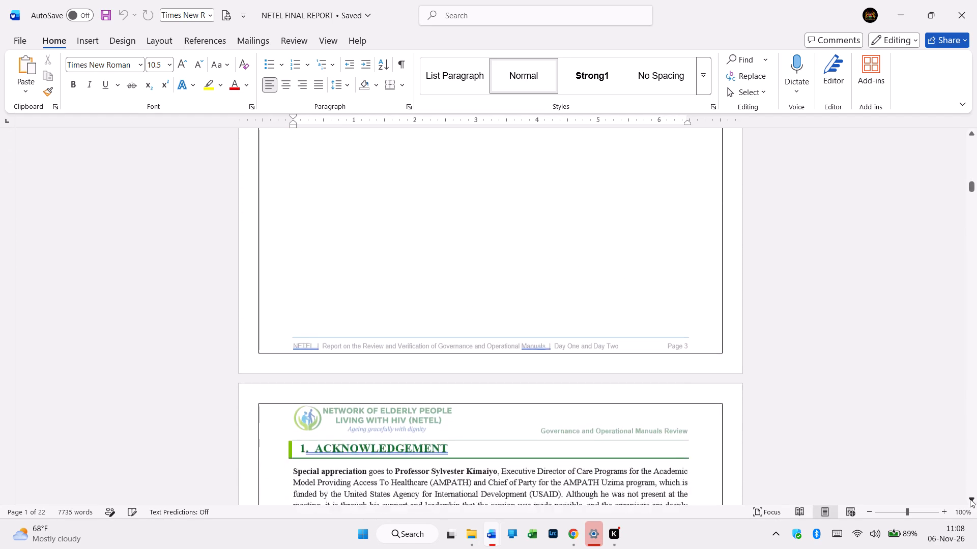
click(970, 499)
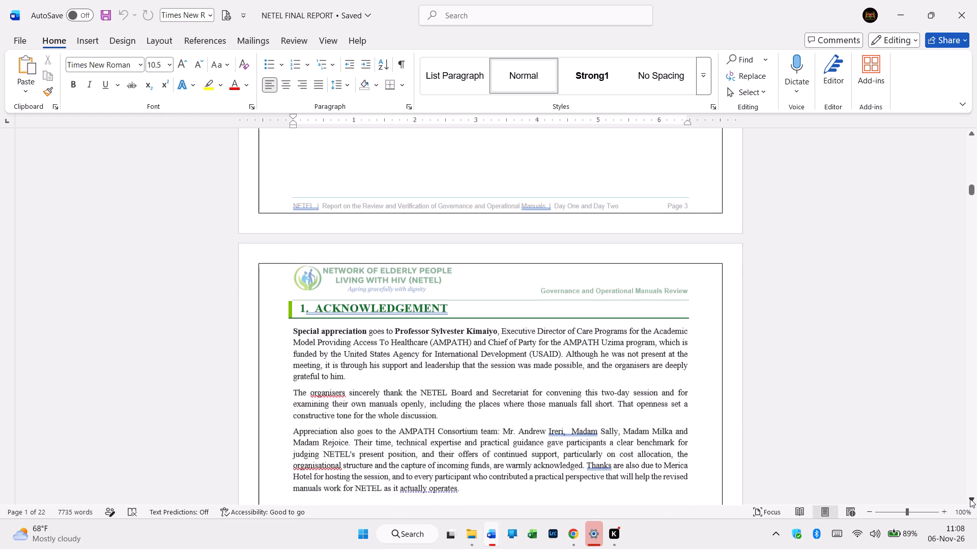
click(970, 499)
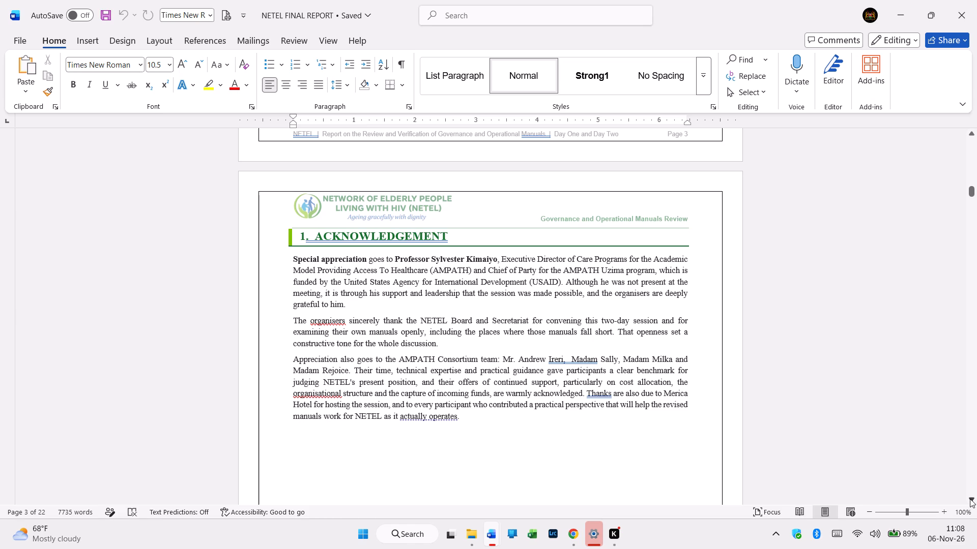
click(970, 499)
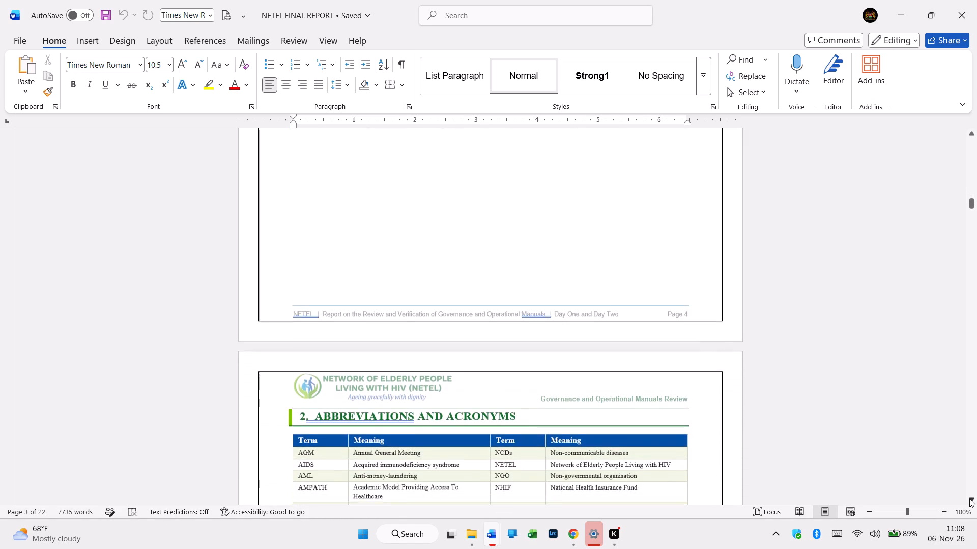
click(969, 499)
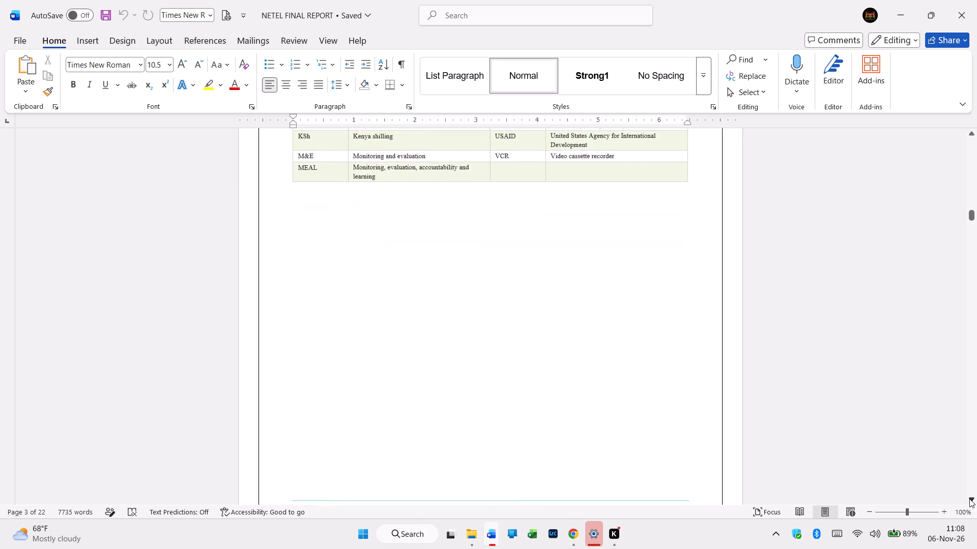
triple_click(969, 499)
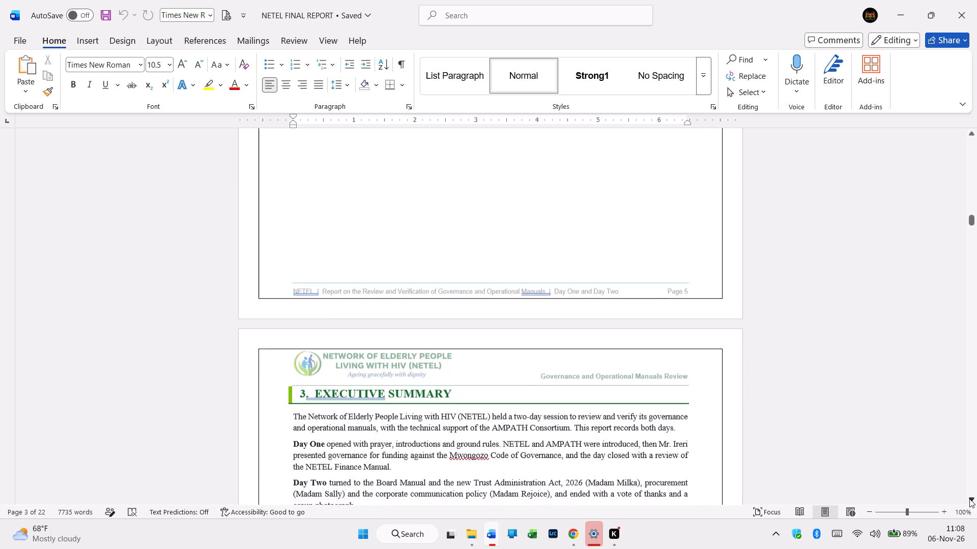
click(969, 499)
click(969, 499)
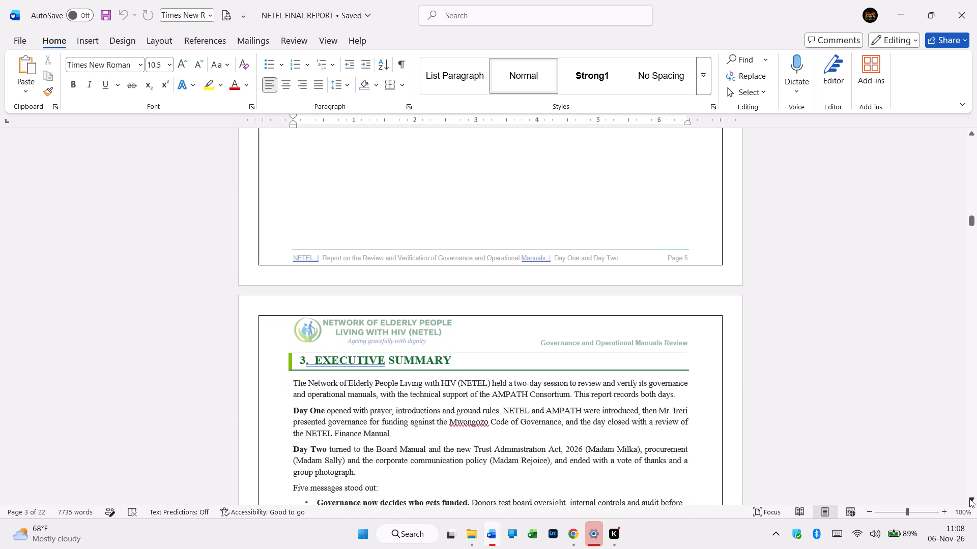
click(969, 499)
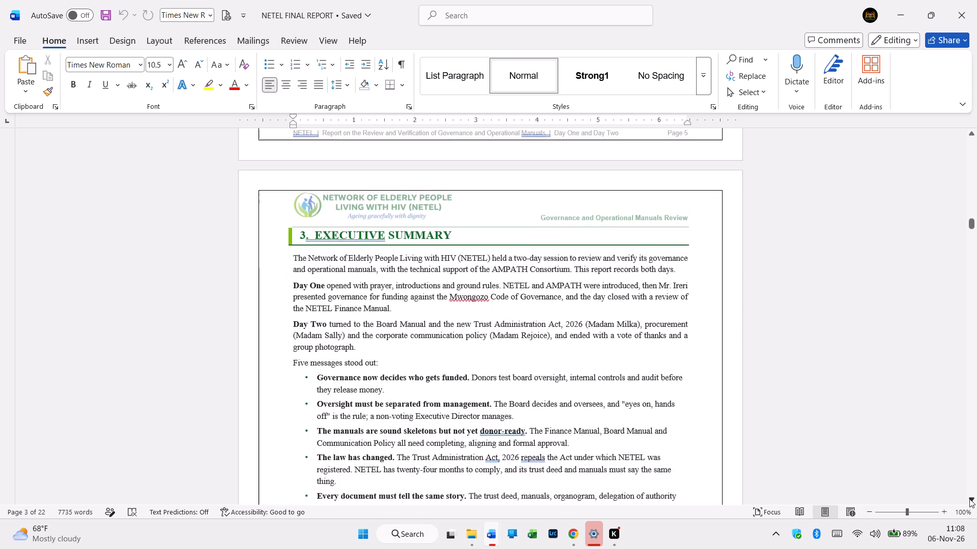
click(969, 499)
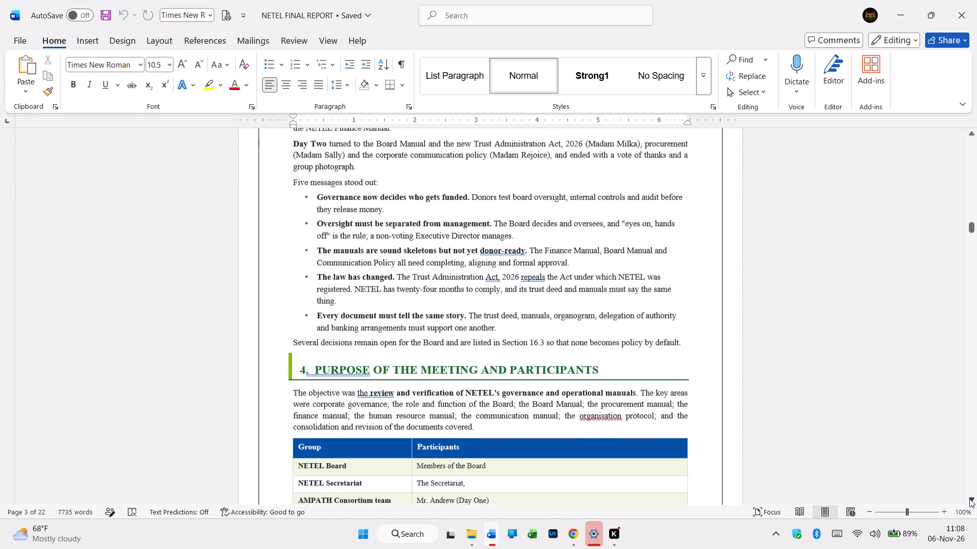
click(969, 499)
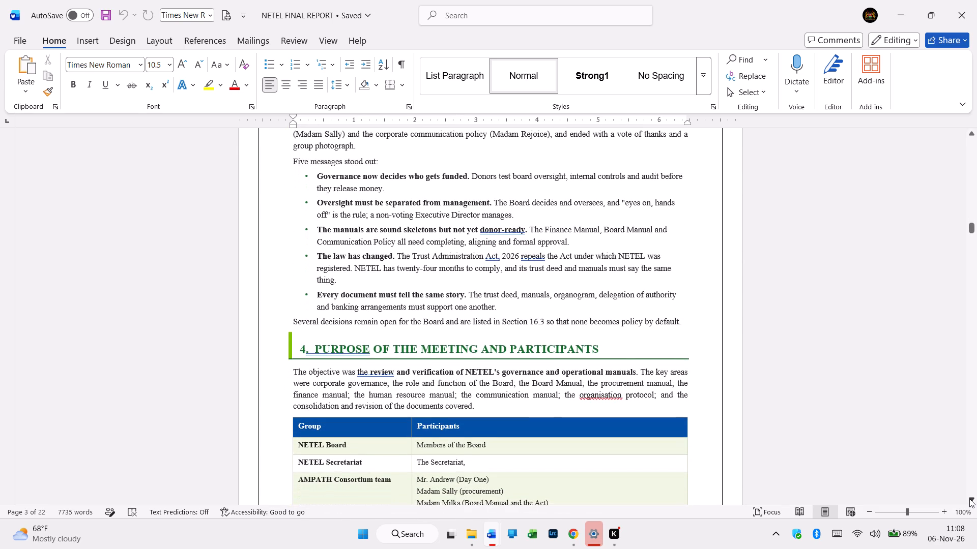
click(969, 499)
click(969, 499)
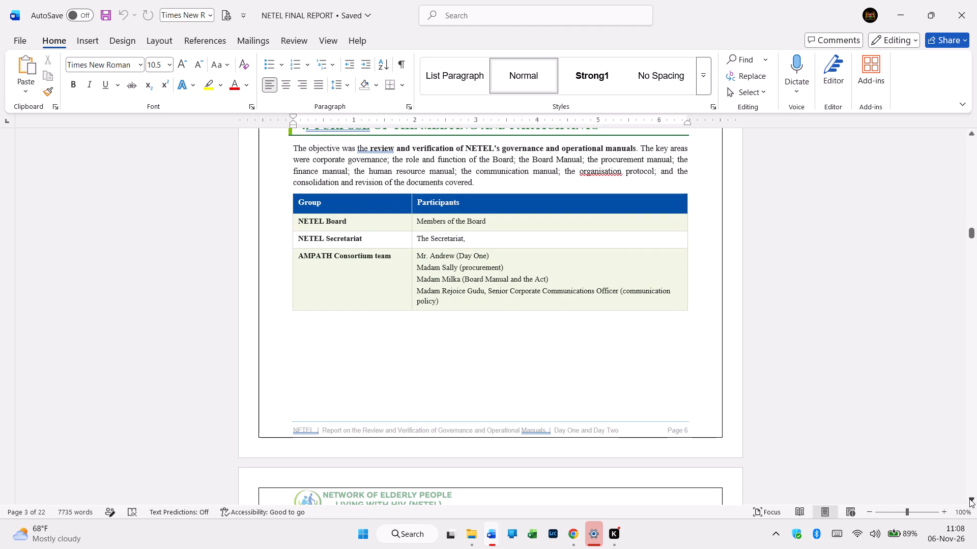
click(969, 499)
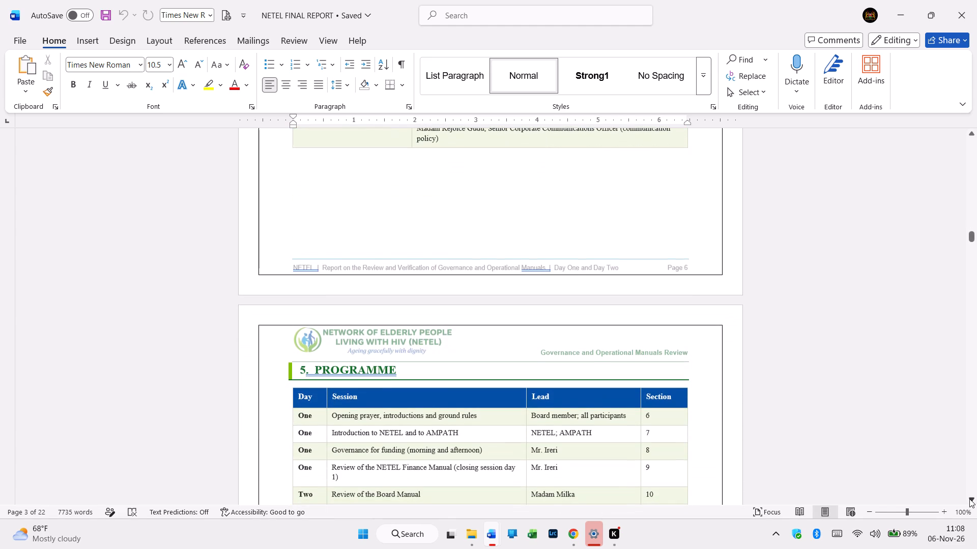
click(969, 499)
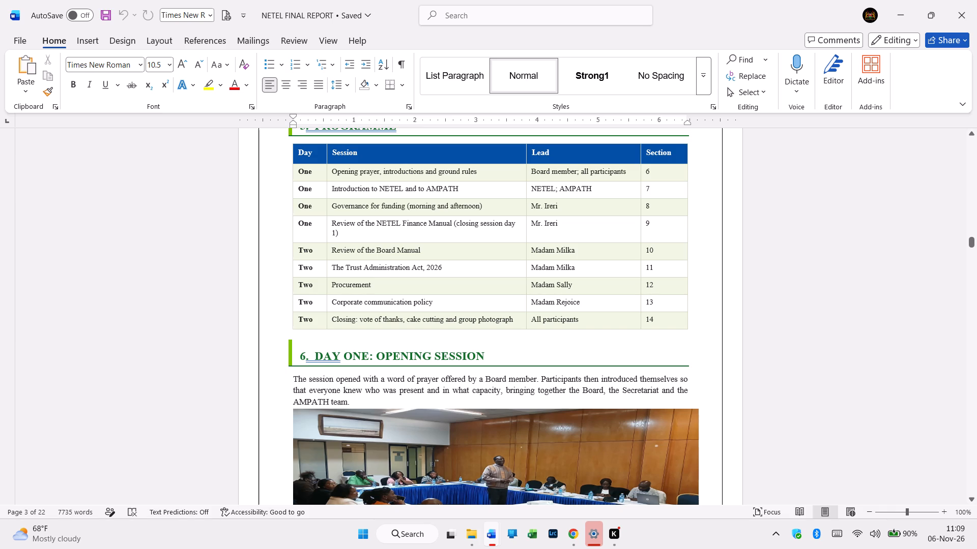
Copy the section 6 text from "The session opened" to "in what capacity," into the World AIDS Day minutes under "2. Members Present".
drag(505, 393, 286, 374)
key(ctrl+c)
key(ctrl+c)
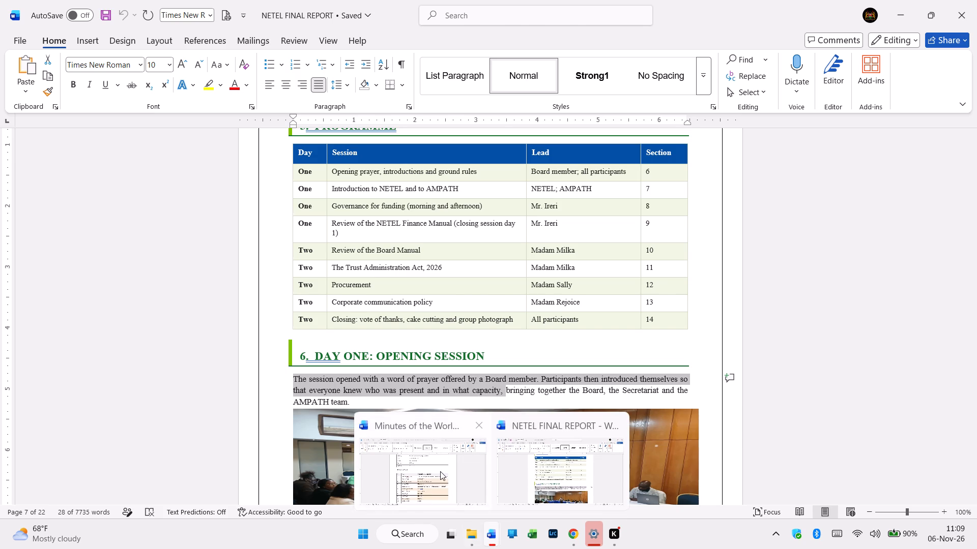
click(440, 471)
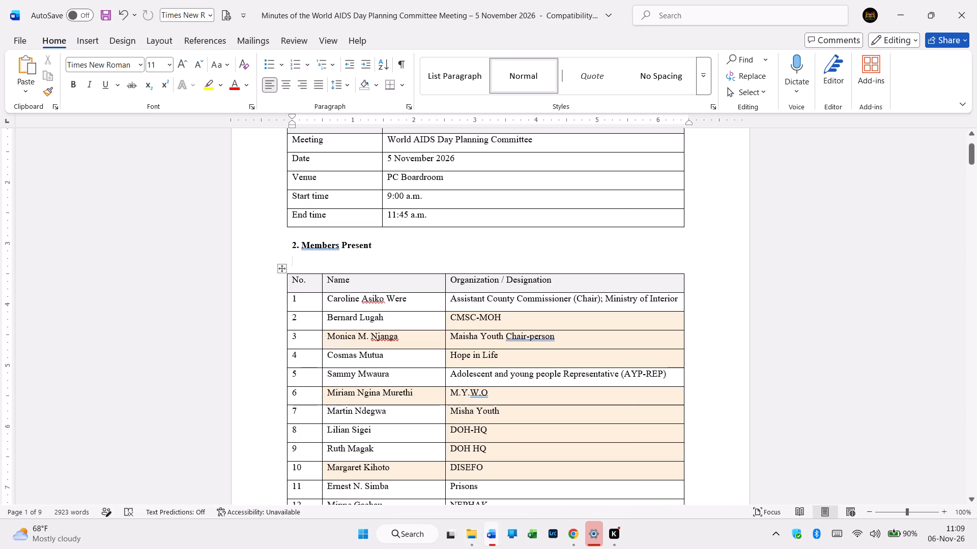
click(970, 157)
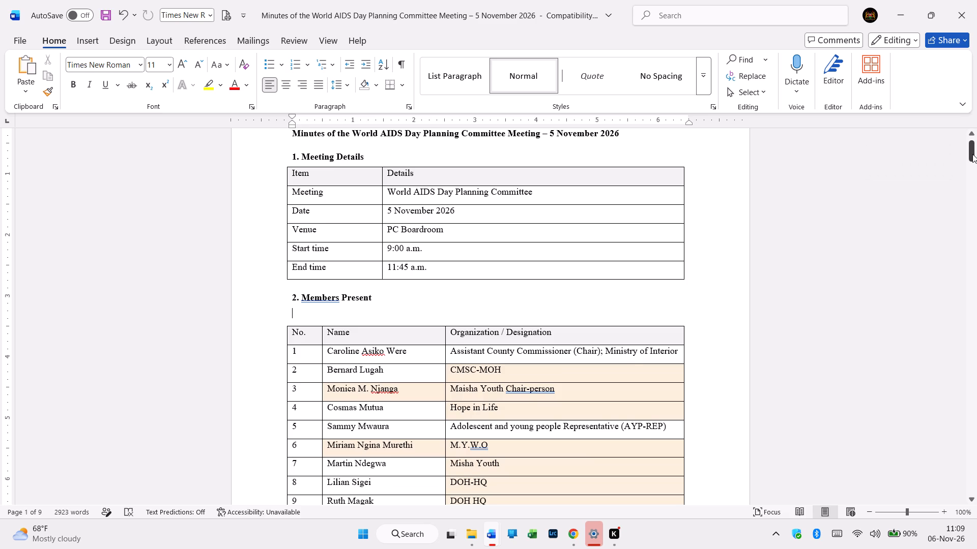
key(ctrl+v)
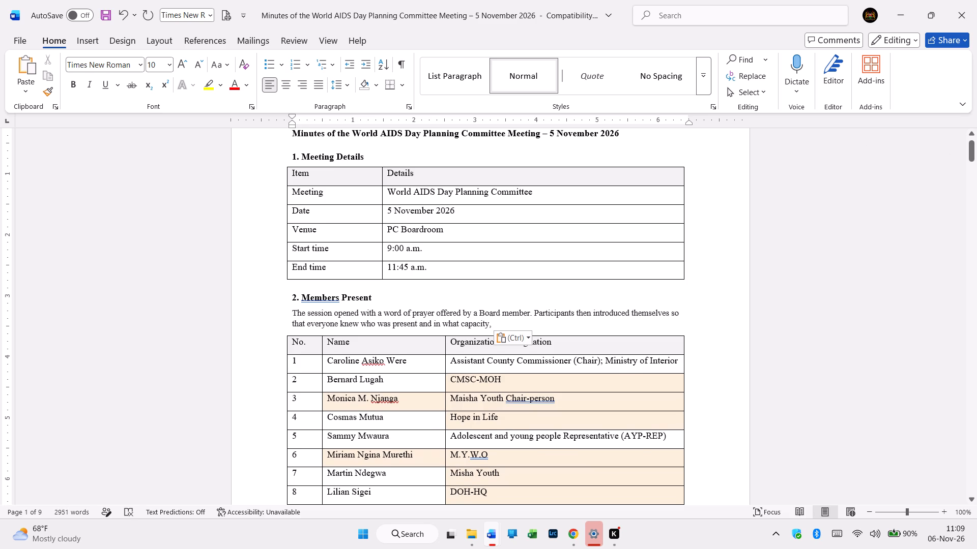
Delete the sentence about the session opening with a word of prayer from the introduction under "2. Members Present".
click(531, 313)
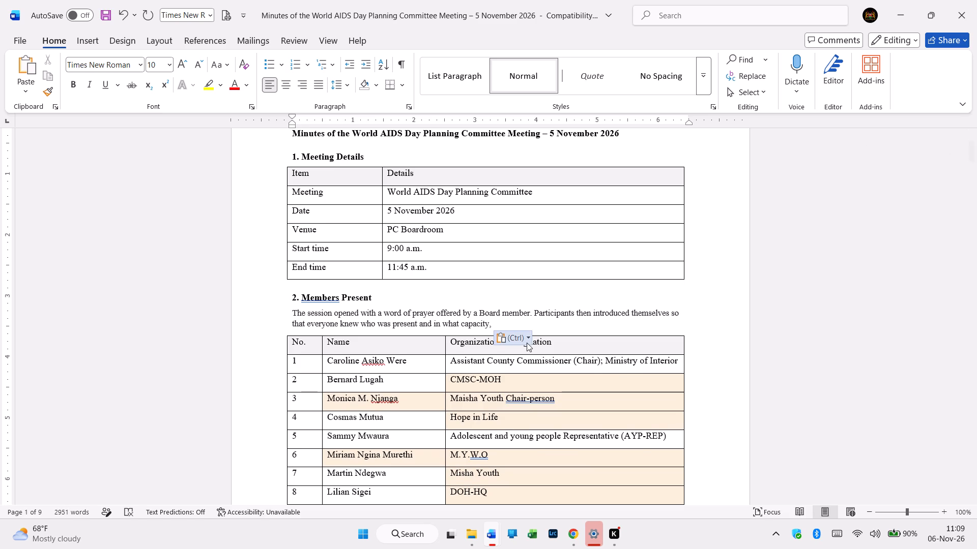
key(BackSpace)
key(BackSpace)
key(BackSpace)
key(BackSpace)
key(BackSpace)
key(BackSpace)
key(BackSpace)
key(BackSpace)
key(BackSpace)
key(BackSpace)
key(BackSpace)
key(BackSpace)
key(BackSpace)
key(BackSpace)
key(BackSpace)
key(BackSpace)
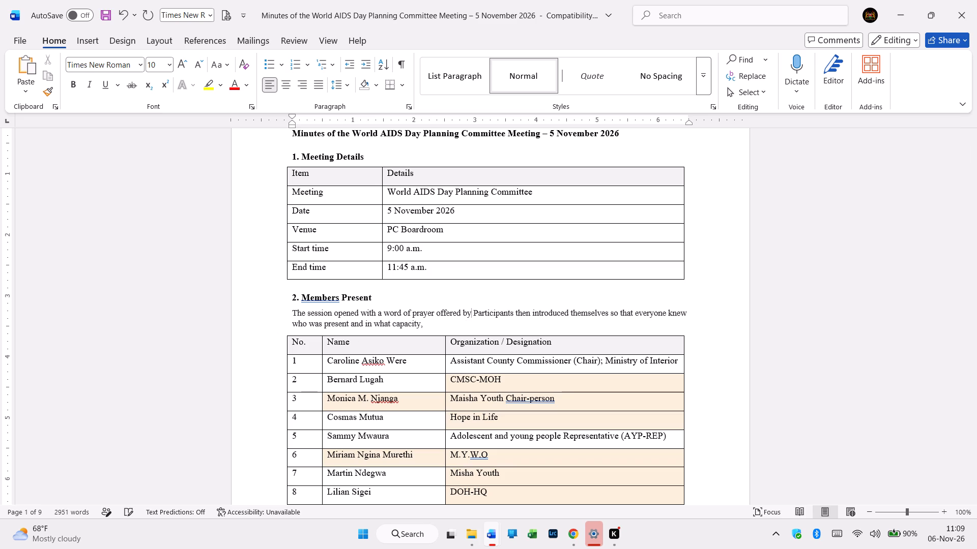
key(BackSpace)
key(BackSpace)
key(BackSpace)
key(BackSpace)
key(BackSpace)
key(BackSpace)
key(BackSpace)
key(BackSpace)
key(BackSpace)
key(BackSpace)
key(BackSpace)
key(BackSpace)
key(BackSpace)
key(BackSpace)
key(BackSpace)
key(BackSpace)
key(BackSpace)
key(BackSpace)
key(BackSpace)
key(BackSpace)
key(BackSpace)
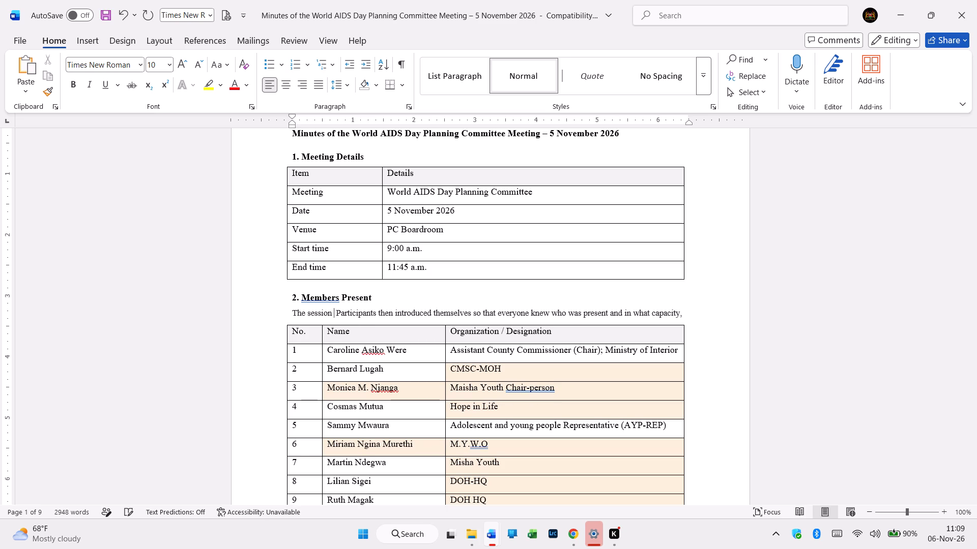
key(BackSpace)
key(BackSpace)
key(BackSpace)
key(BackSpace)
key(BackSpace)
key(BackSpace)
key(BackSpace)
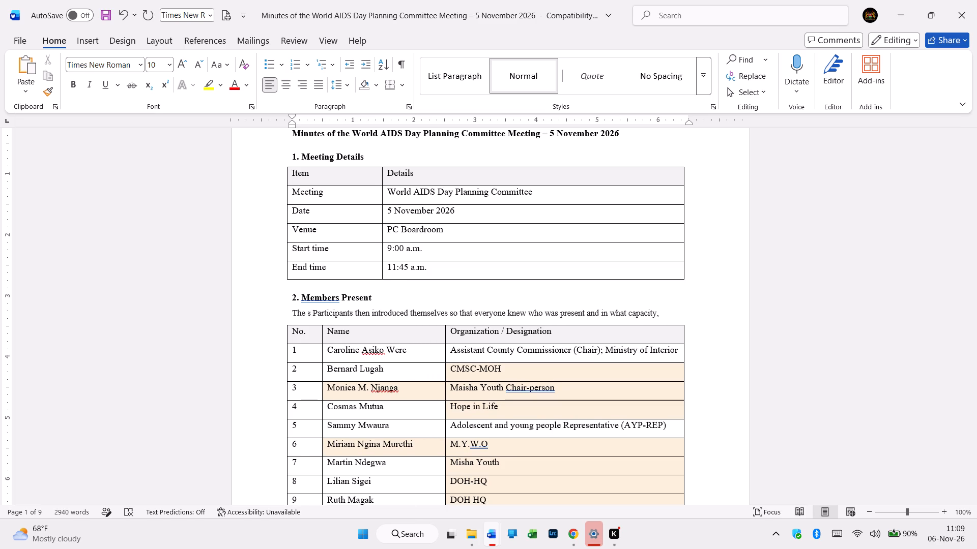
key(BackSpace)
key(BackSpace)
key(BackSpace)
key(BackSpace)
key(BackSpace)
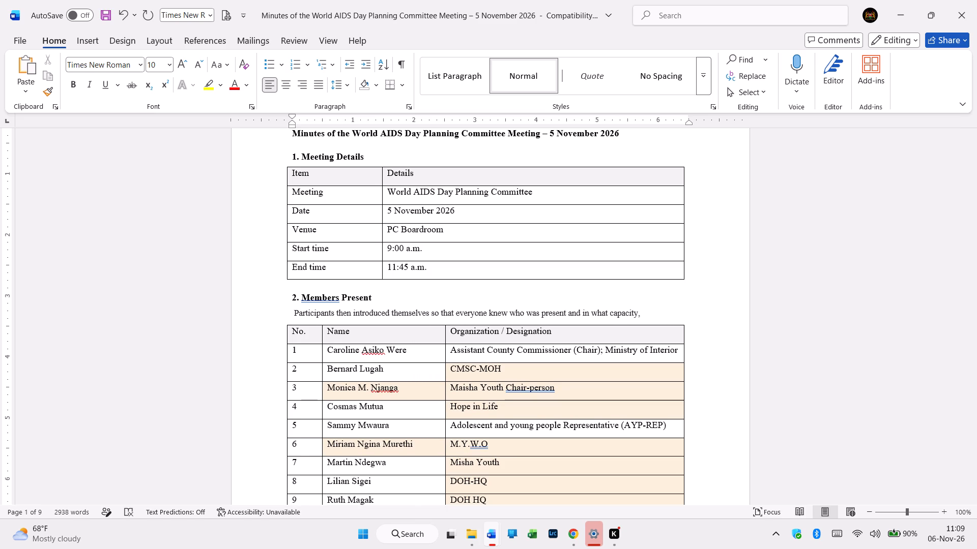
Replace "Participants then" with "All members and partners" in the Members Present introduction, correcting the spelling of partners, and save the minutes.
click(352, 313)
key(BackSpace)
key(BackSpace)
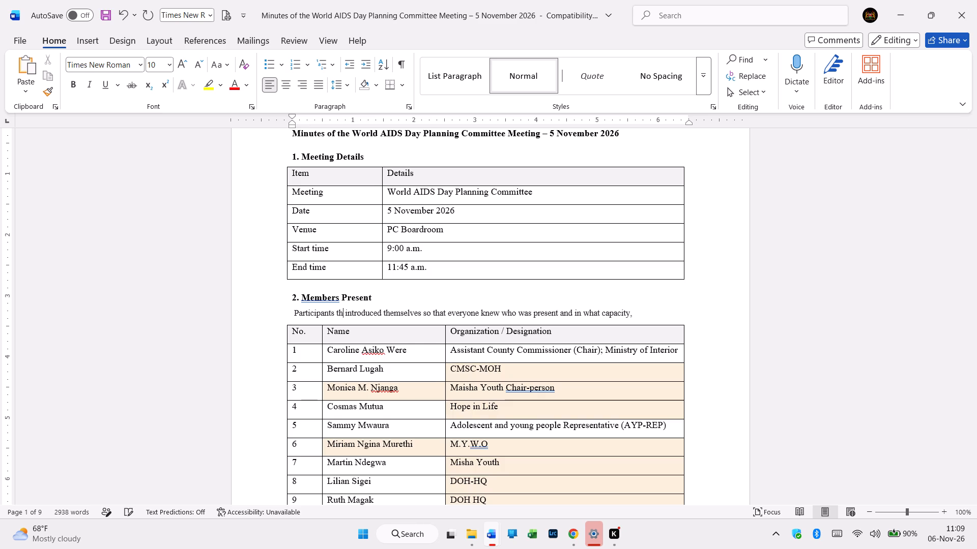
key(BackSpace)
key(BackSpace)
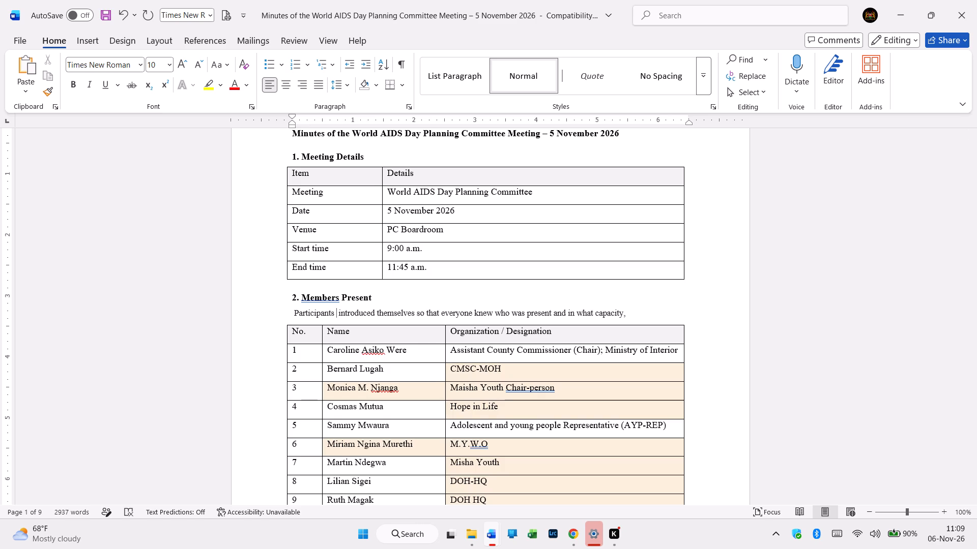
key(BackSpace)
key(BackSpace)
key(BackSpace)
key(BackSpace)
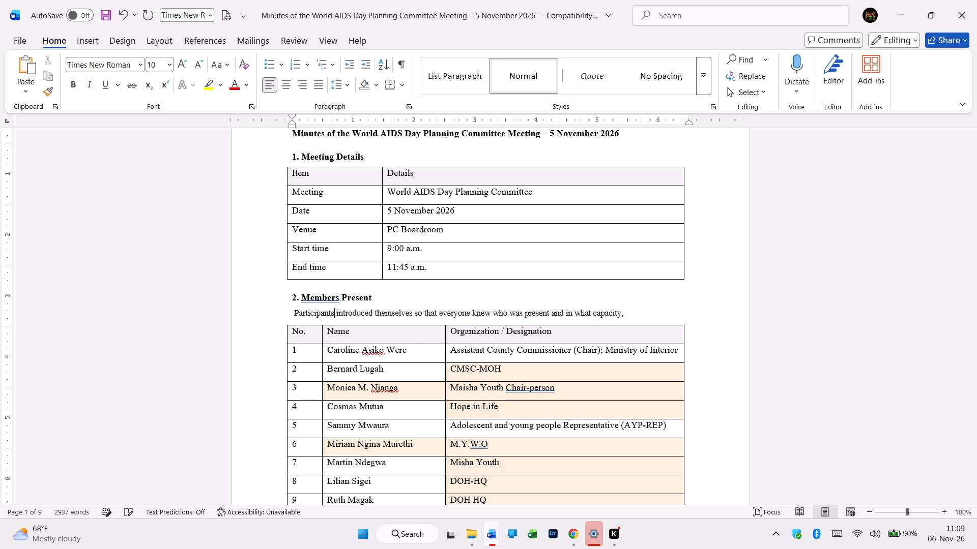
key(BackSpace)
key(BackSpace)
key(BackSpace)
key(BackSpace)
key(BackSpace)
key(BackSpace)
key(BackSpace)
key(BackSpace)
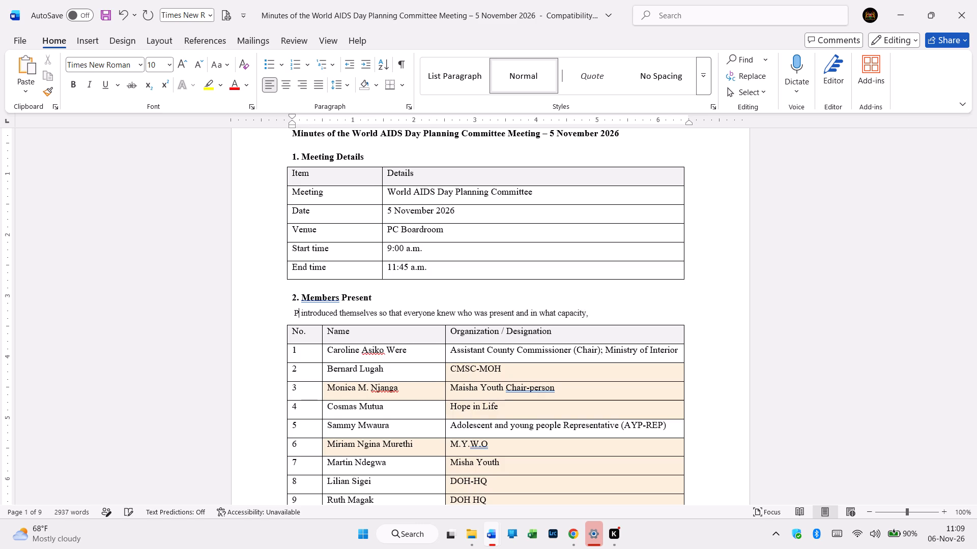
key(BackSpace)
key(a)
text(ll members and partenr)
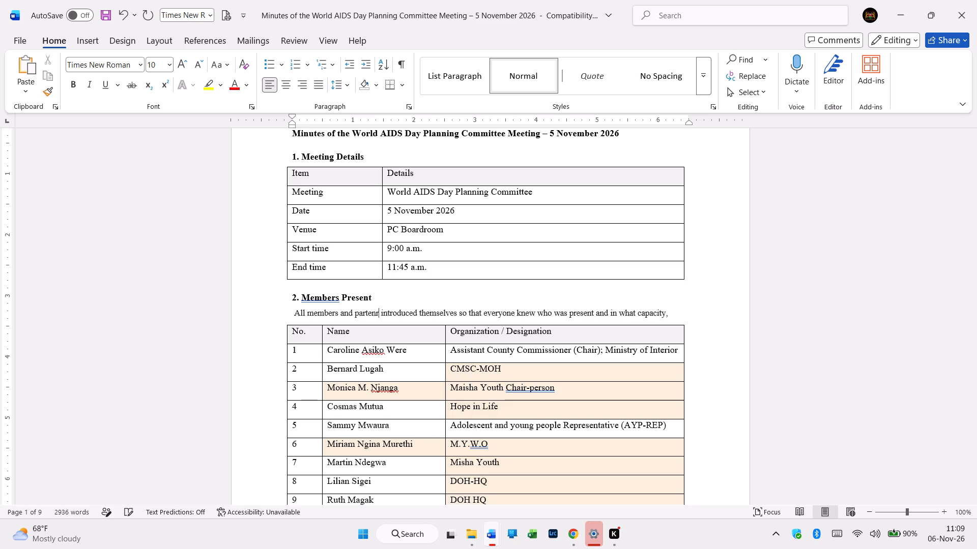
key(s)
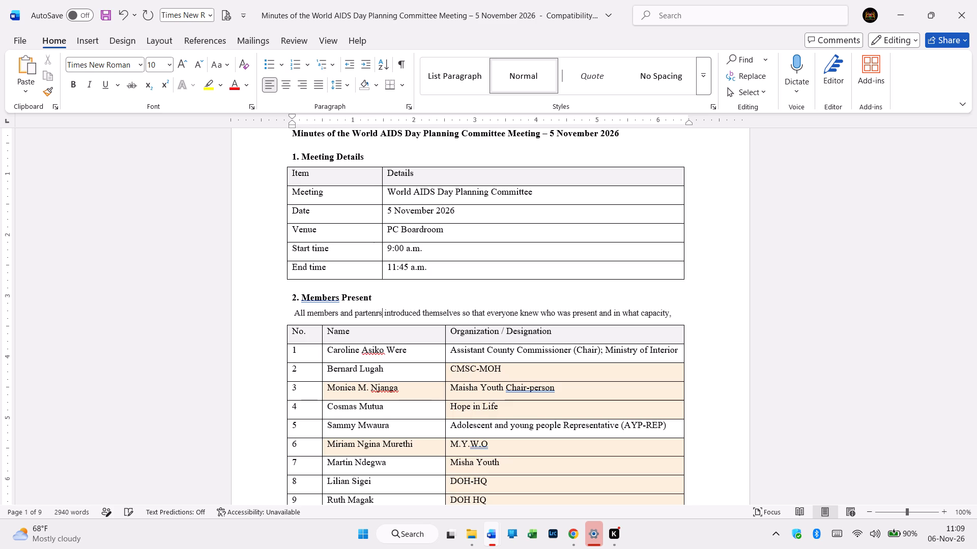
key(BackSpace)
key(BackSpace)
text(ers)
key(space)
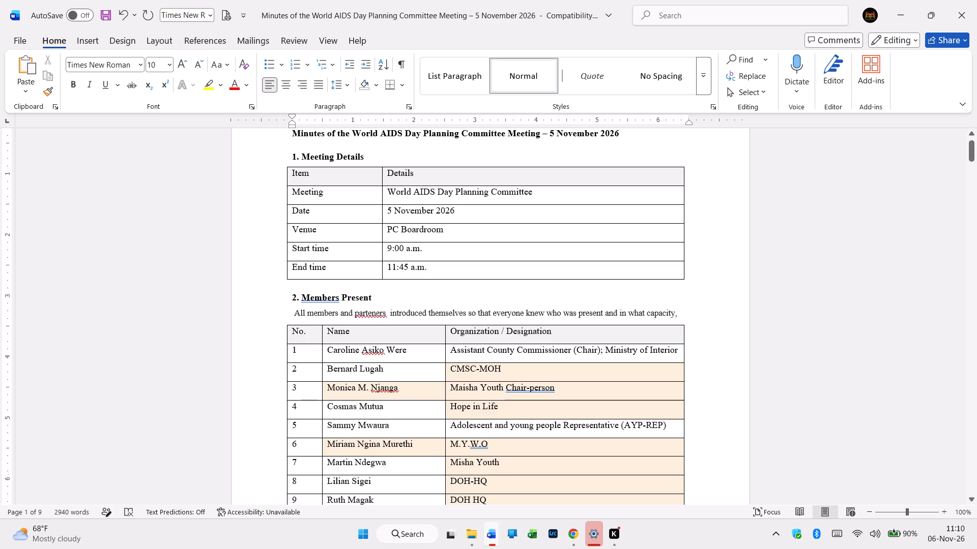
right_click(370, 314)
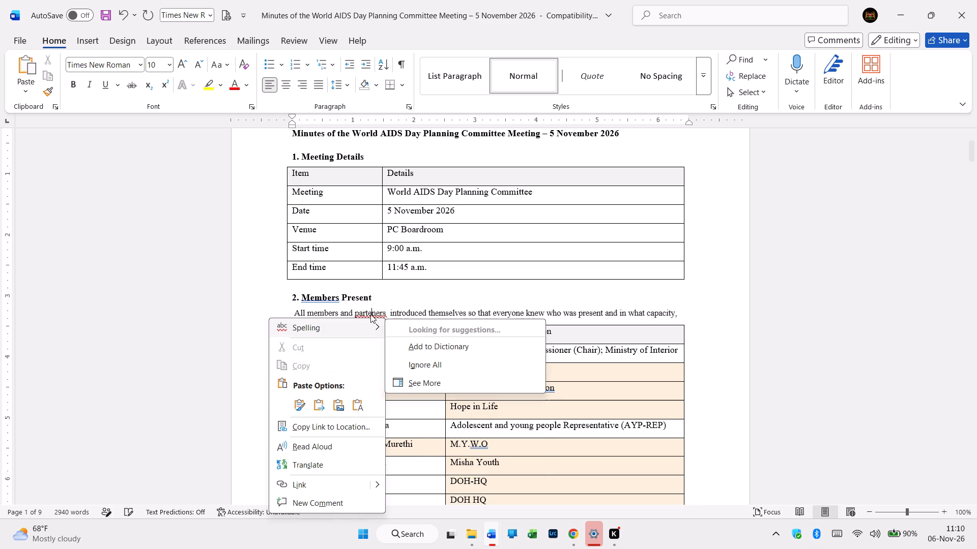
click(427, 330)
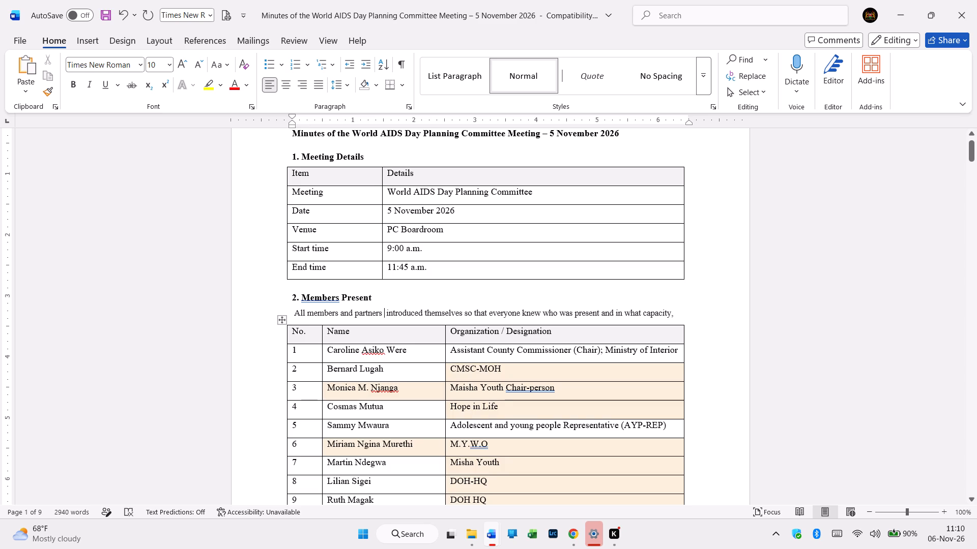
key(ctrl+s)
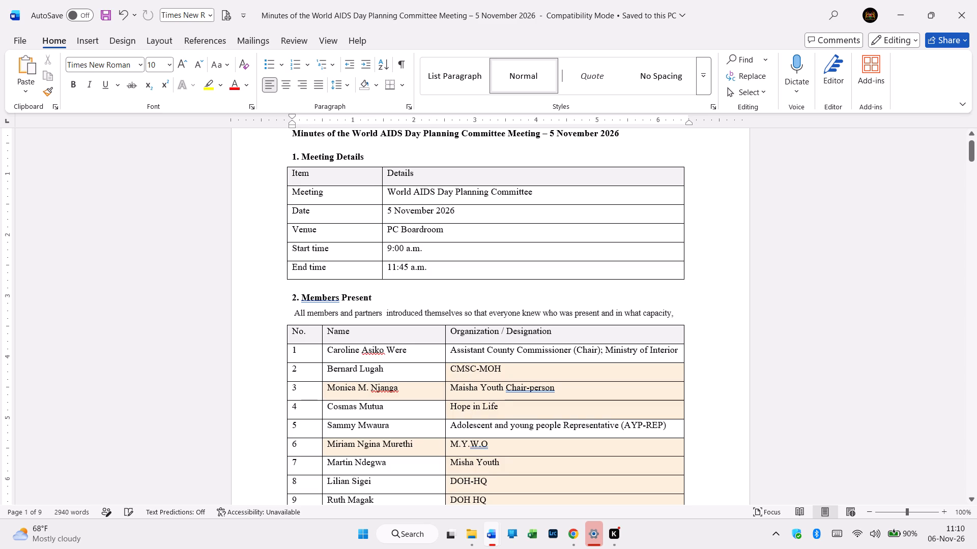
End the Members Present introductory sentence with a full stop instead of the comma after "in what capacity".
click(678, 312)
key(BackSpace)
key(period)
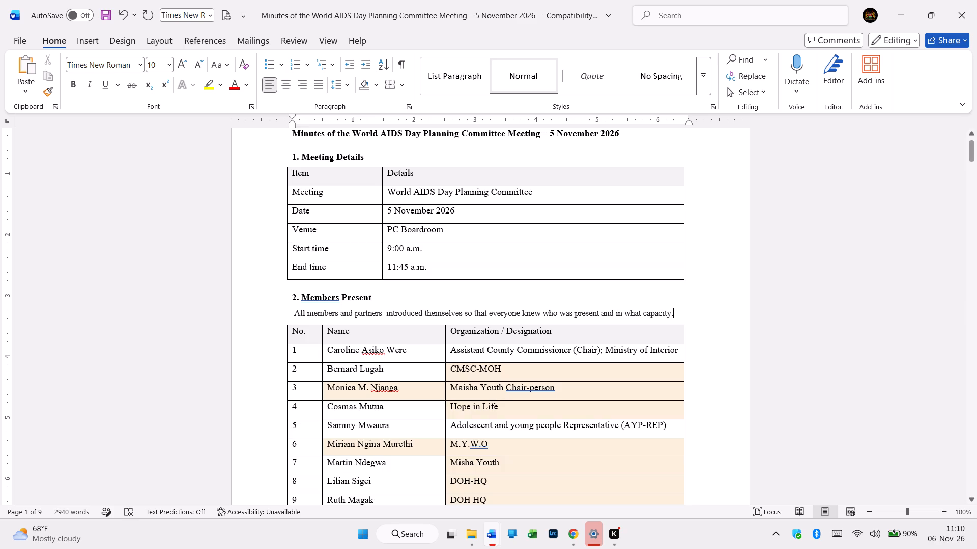
Delete the bulleted entries FAWS Women org, TIKO and YAWI under "Absent with apology:".
drag(972, 148, 972, 148)
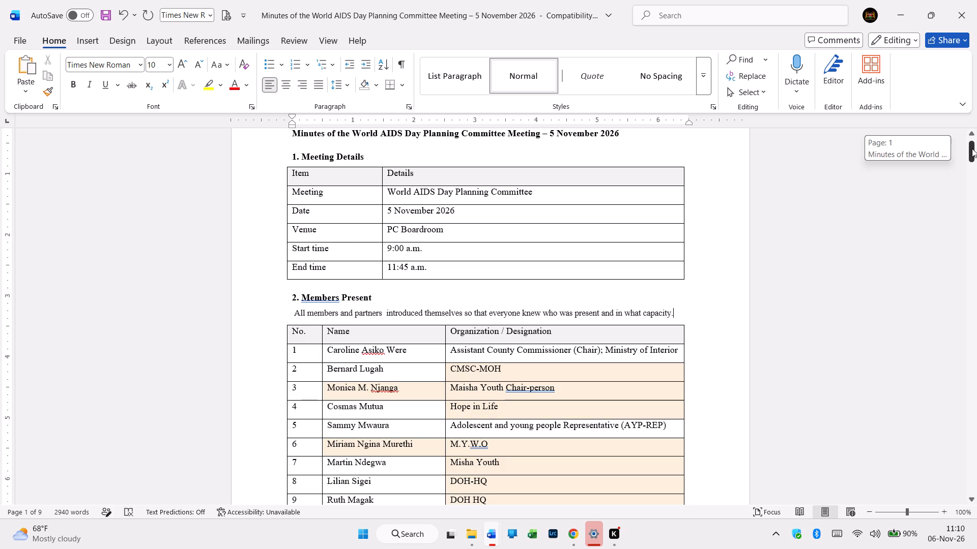
drag(972, 148, 974, 147)
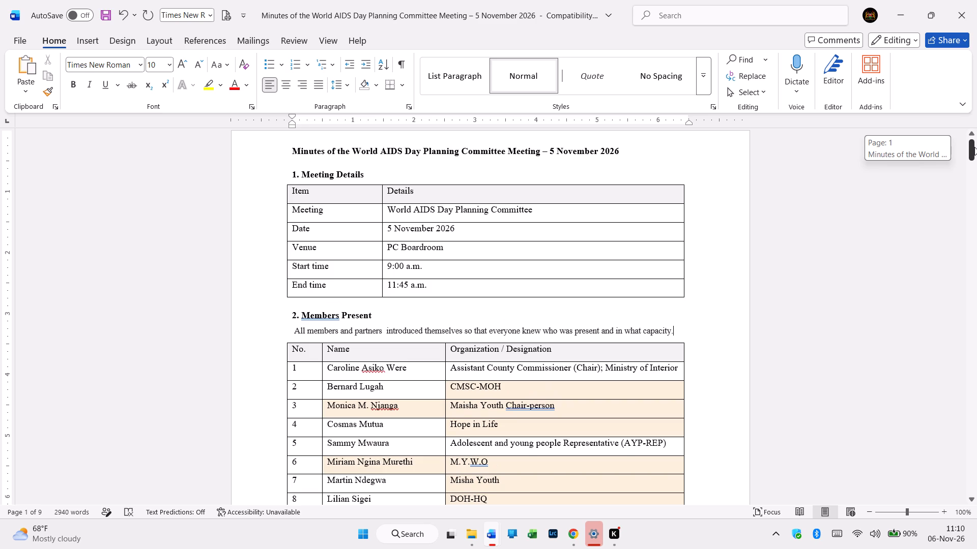
drag(974, 147, 968, 166)
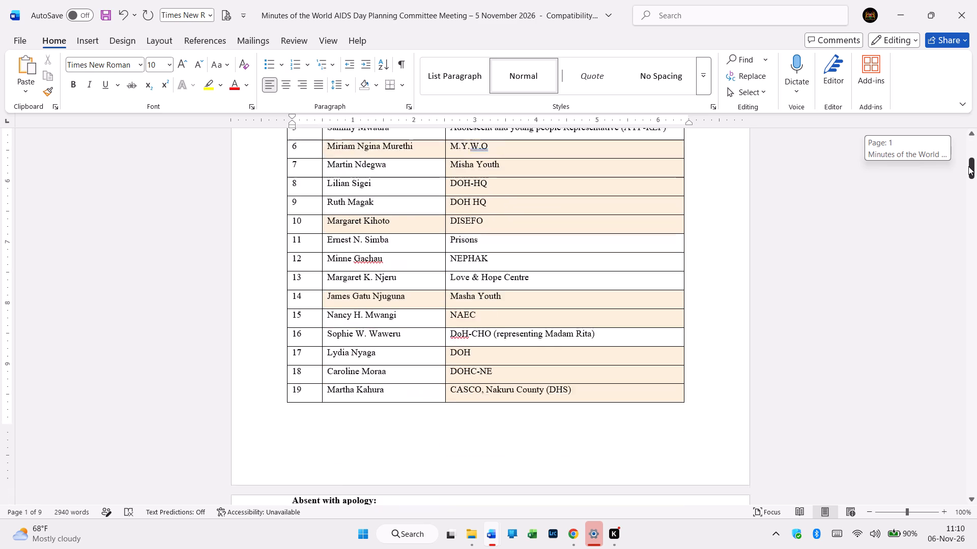
drag(968, 166, 963, 180)
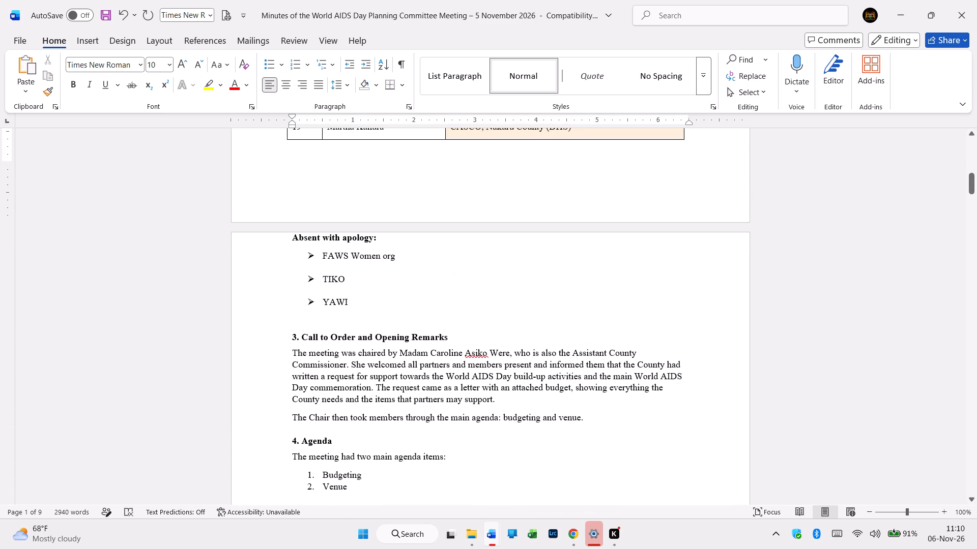
click(971, 189)
drag(349, 300, 284, 261)
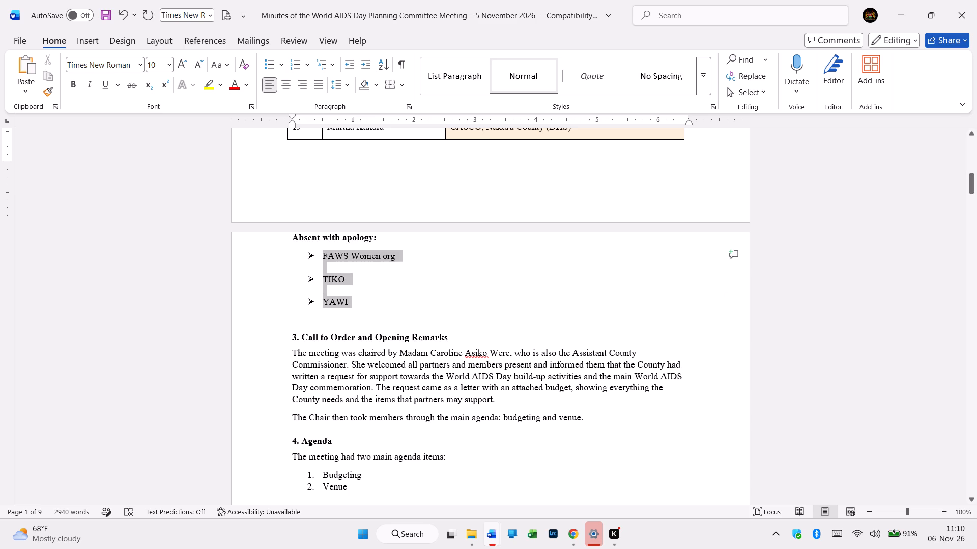
drag(284, 261, 283, 260)
key(BackSpace)
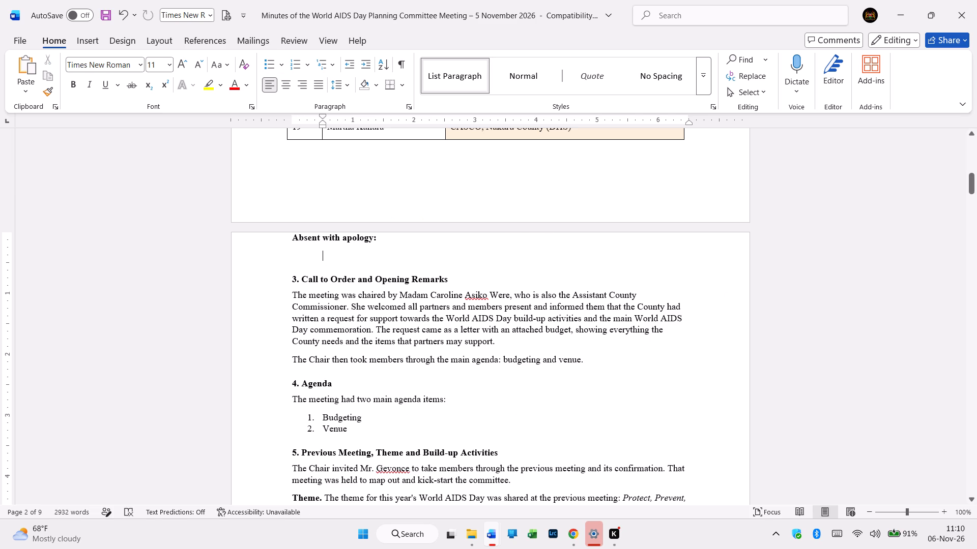
Pull the "Absent with apology:" line up so it sits directly beneath the members table.
click(287, 237)
key(BackSpace)
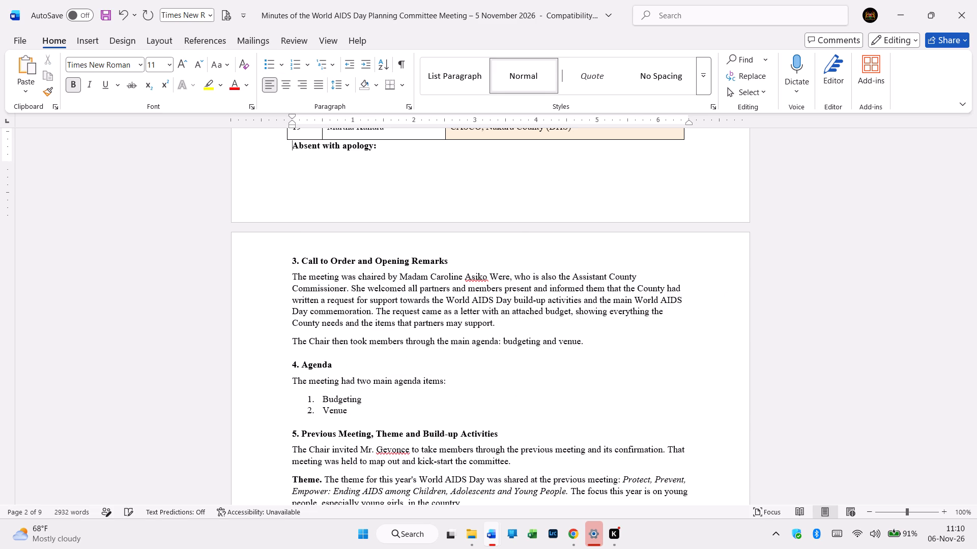
Enter "TIKO, FAWS Women, YAWI," on the same line after "Absent with apology:" and save the minutes.
click(396, 143)
drag(971, 181, 976, 178)
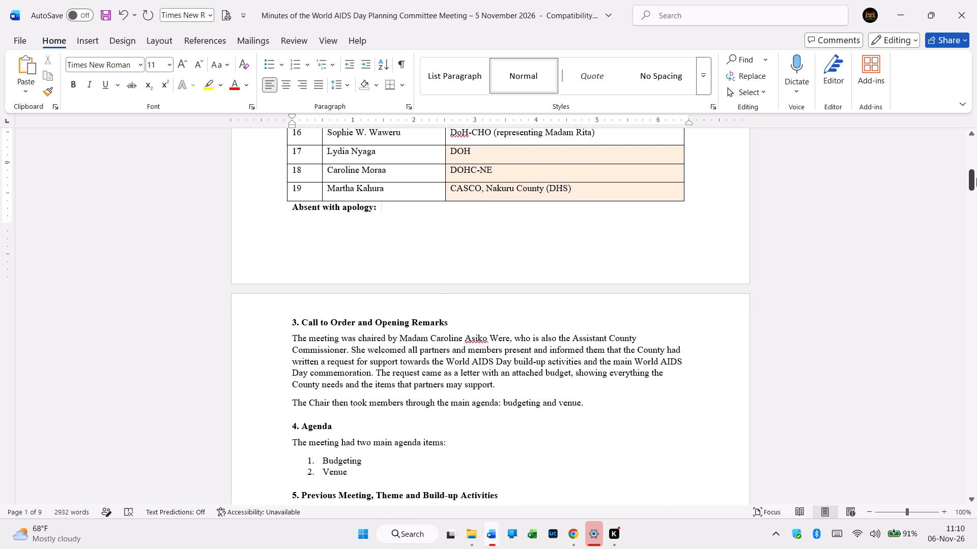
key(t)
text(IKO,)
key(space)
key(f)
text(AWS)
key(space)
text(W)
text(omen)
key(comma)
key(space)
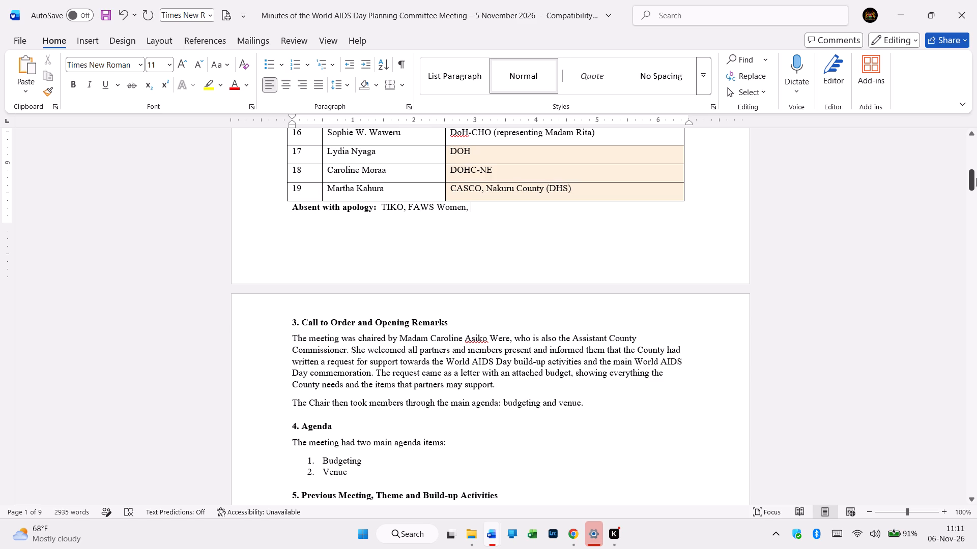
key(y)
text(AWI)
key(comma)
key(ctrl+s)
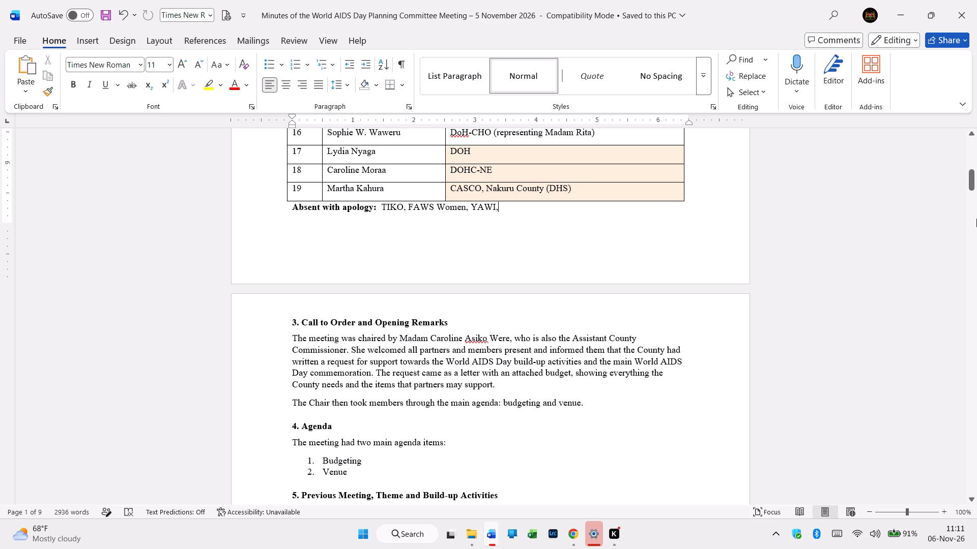
Save the minutes and review sections 3 to 5, from Call to Order and Opening Remarks to Build-up Activities.
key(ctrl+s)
click(972, 500)
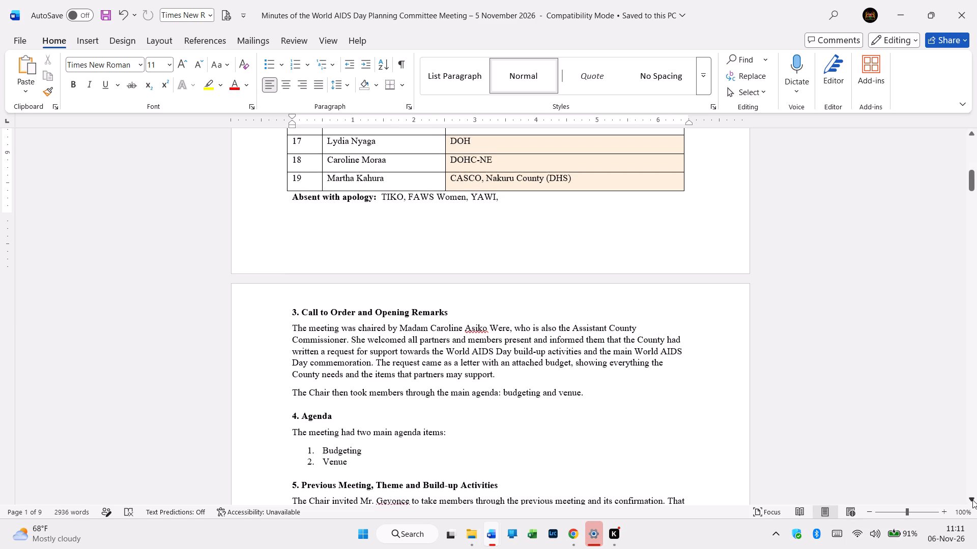
triple_click(972, 500)
triple_click(972, 500)
click(972, 500)
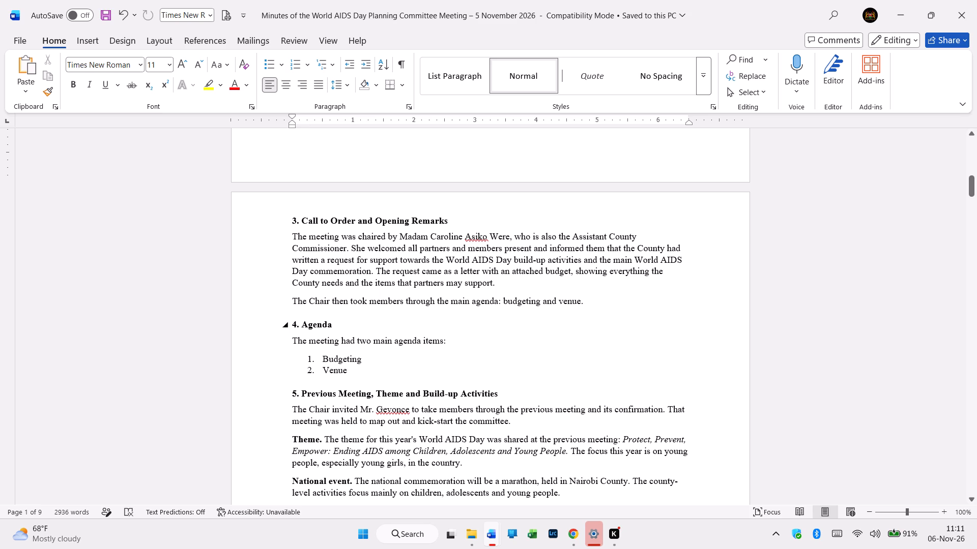
key(ctrl+s)
key(Down)
key(Down)
key(Down)
key(Down)
key(Down)
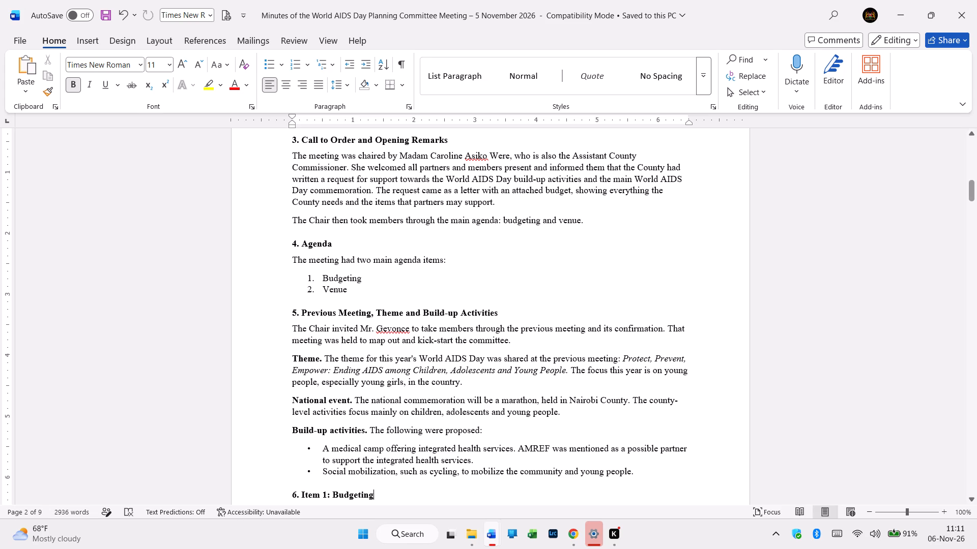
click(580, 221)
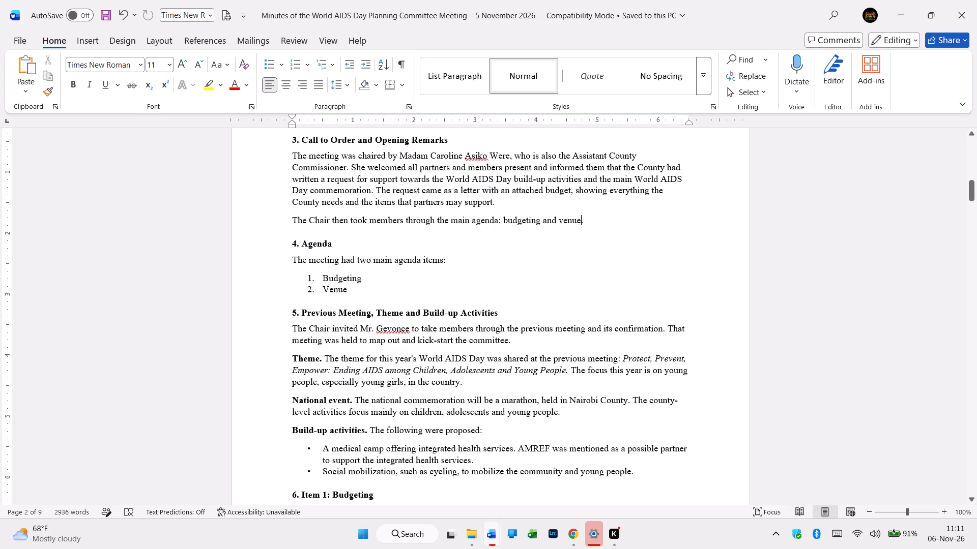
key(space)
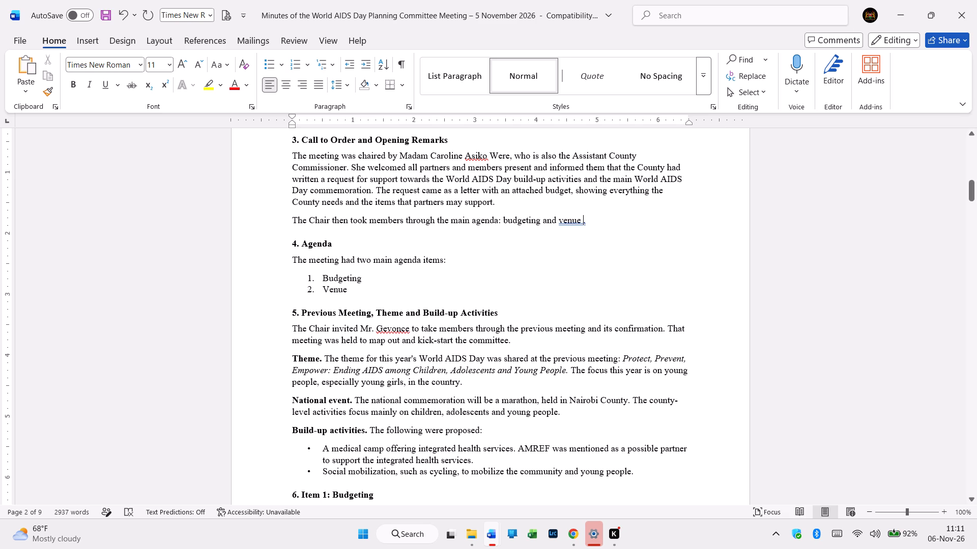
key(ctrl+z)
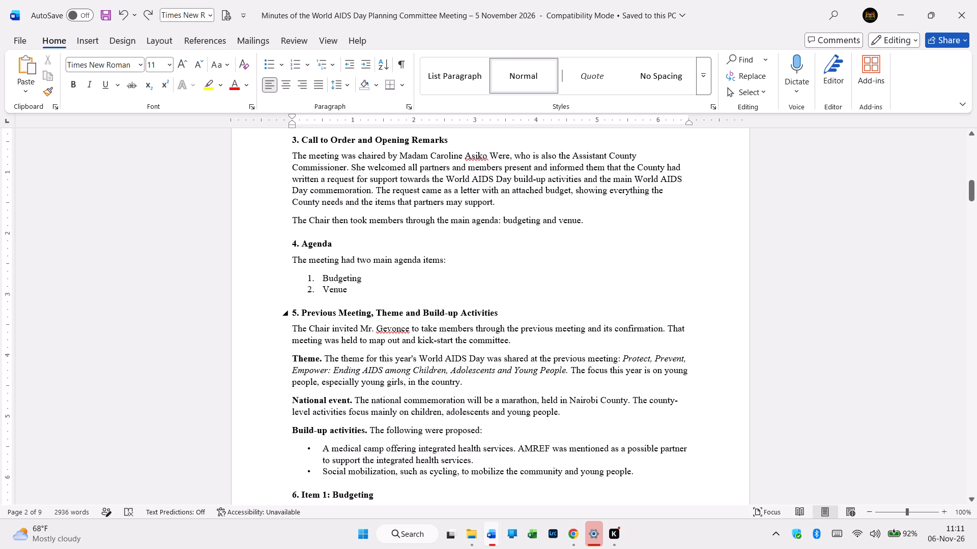
Add a new row numbered 20 at the end of the Members Present table.
triple_click(971, 498)
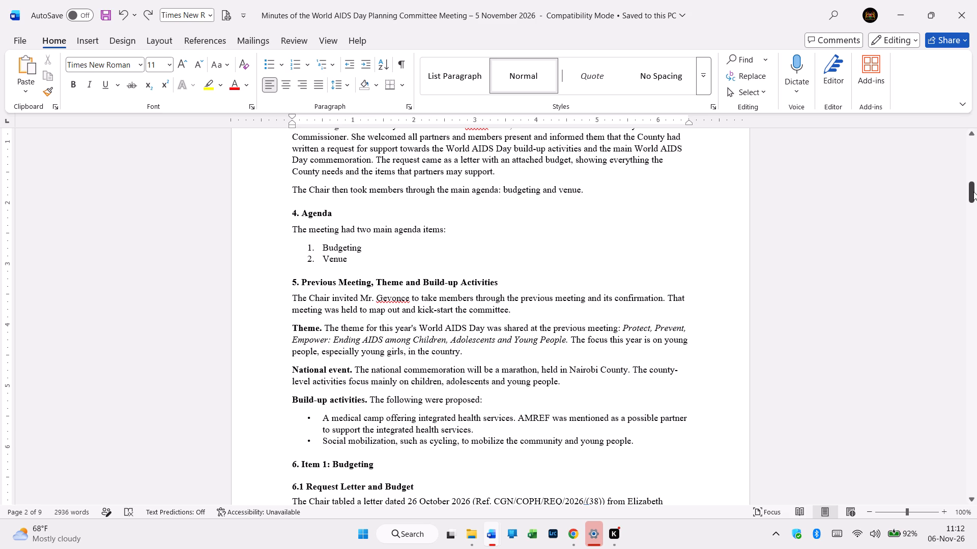
drag(973, 192, 976, 166)
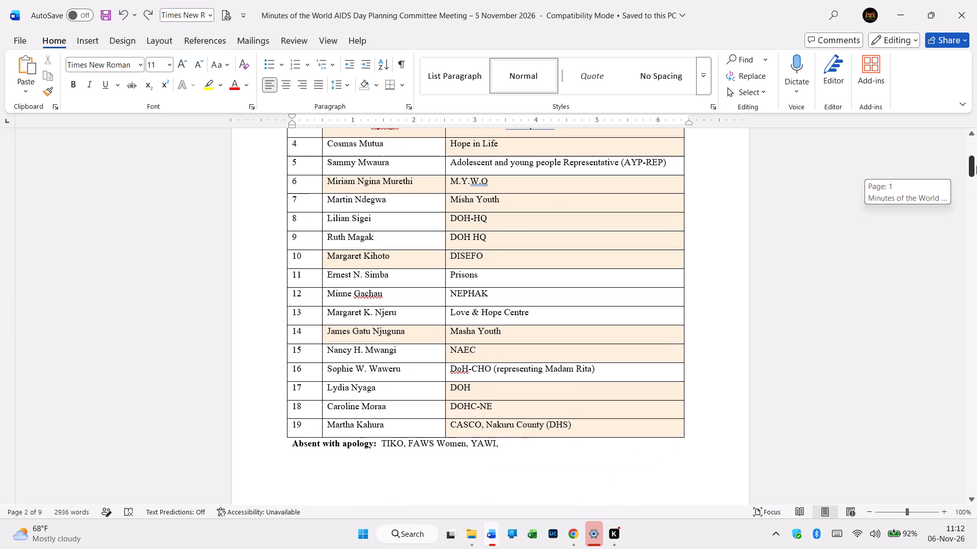
drag(976, 166, 976, 161)
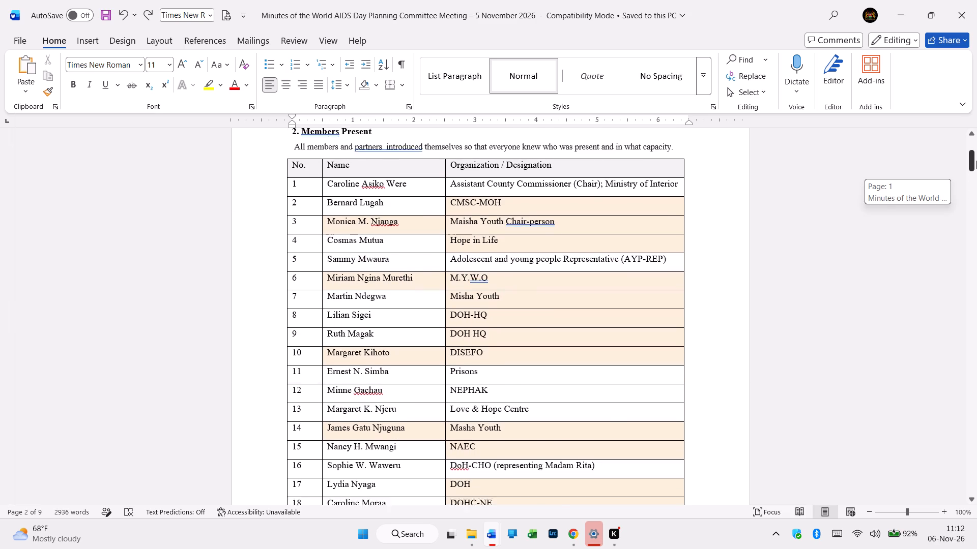
drag(976, 161, 975, 163)
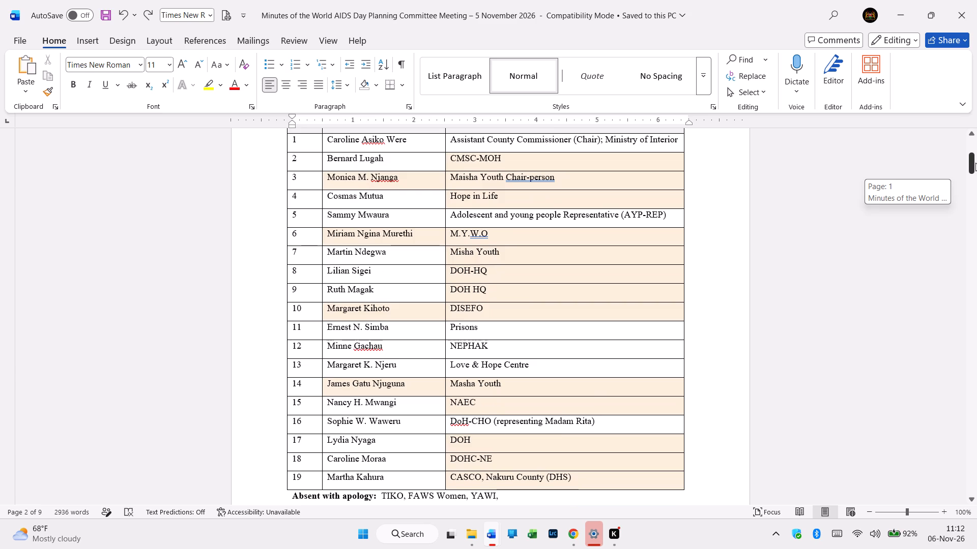
drag(975, 163, 975, 170)
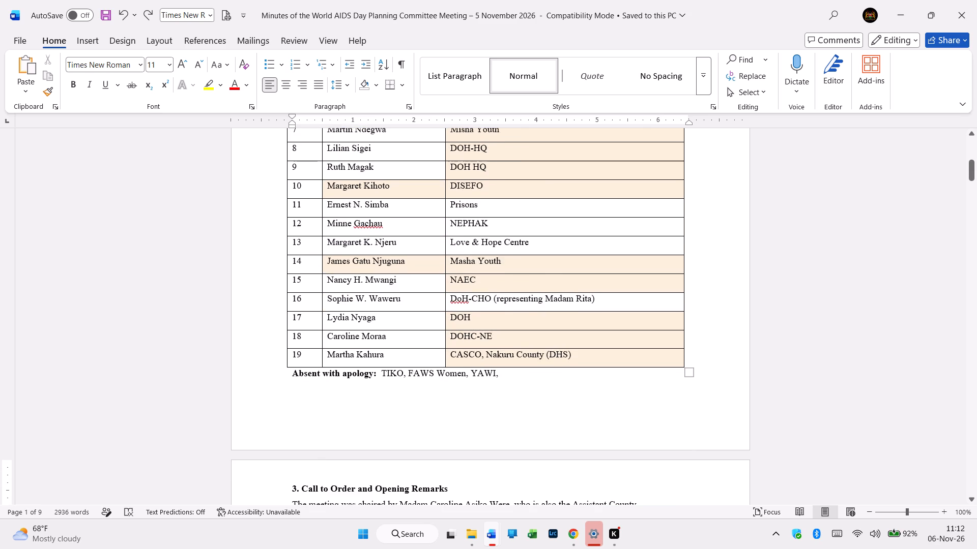
click(581, 354)
key(Tab)
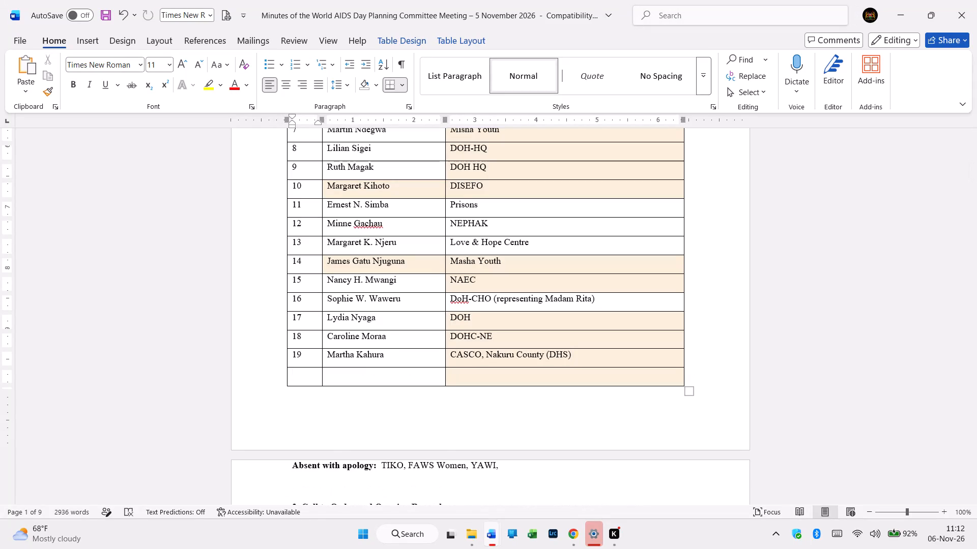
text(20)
Fill row 20 with Gevonce's full name and the organization NSDCC, and save the minutes.
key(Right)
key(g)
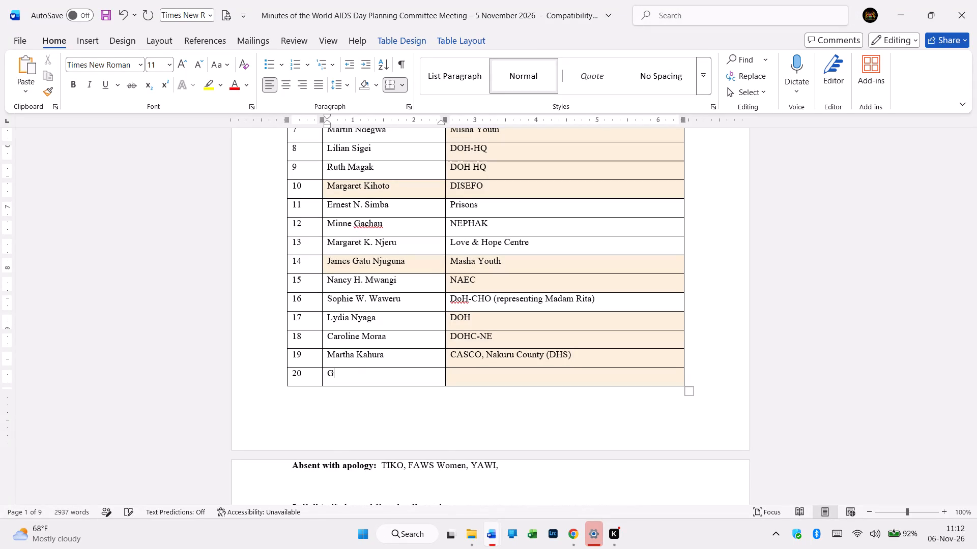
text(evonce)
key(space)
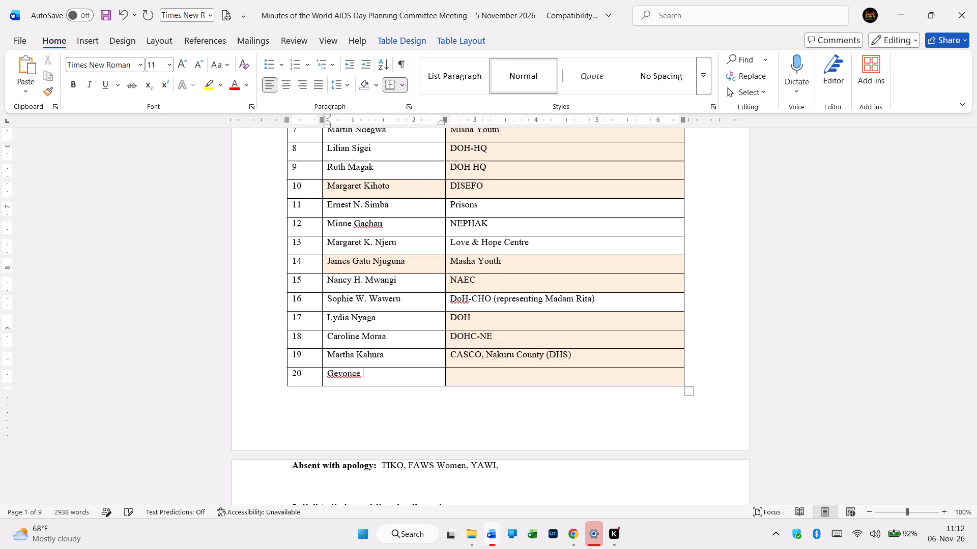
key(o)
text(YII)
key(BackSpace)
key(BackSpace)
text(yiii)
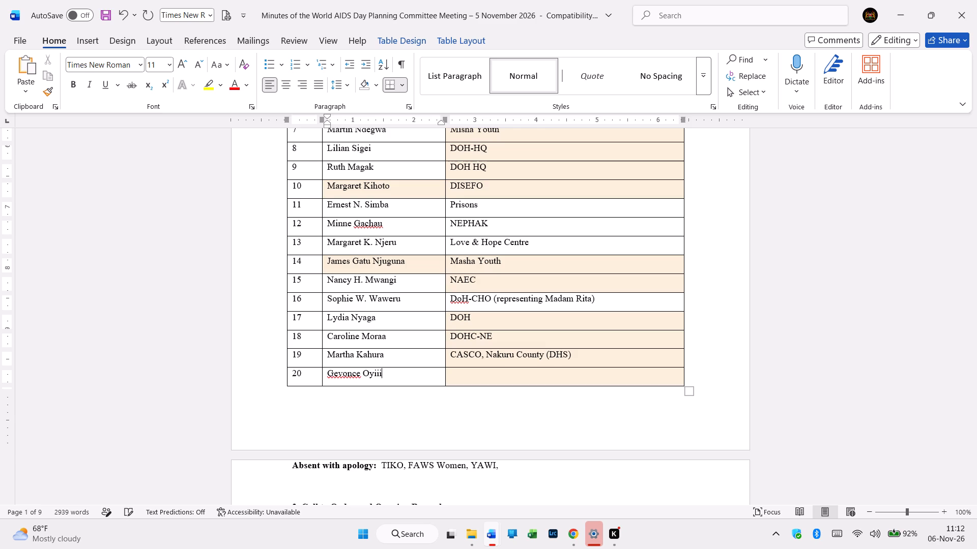
click(473, 379)
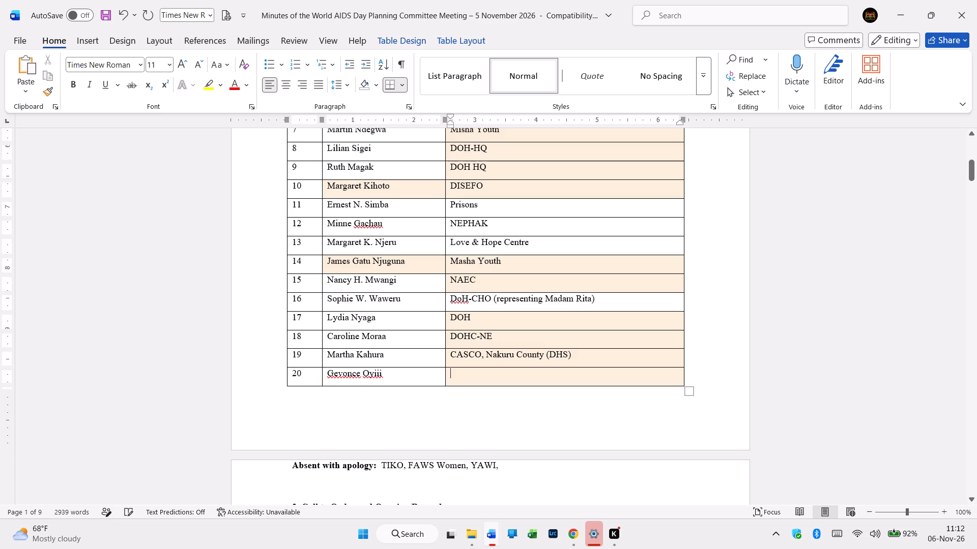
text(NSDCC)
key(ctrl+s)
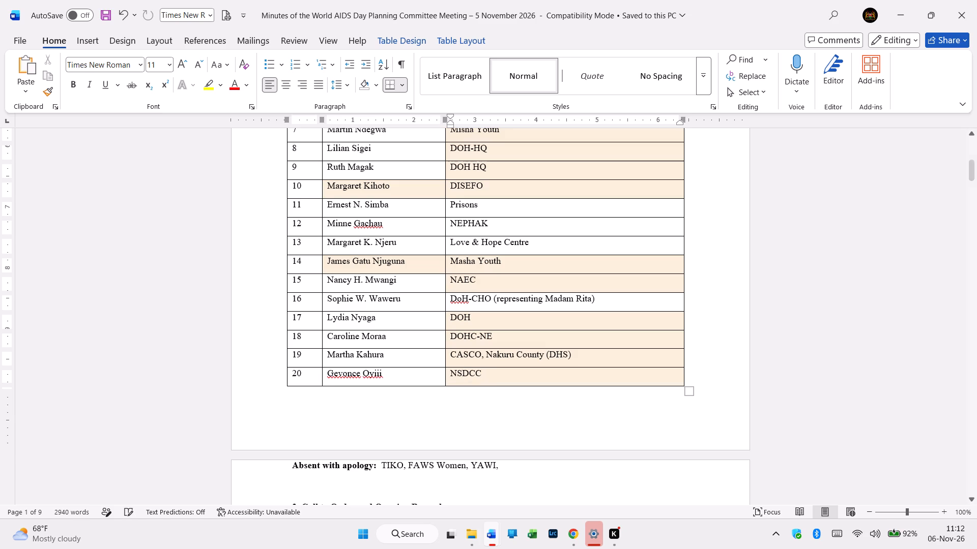
click(459, 407)
key(ctrl+s)
key(ctrl+s)
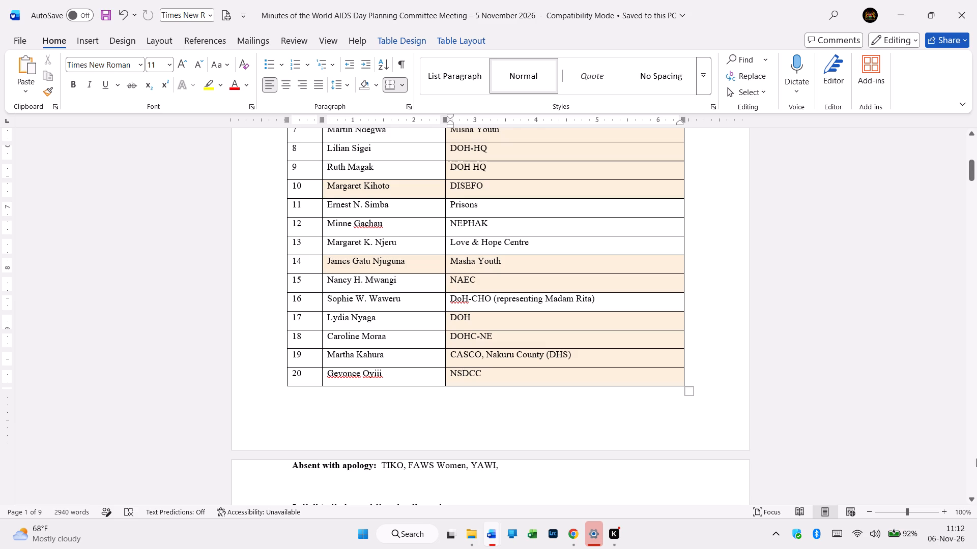
Insert a blank line above "Absent with apology:" at the start of page 2 and save the minutes.
click(975, 500)
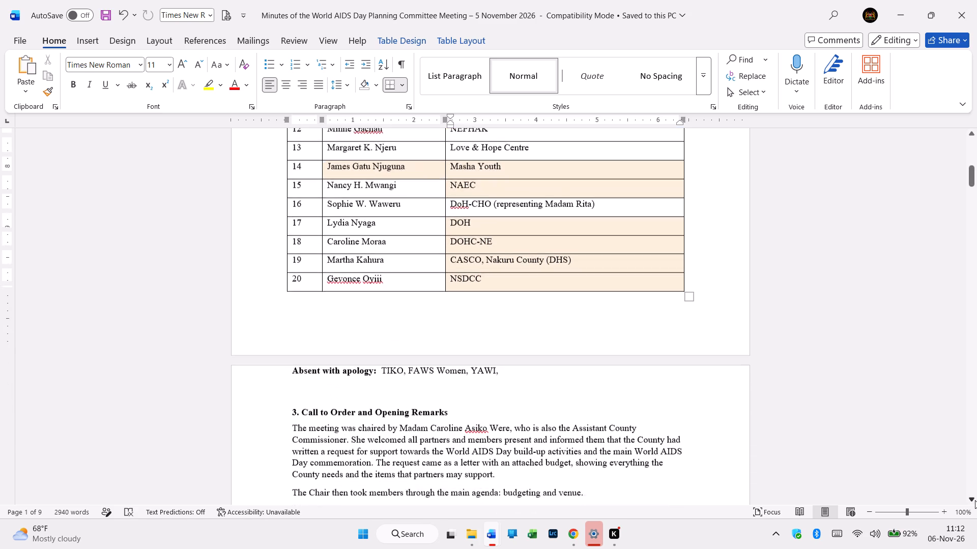
click(975, 500)
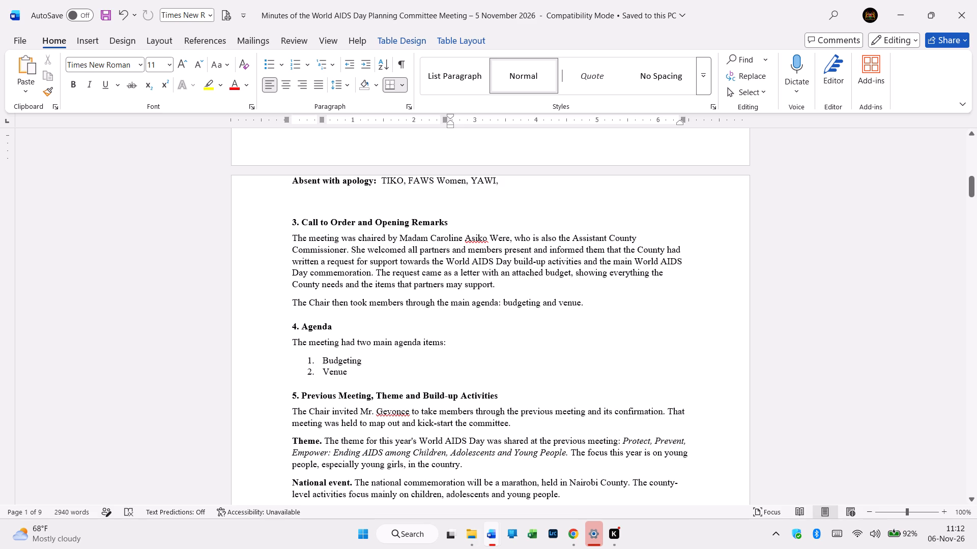
click(292, 180)
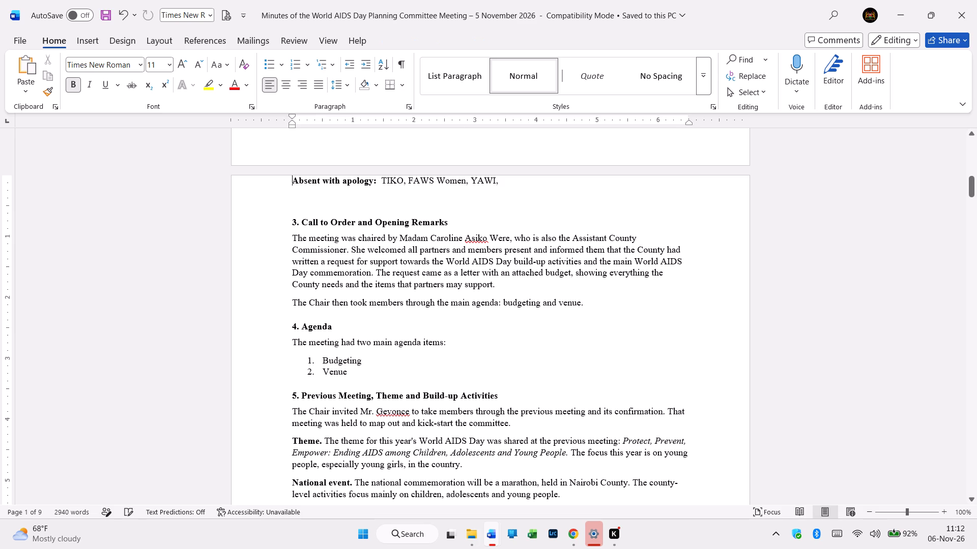
key(Return)
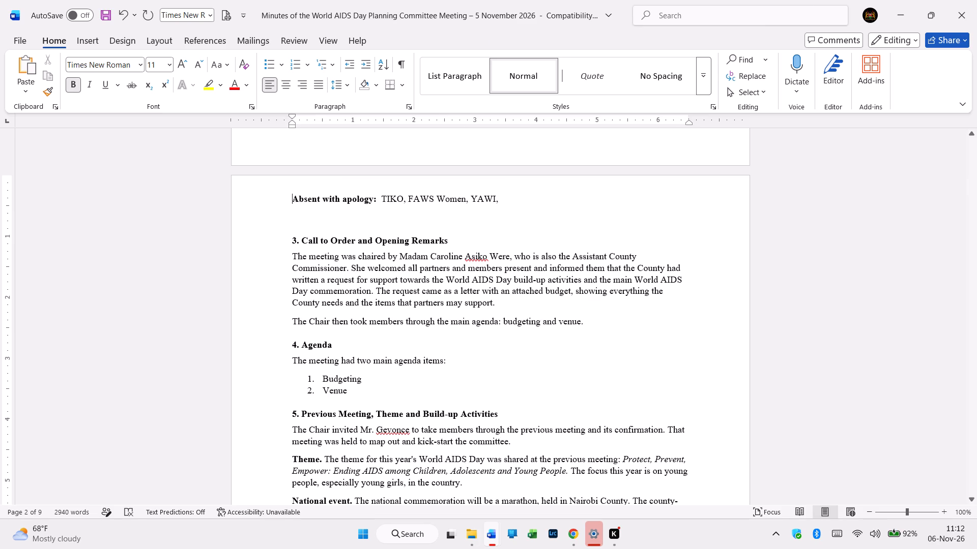
key(ctrl+s)
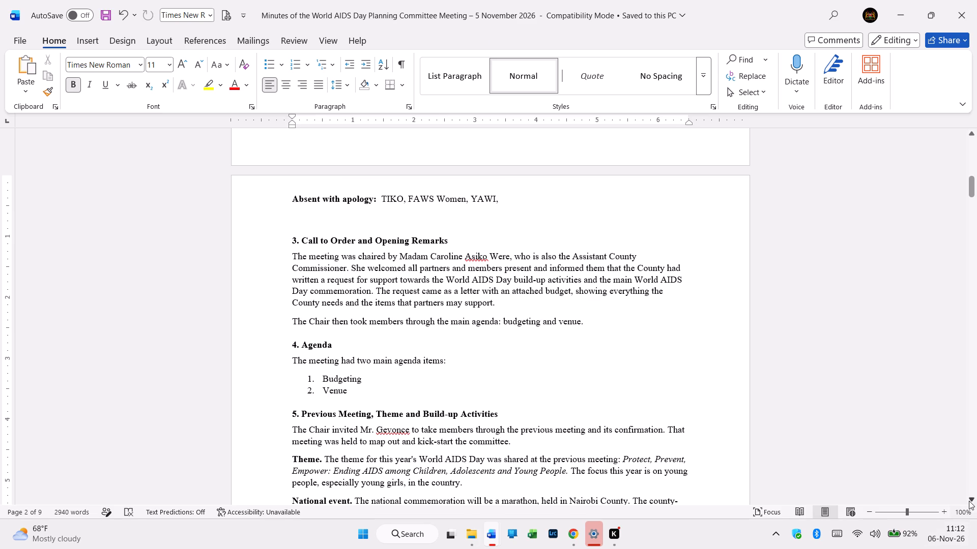
Delete the empty line between "Absent with apology:" and the "3. Call to Order and Opening Remarks" heading, and save.
double_click(974, 497)
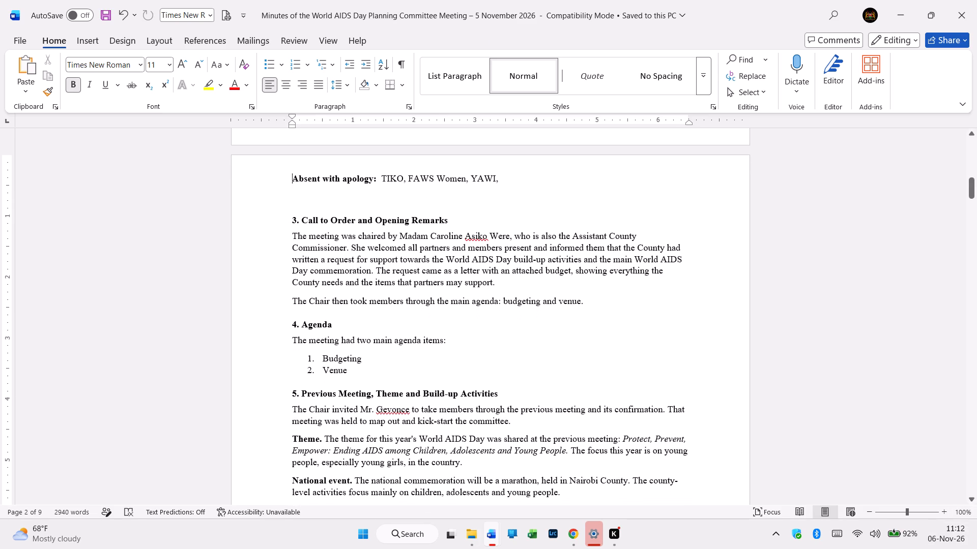
click(312, 204)
key(BackSpace)
key(BackSpace)
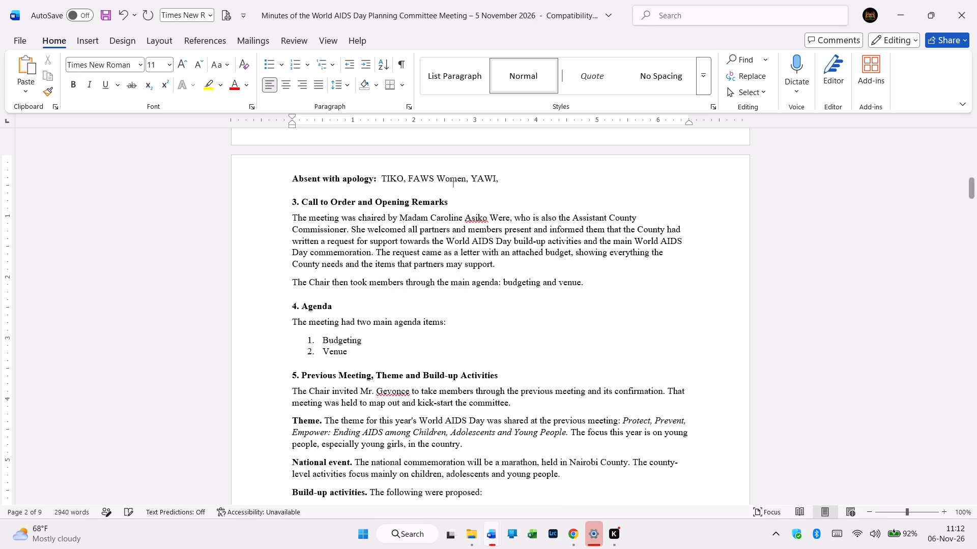
key(ctrl+s)
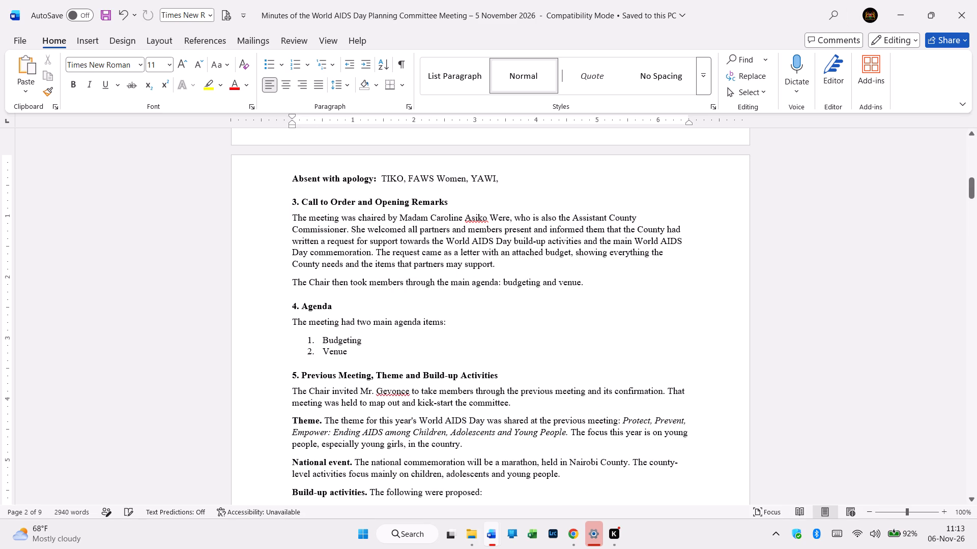
Change "country" to "county" at the end of the Theme paragraph in section 5 and save the minutes.
click(974, 502)
click(974, 502)
triple_click(974, 502)
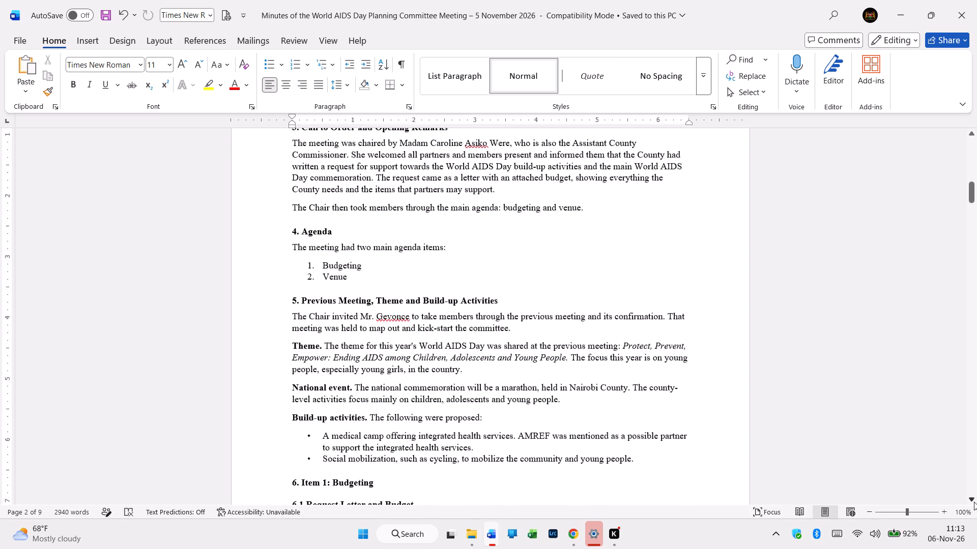
triple_click(974, 502)
double_click(974, 502)
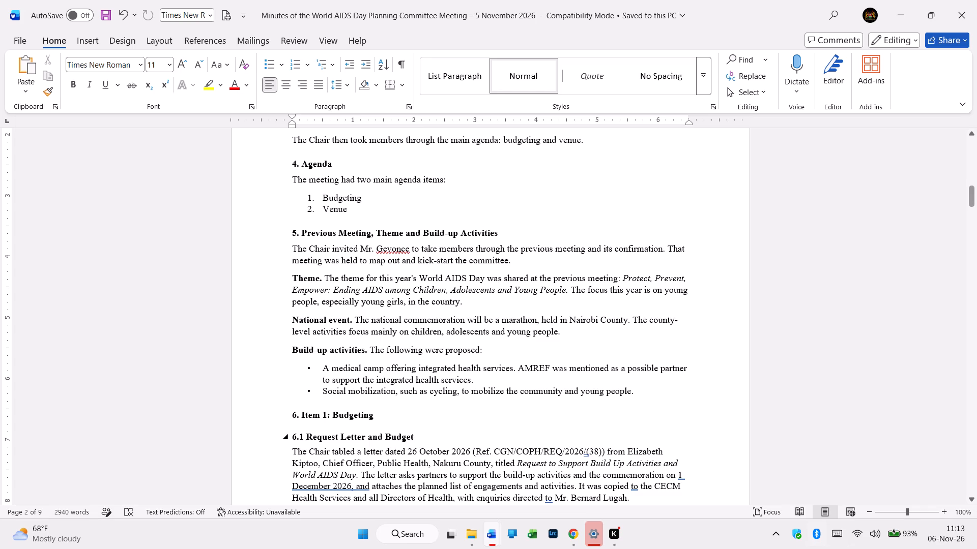
click(456, 303)
key(BackSpace)
key(ctrl+s)
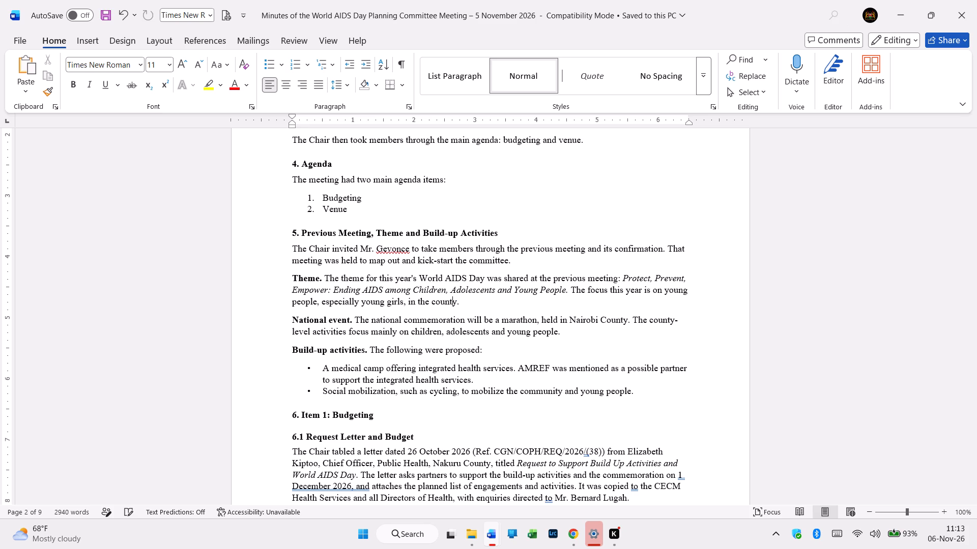
Proofread the National event and Build-up activities paragraphs in section 5 and the request letter paragraph in section 6.1.
key(Down)
key(Down)
key(Down)
key(Down)
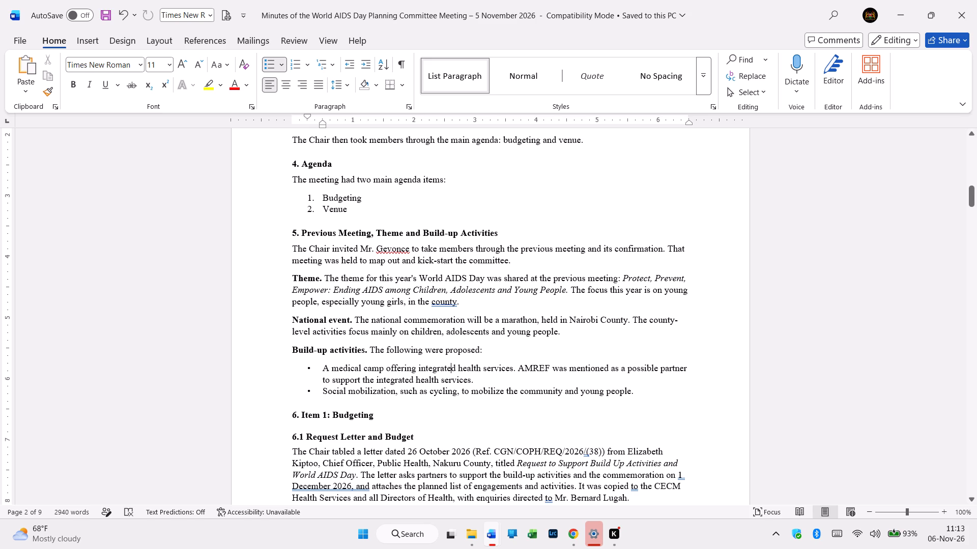
click(565, 333)
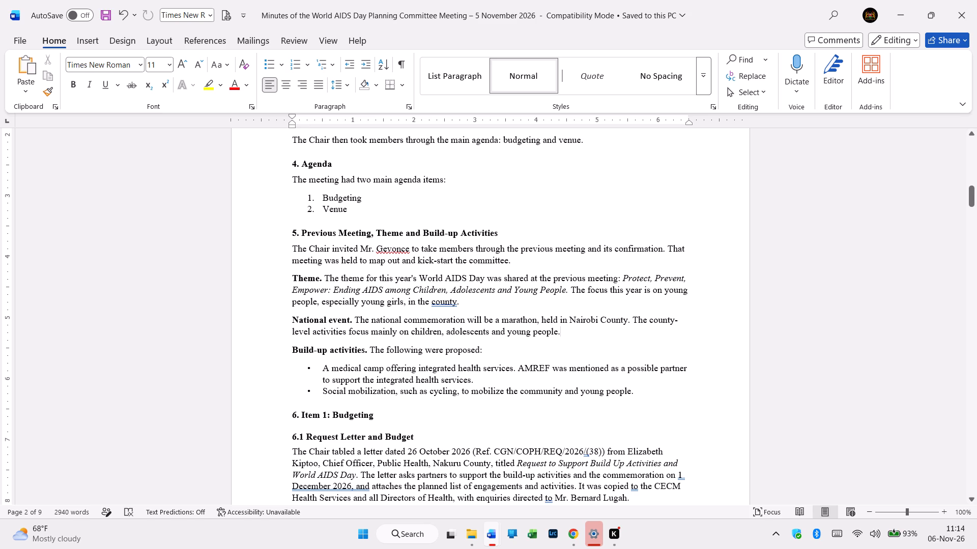
triple_click(971, 498)
triple_click(971, 498)
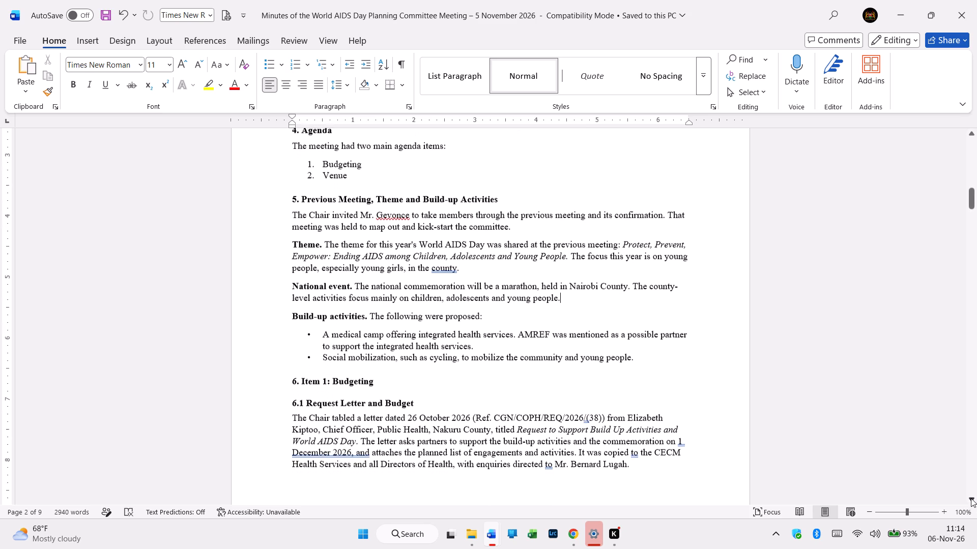
click(971, 498)
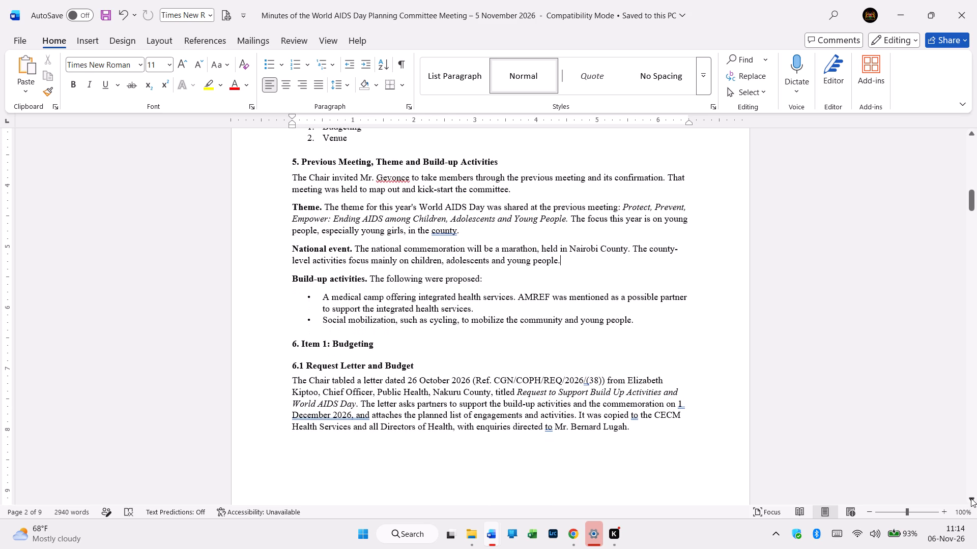
triple_click(971, 498)
double_click(971, 498)
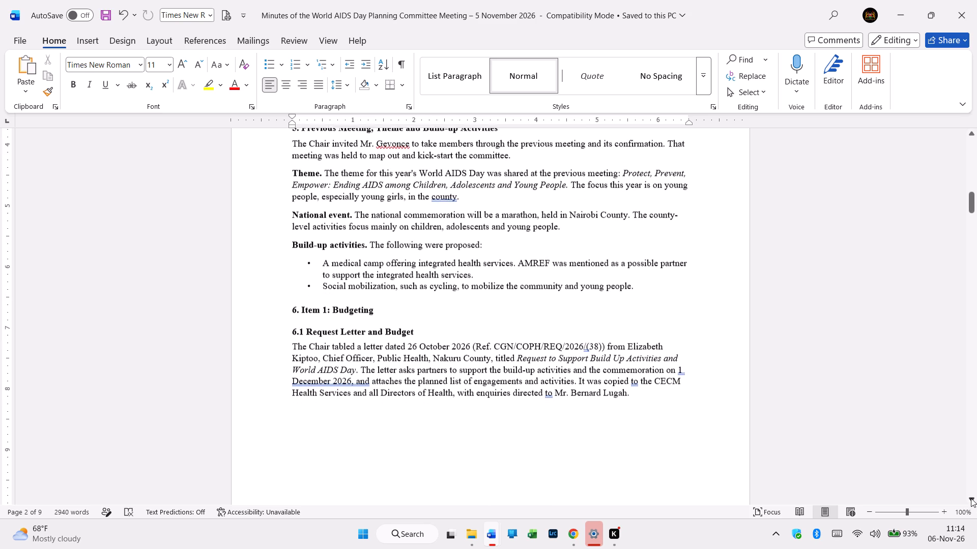
double_click(971, 498)
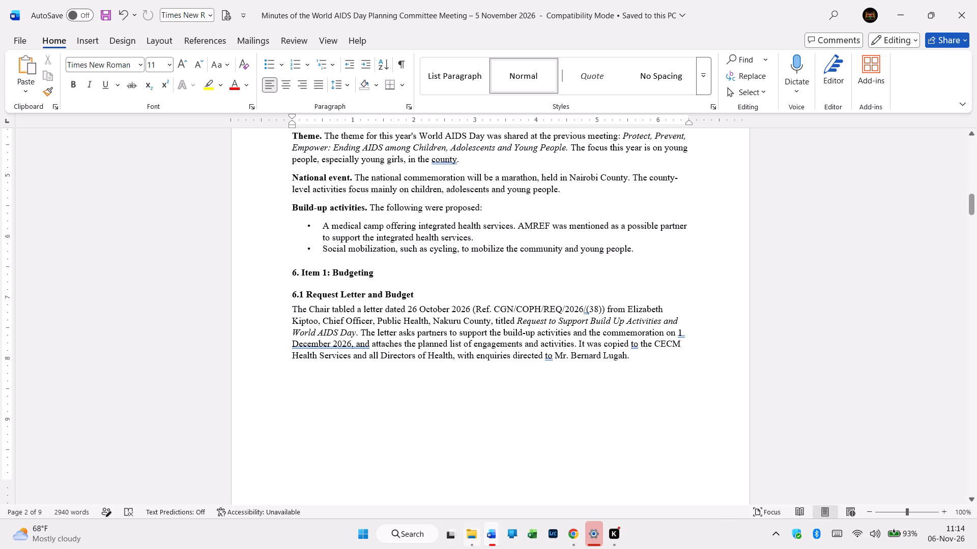
Replace "Item" with "Agenda" in the section 6 heading so it reads "6. Agenda 1: Budgeting", and save the minutes.
click(320, 275)
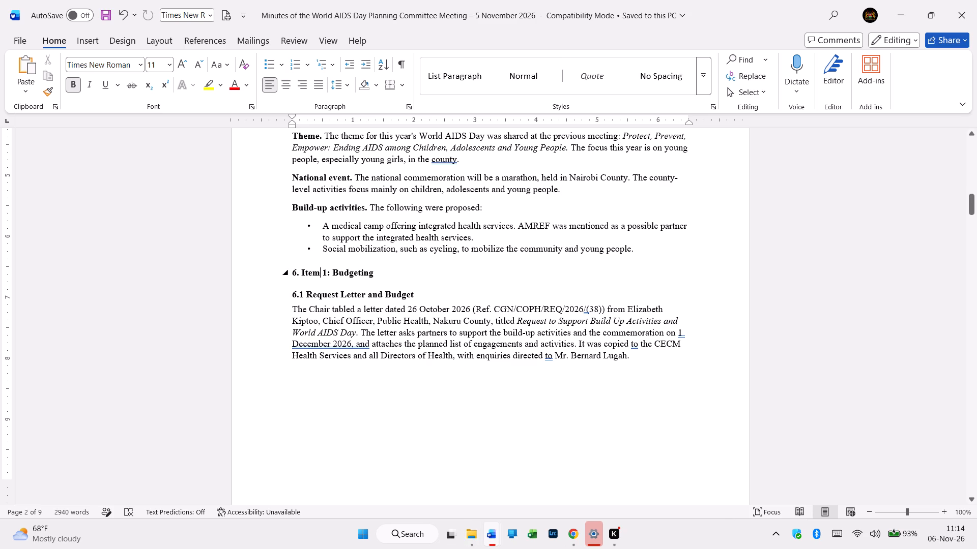
key(BackSpace)
key(BackSpace)
key(BackSpace)
key(BackSpace)
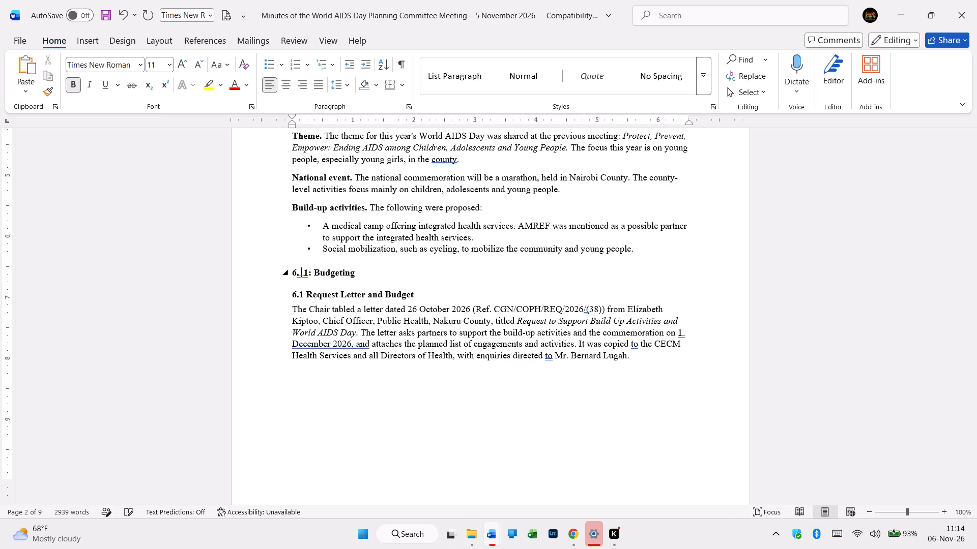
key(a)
key(ctrl+s)
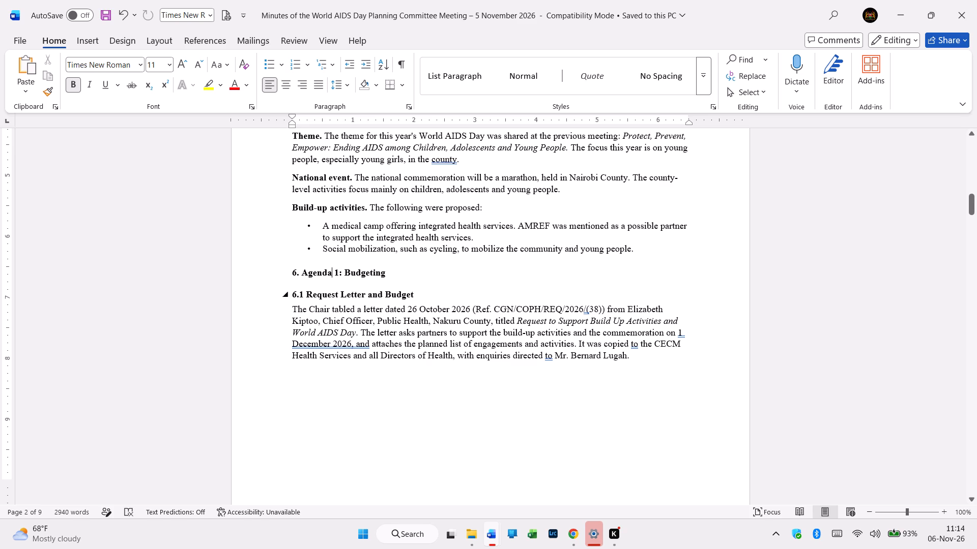
Delete the empty lines between the two paragraphs of section 6.1, keeping "The letter, with the budget attached" as its own paragraph.
click(972, 203)
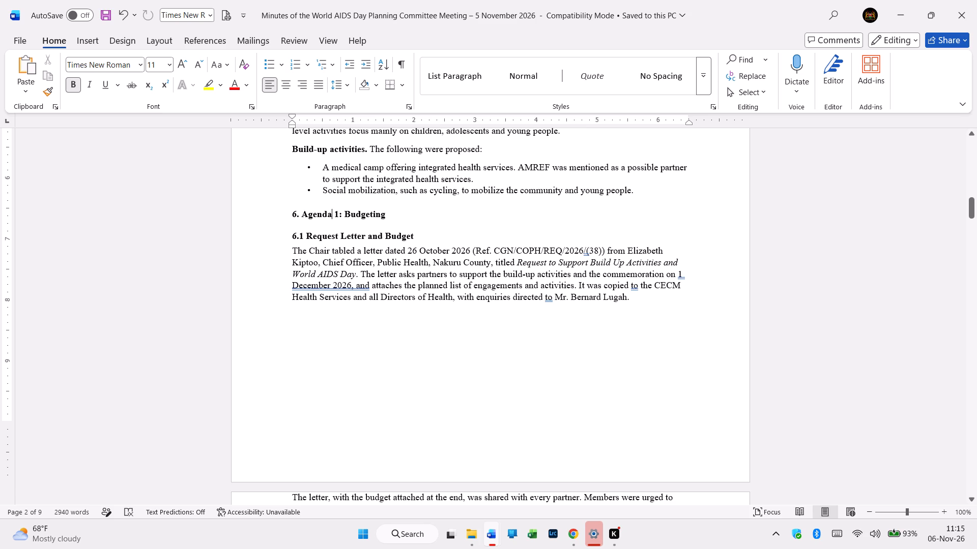
click(972, 206)
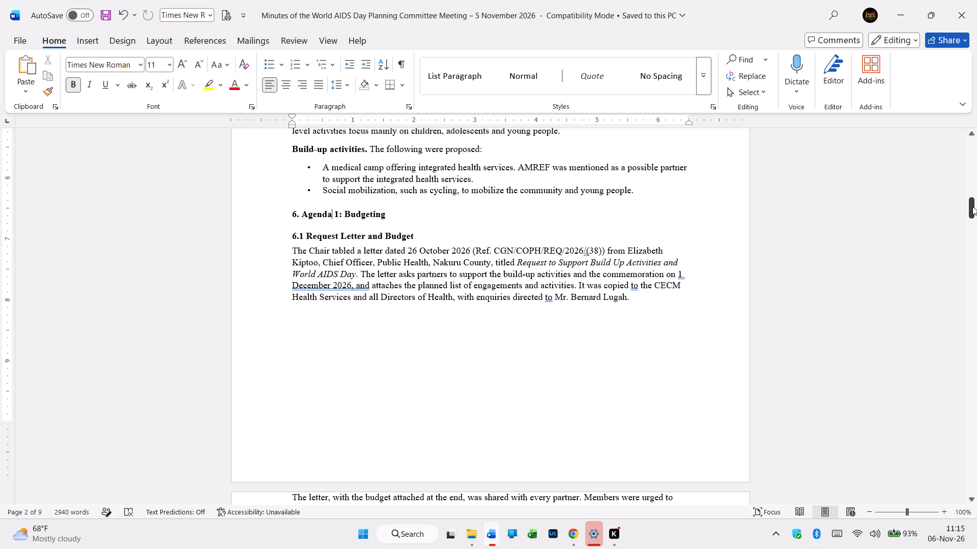
click(972, 206)
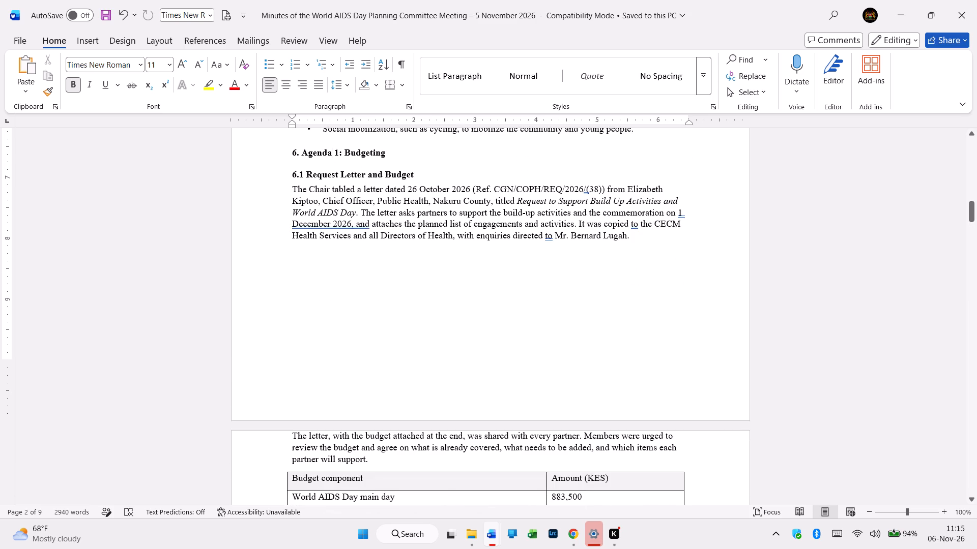
click(375, 349)
key(BackSpace)
key(BackSpace)
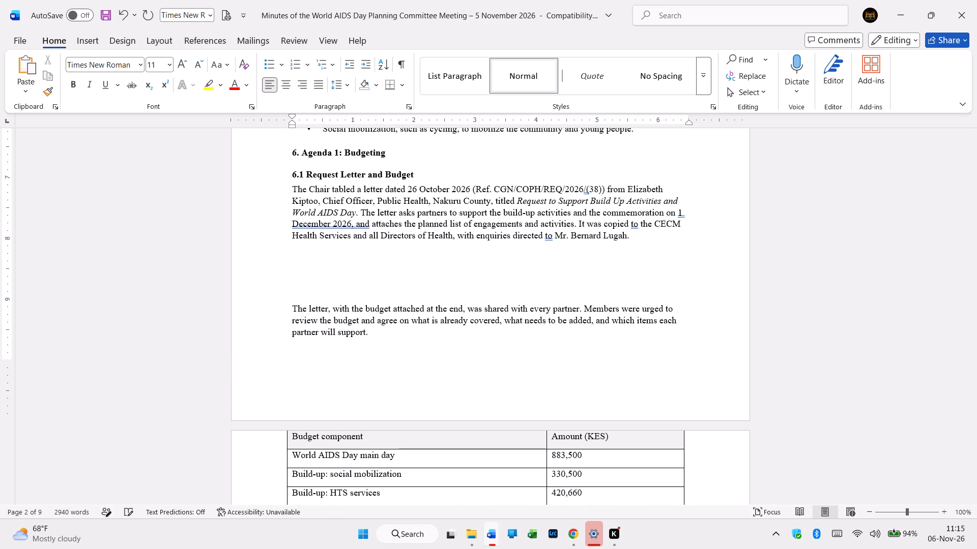
click(302, 302)
key(BackSpace)
key(BackSpace)
key(BackSpace)
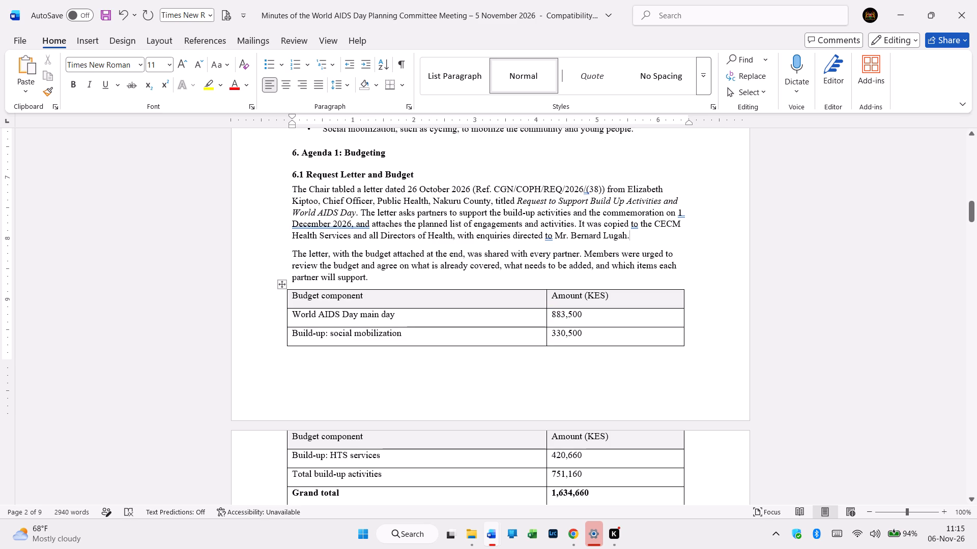
click(288, 257)
key(BackSpace)
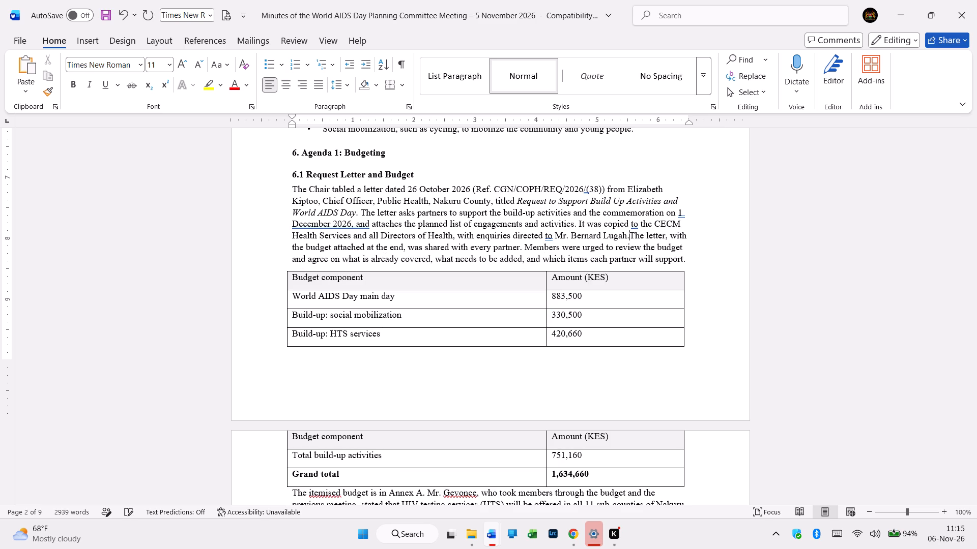
key(Return)
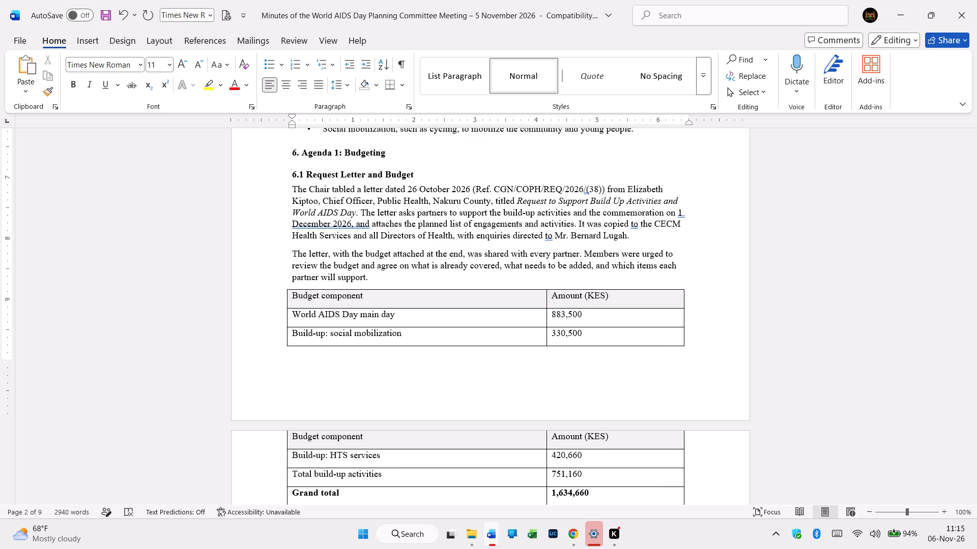
Insert six blank lines above the budget component table so the whole table starts on page 3, and save the minutes.
click(382, 272)
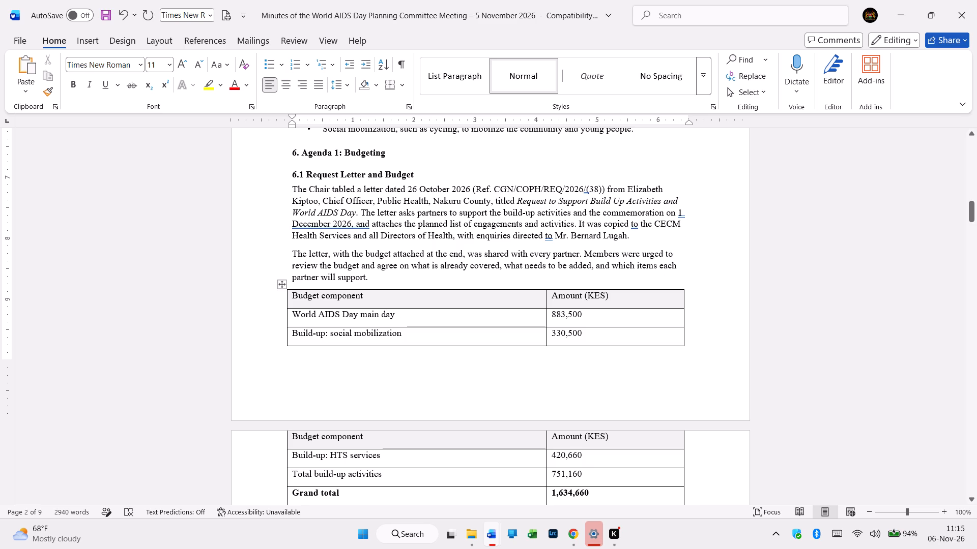
key(Return)
key(Return)
key(Return)
key(Return)
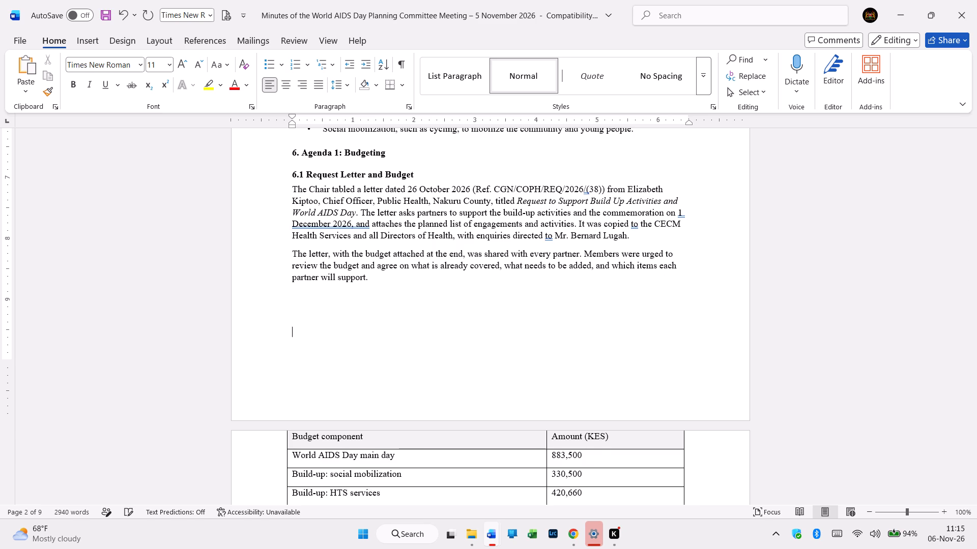
key(Return)
key(Return)
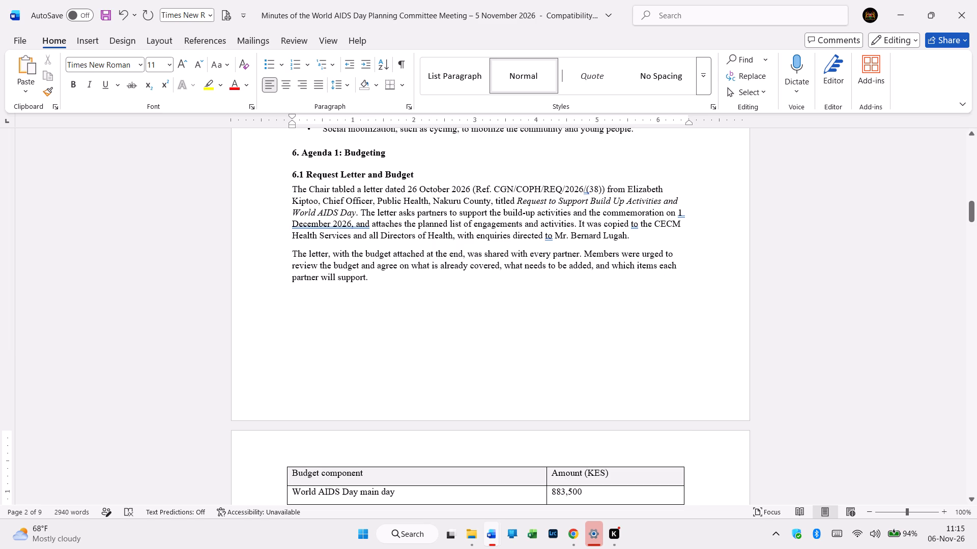
key(ctrl+s)
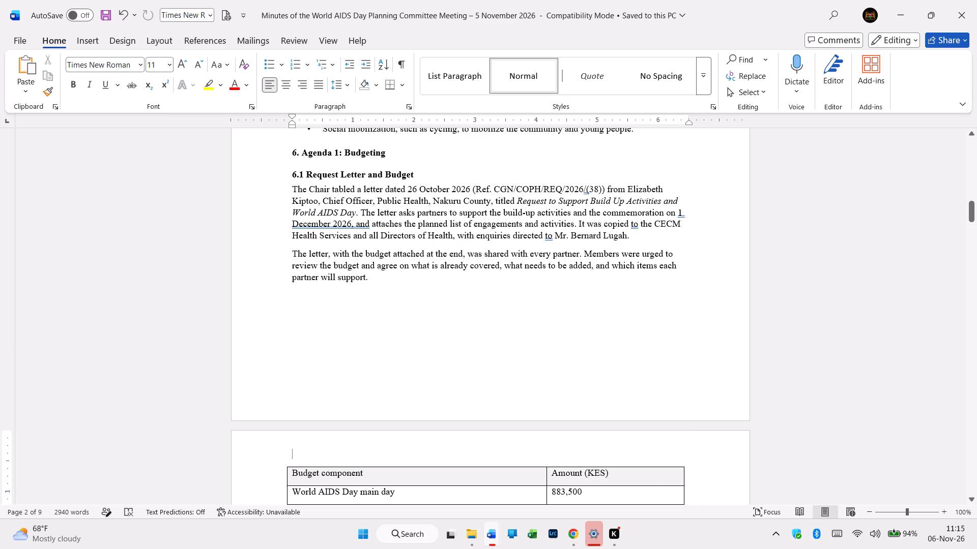
Review the page layout and text from section 5 through the budget table and the 6.2 Partner Commitments list.
click(975, 207)
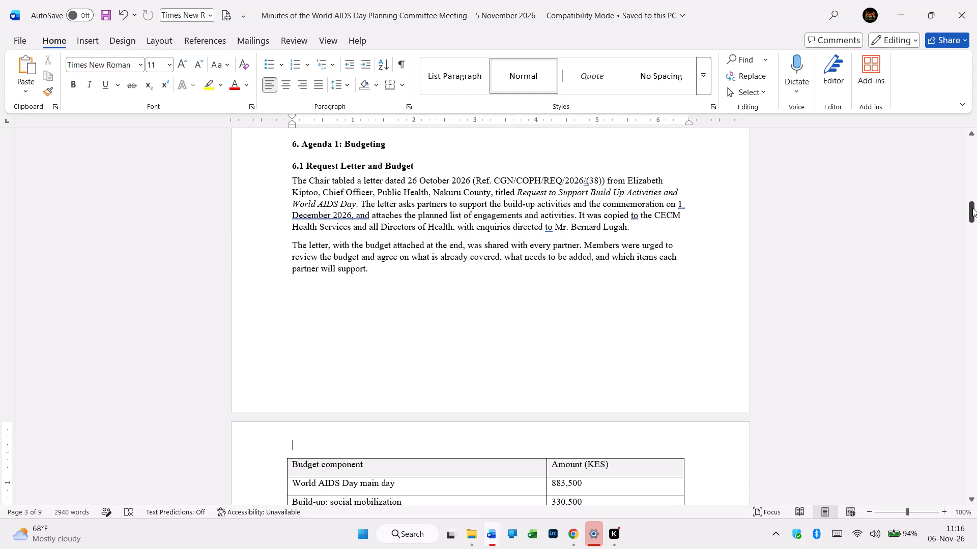
drag(972, 208, 972, 209)
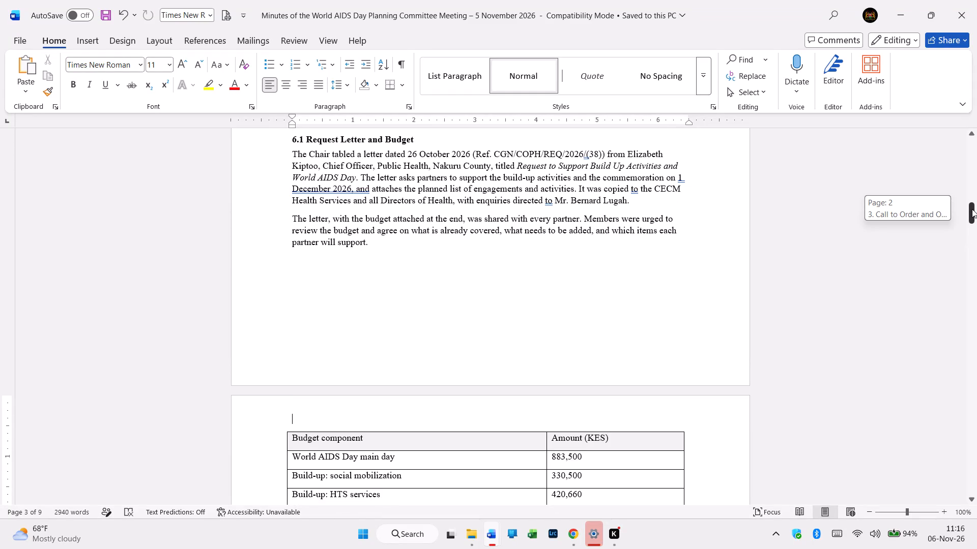
drag(972, 209, 972, 209)
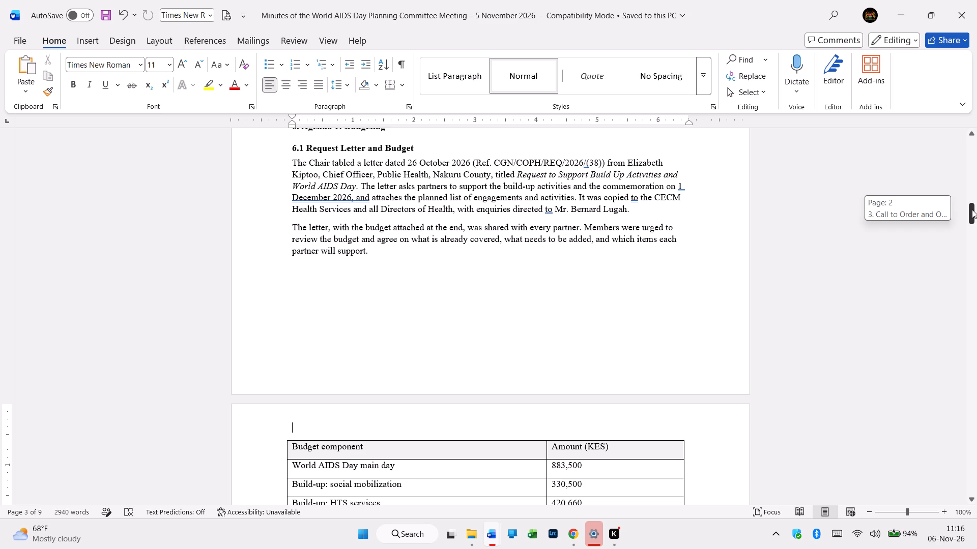
drag(972, 209, 973, 216)
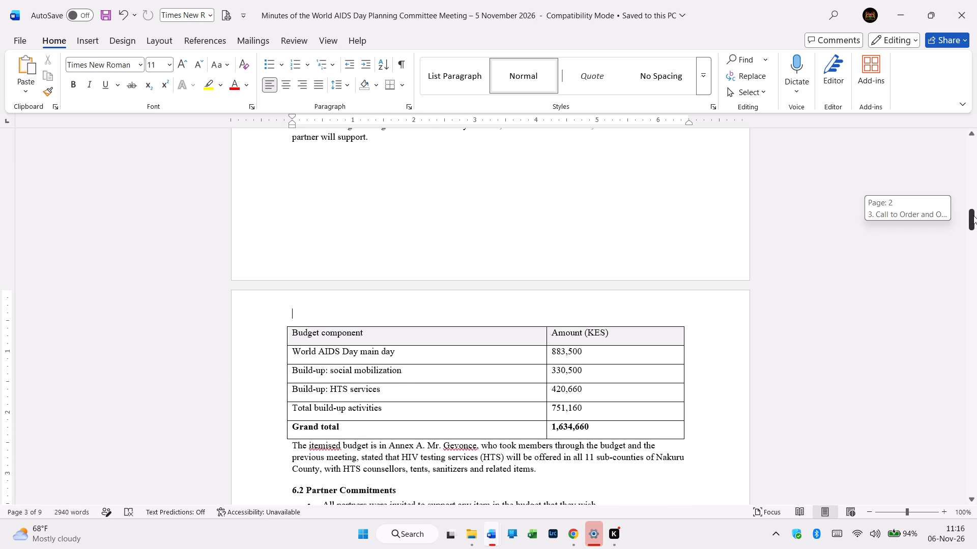
drag(973, 216, 974, 213)
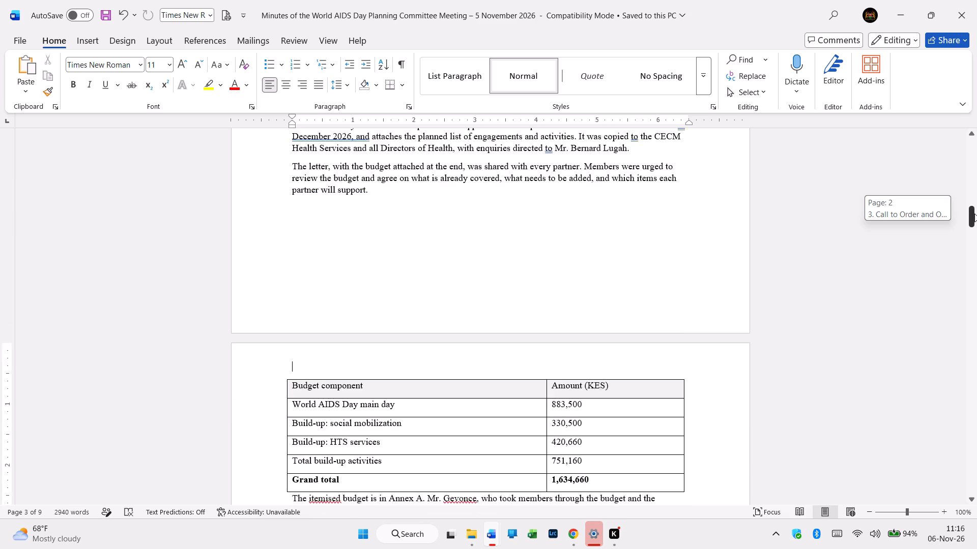
drag(974, 213, 968, 227)
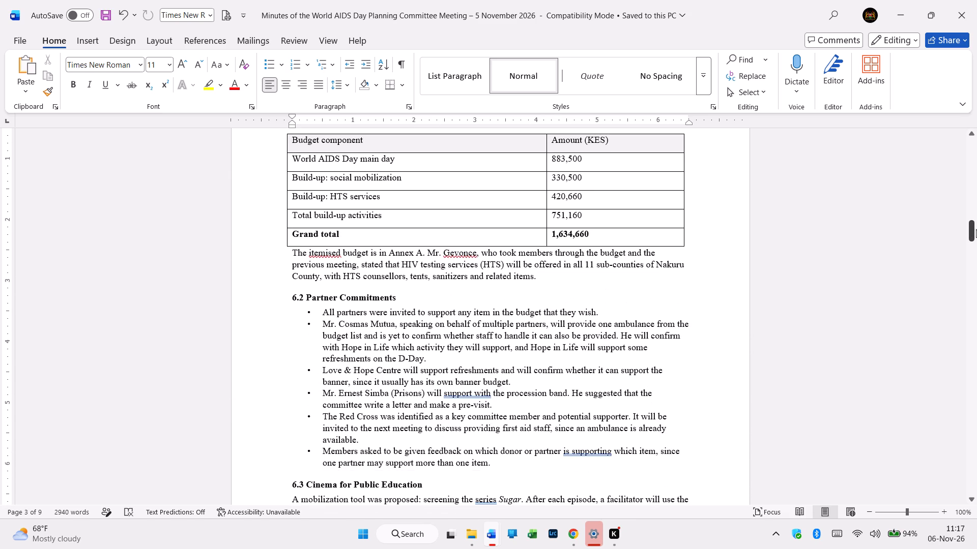
drag(976, 229, 976, 205)
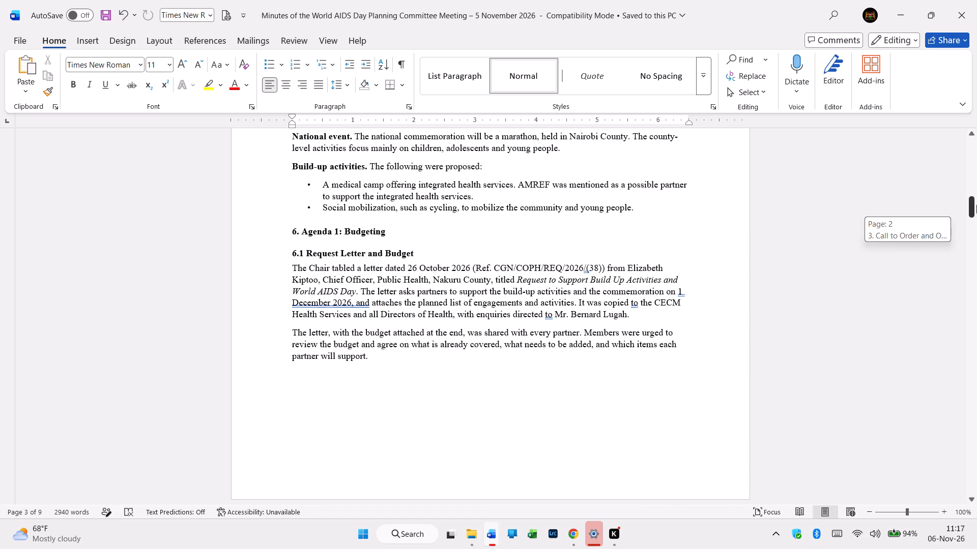
drag(976, 205, 976, 201)
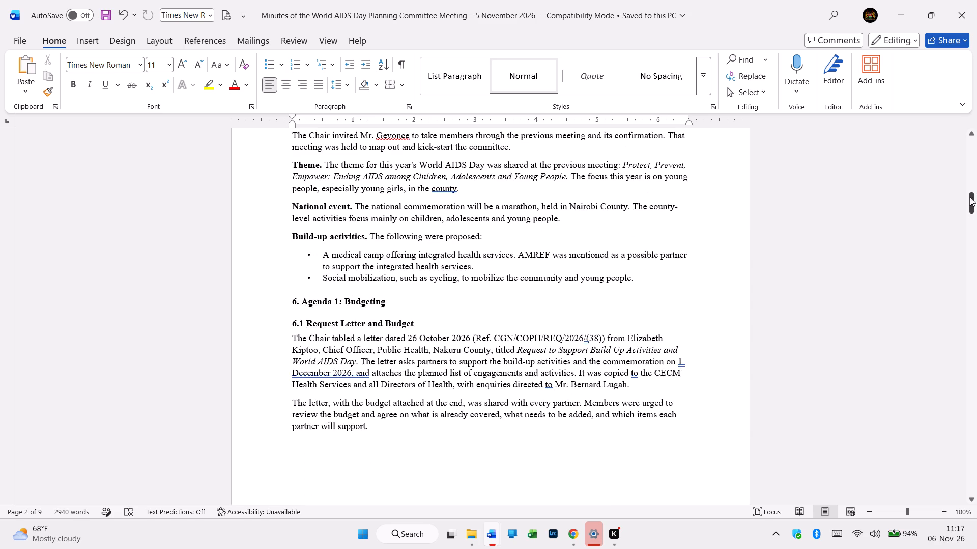
Undo the last blank line added above the budget table, leaving a single empty line before it on page 3.
key(ctrl+z)
key(ctrl+z)
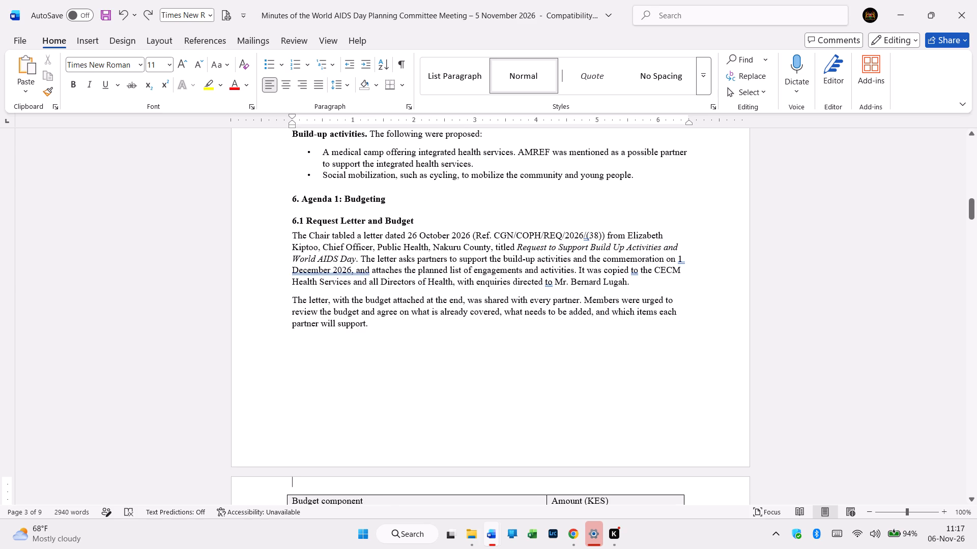
key(ctrl+z)
key(ctrl+y)
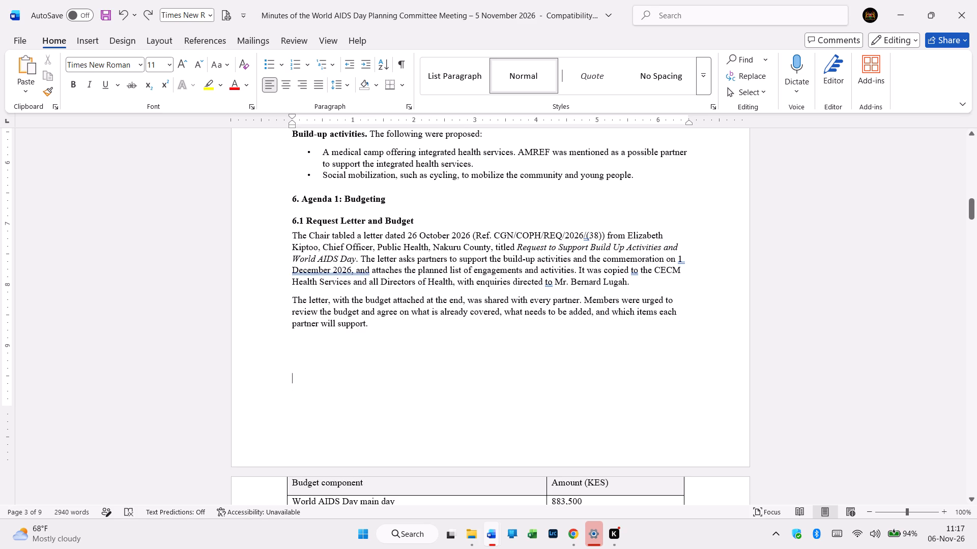
key(ctrl+y)
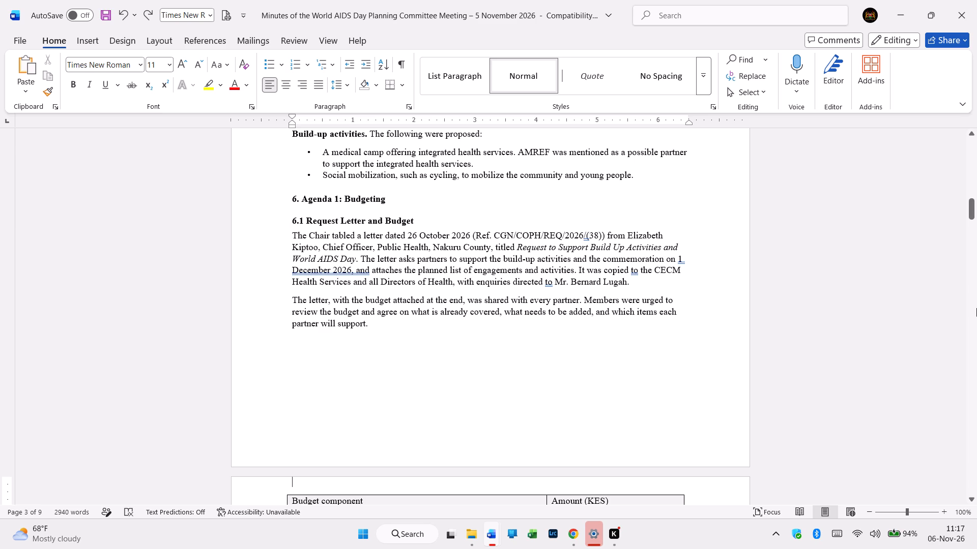
Proofread the paragraph below the budget table about the itemised budget and HIV testing services.
click(972, 500)
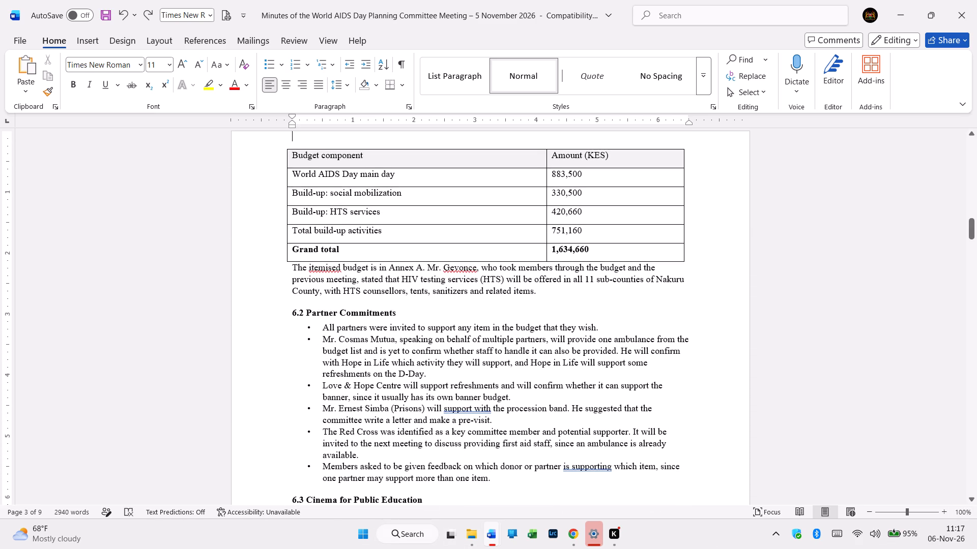
click(508, 286)
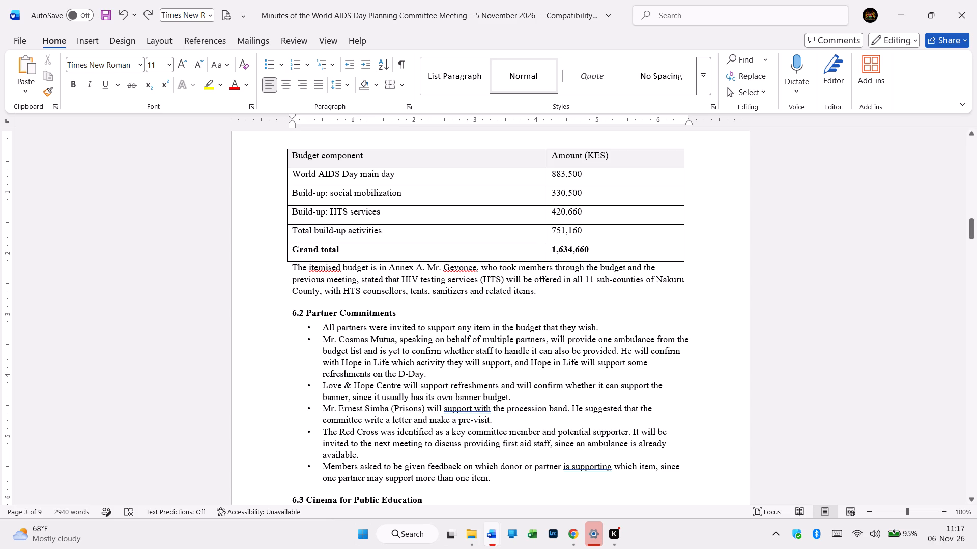
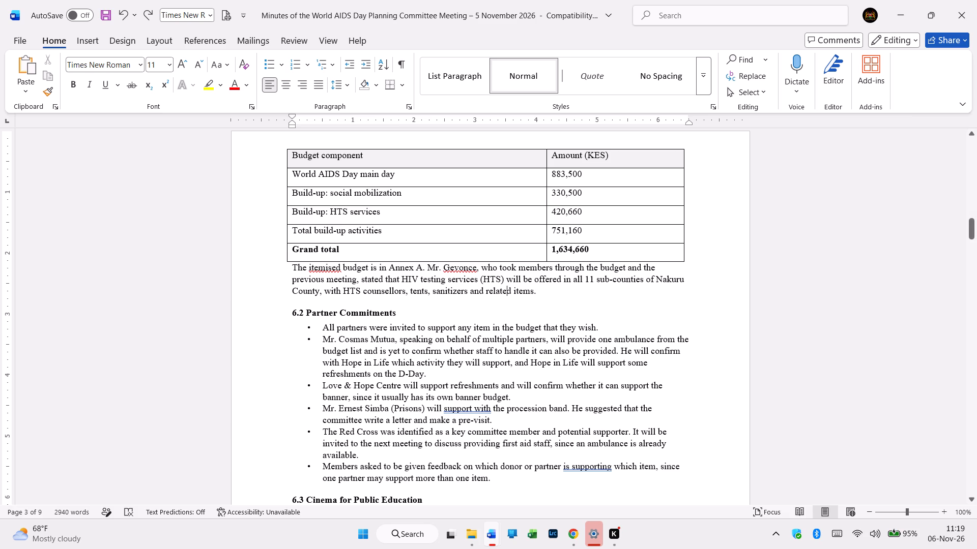
Change "sub-counties of Nakuru County" to "sub-counties in Nakuru County" in the paragraph below the budget table, and save the minutes.
click(654, 280)
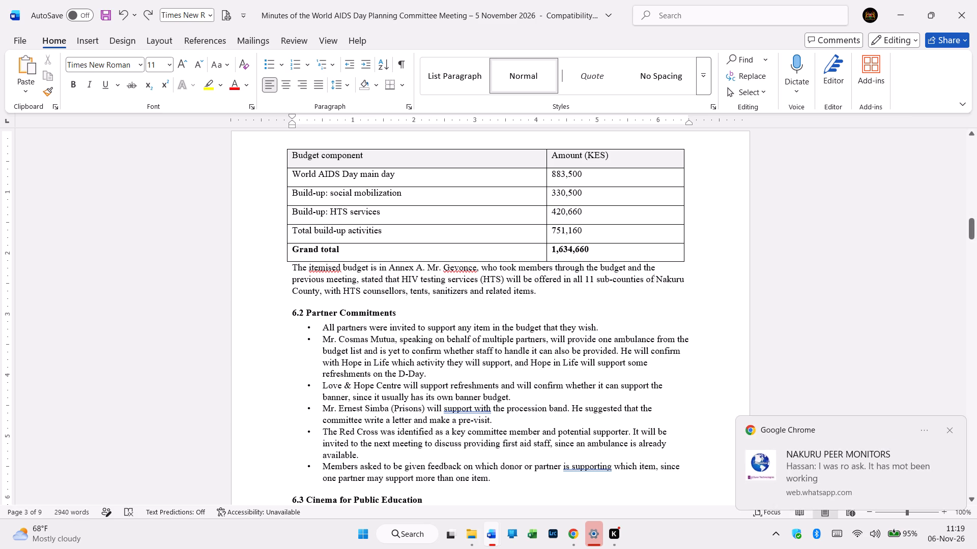
key(BackSpace)
key(BackSpace)
text(in)
key(ctrl+s)
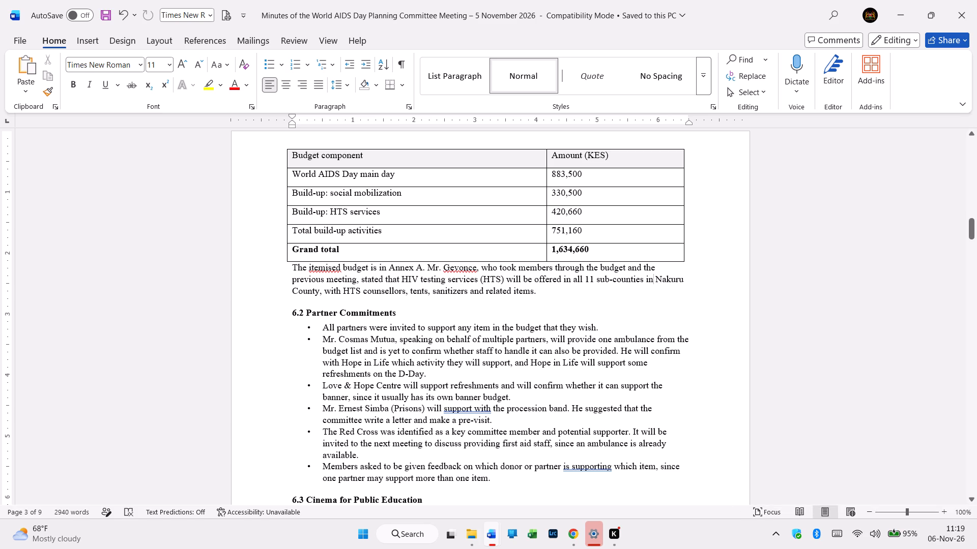
Review the 6.2 Partner Commitments list and the start of section 6.3 Cinema for Public Education.
triple_click(972, 499)
click(972, 499)
double_click(972, 499)
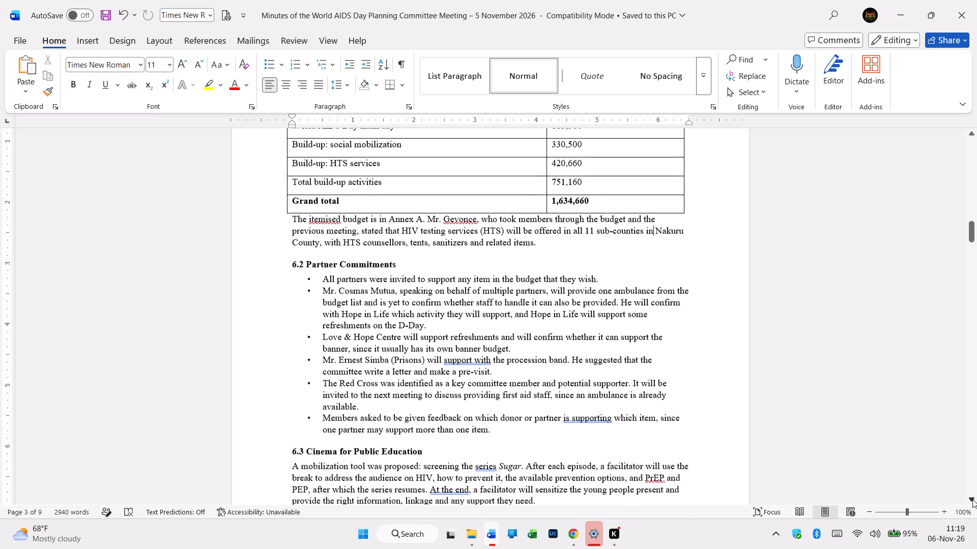
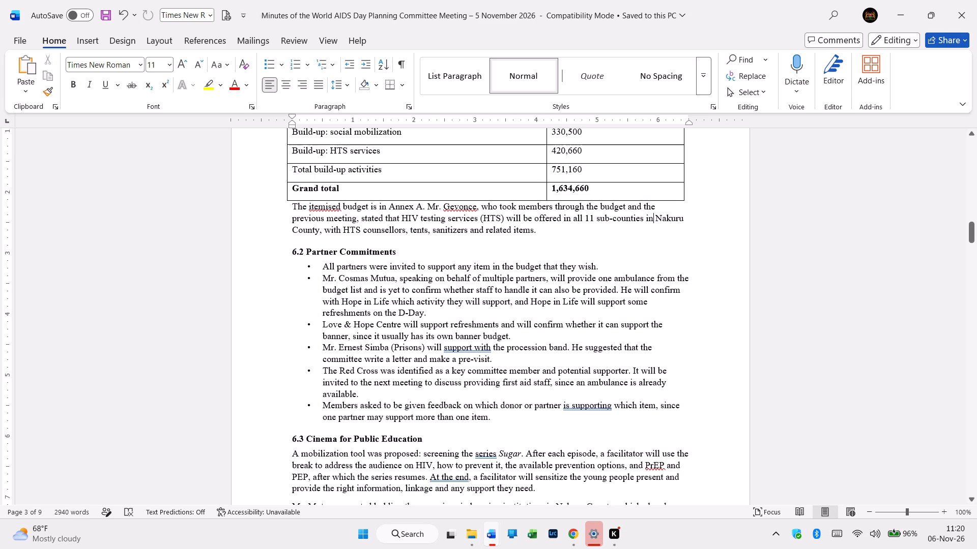
Reword the Red Cross bullet under 6.2 Partner Commitments to read "since one ambulance is already available".
click(497, 361)
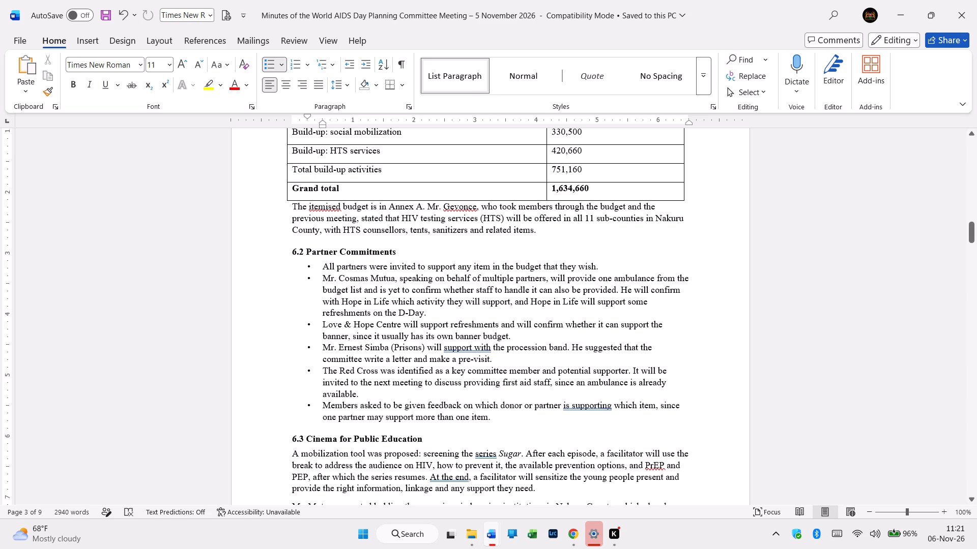
click(585, 385)
key(space)
text(one)
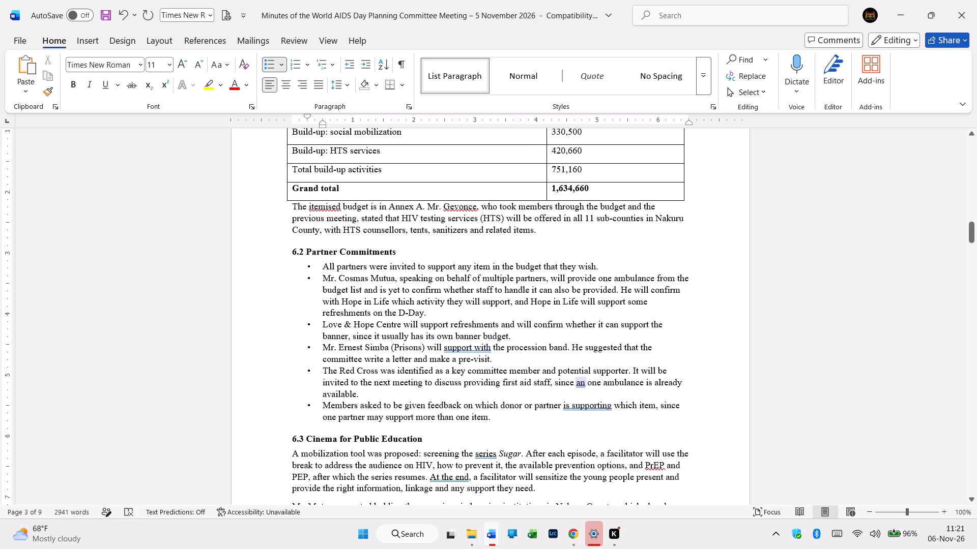
key(BackSpace)
key(ctrl+z)
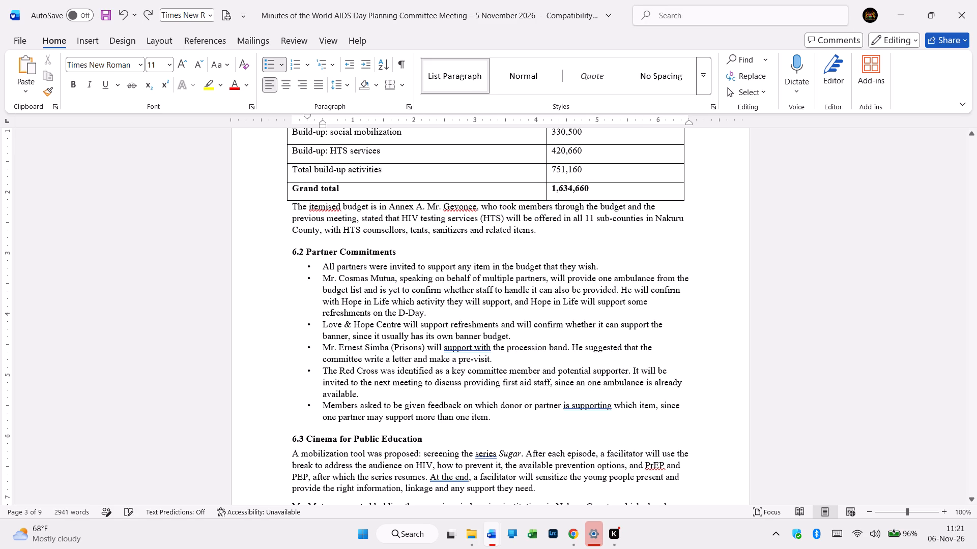
click(585, 385)
key(BackSpace)
key(BackSpace)
key(BackSpace)
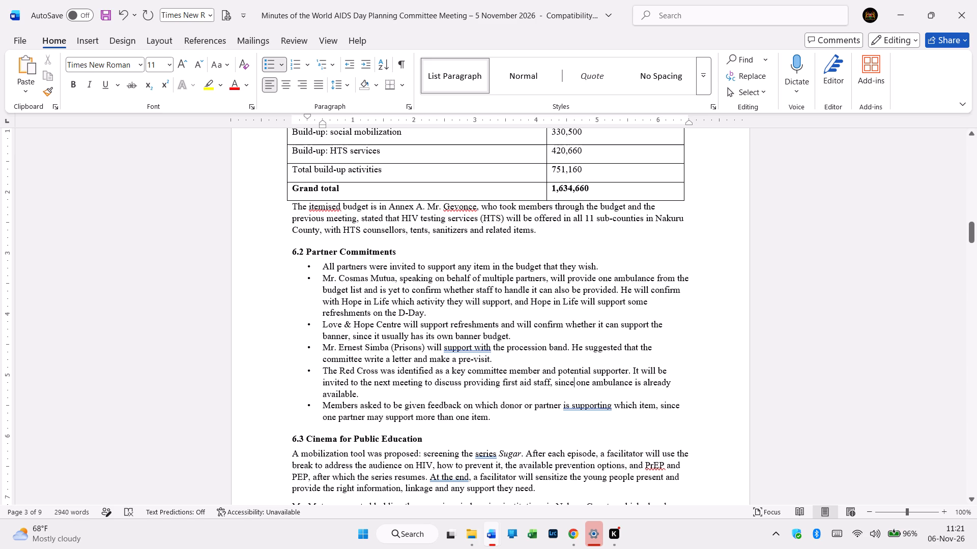
Correct the series title in the first paragraph of section 6.3 to "Shuga" and save the minutes.
triple_click(972, 497)
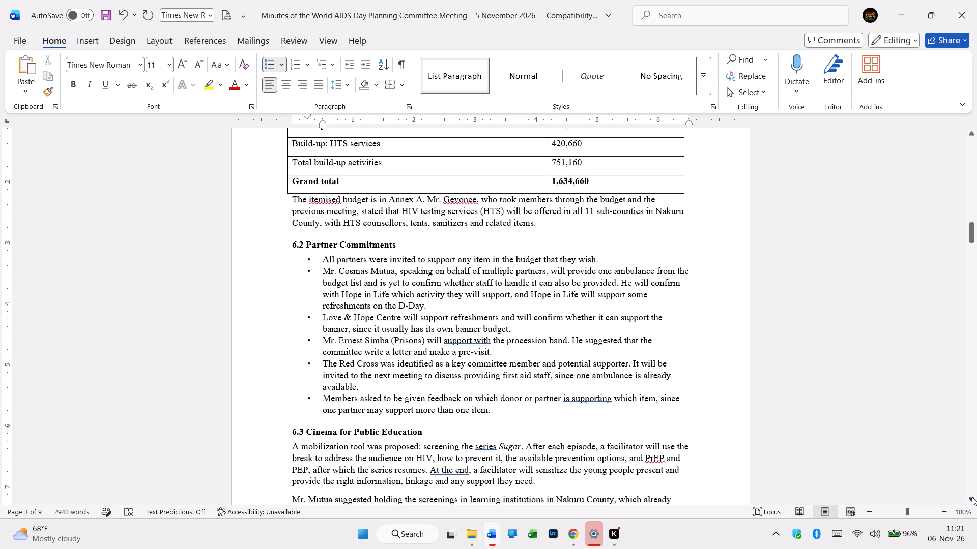
click(972, 497)
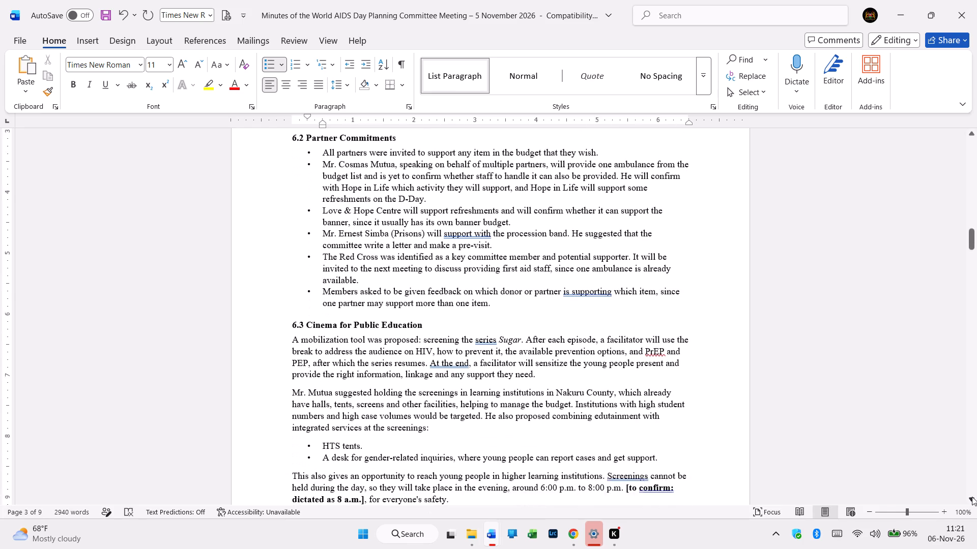
triple_click(972, 497)
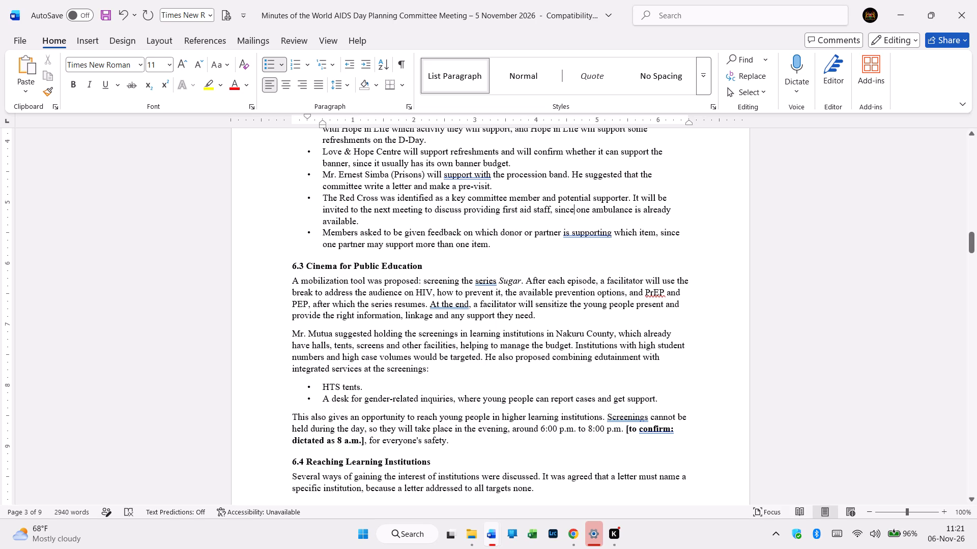
click(521, 283)
key(BackSpace)
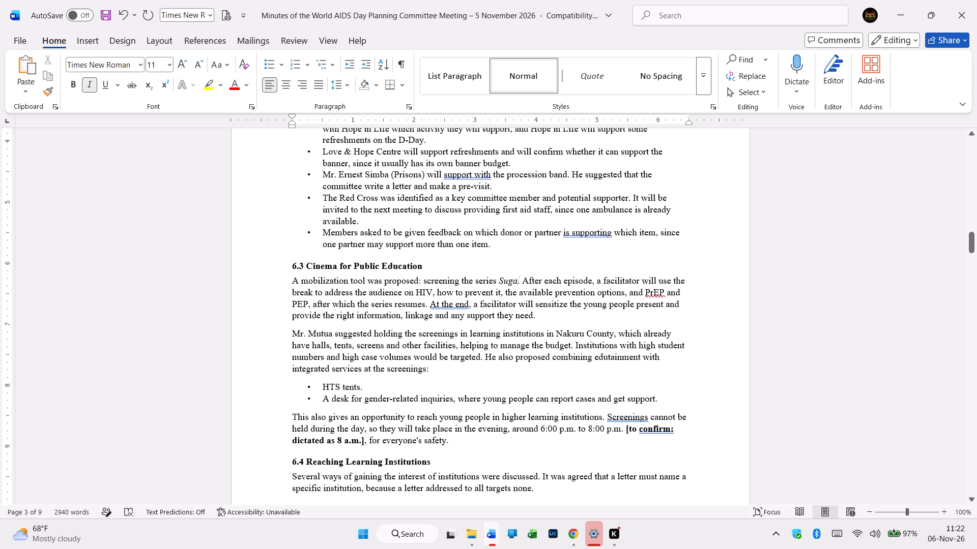
click(506, 280)
key(h)
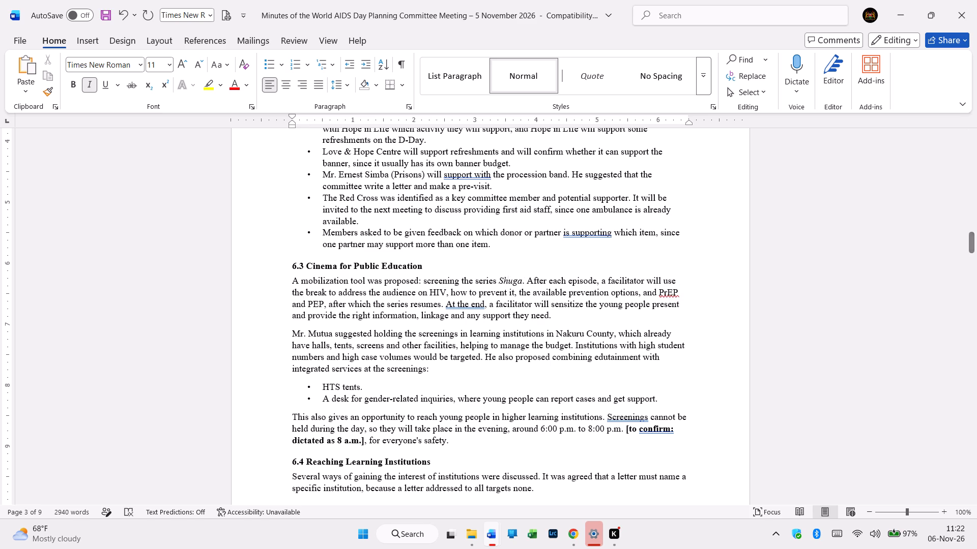
key(ctrl+s)
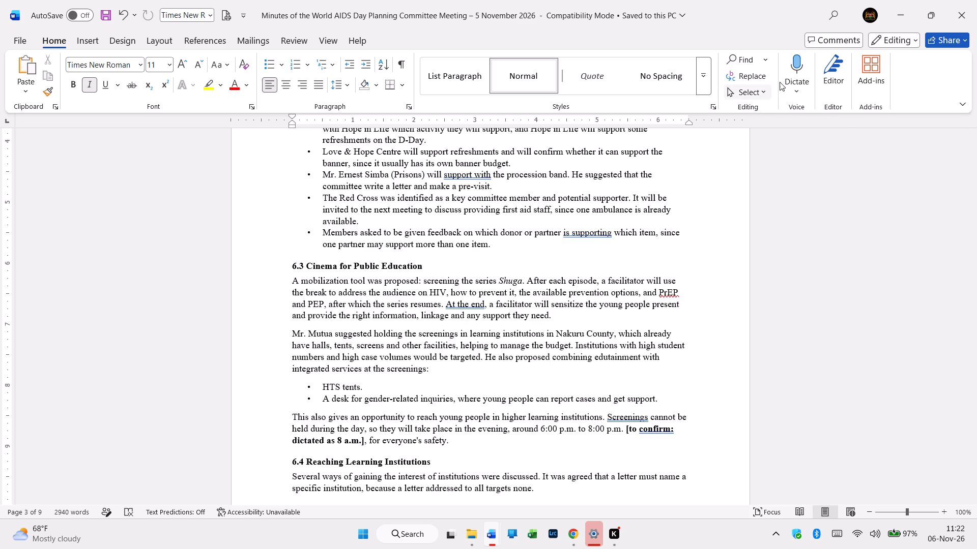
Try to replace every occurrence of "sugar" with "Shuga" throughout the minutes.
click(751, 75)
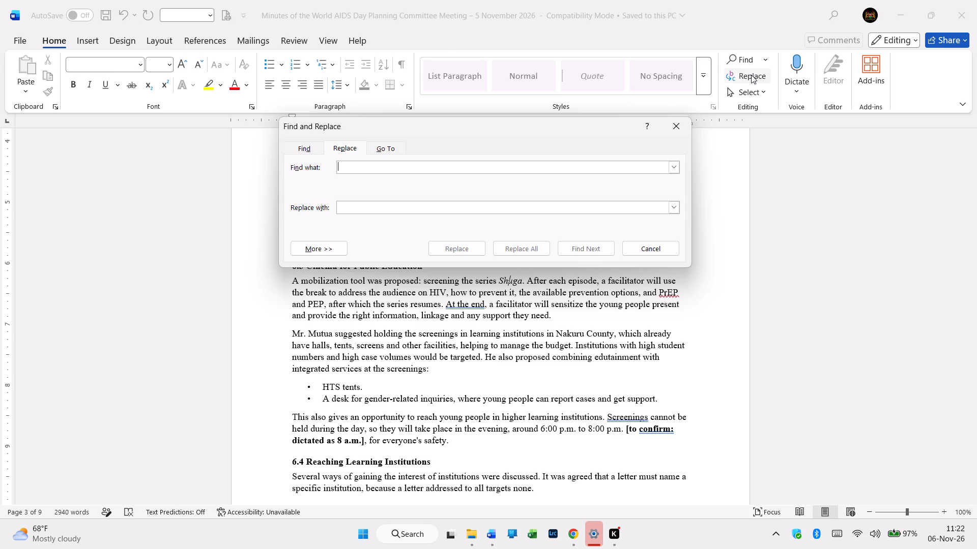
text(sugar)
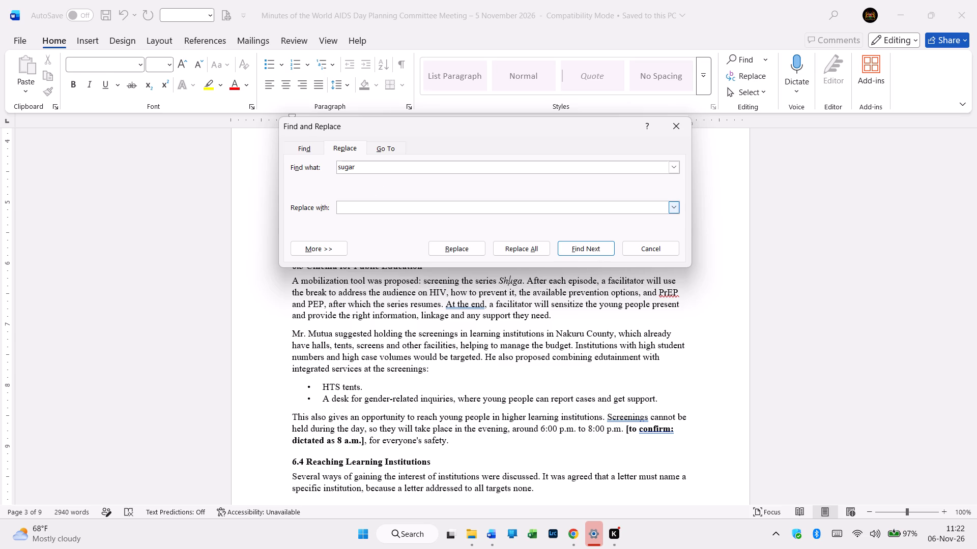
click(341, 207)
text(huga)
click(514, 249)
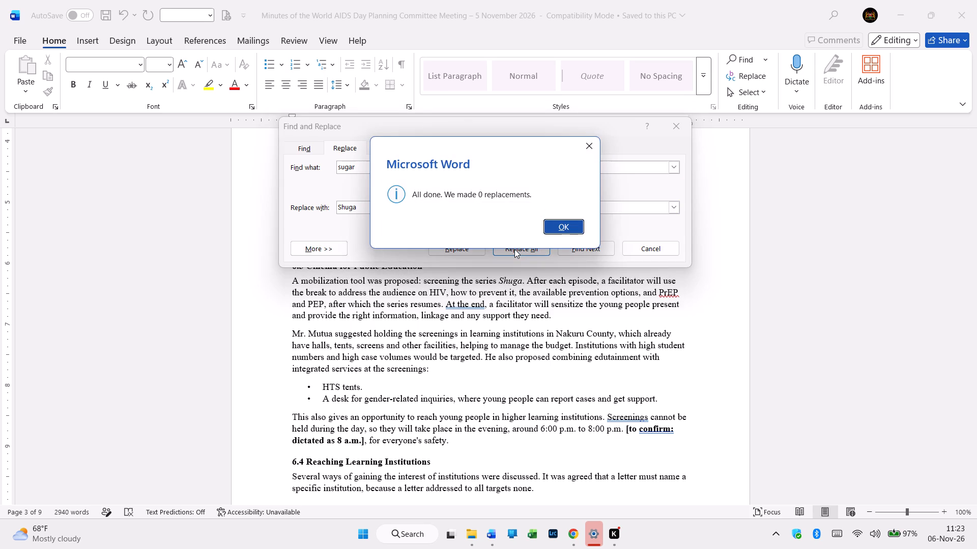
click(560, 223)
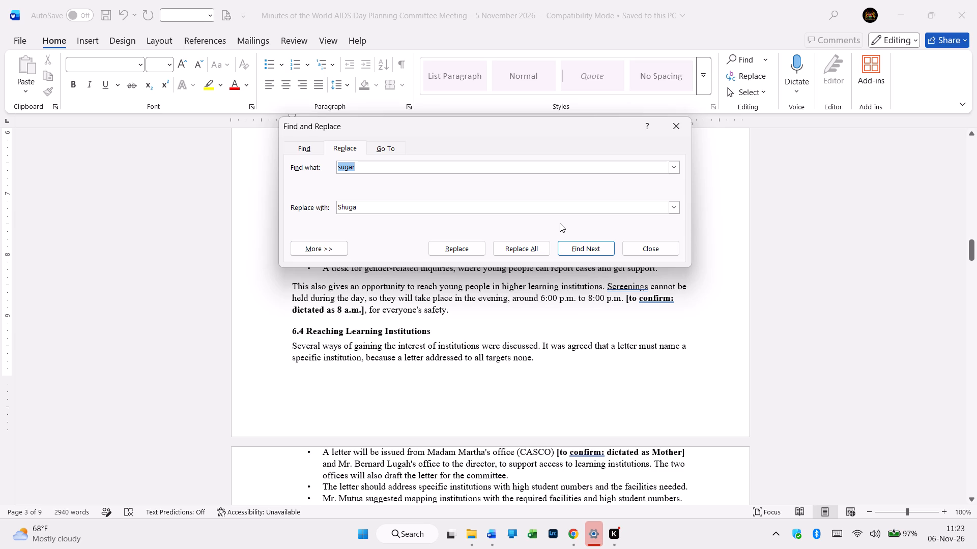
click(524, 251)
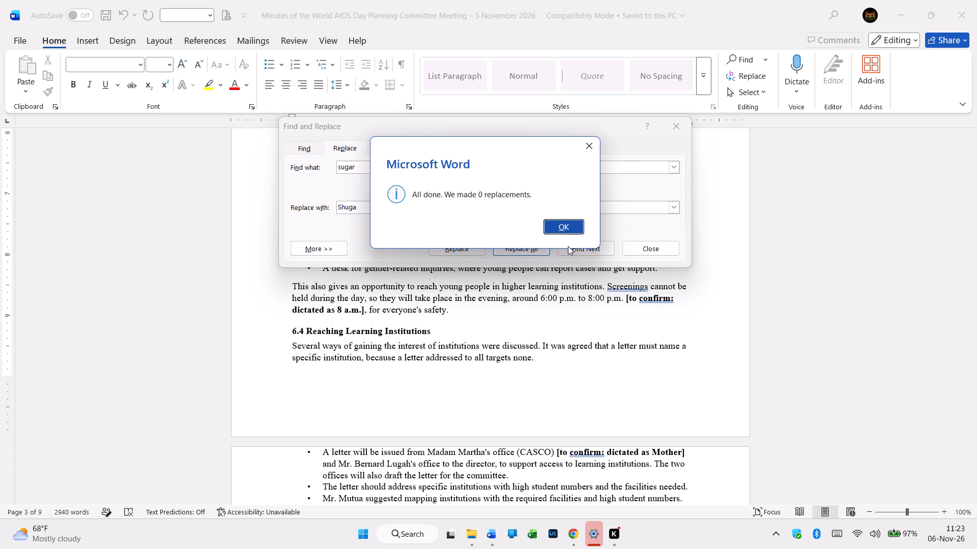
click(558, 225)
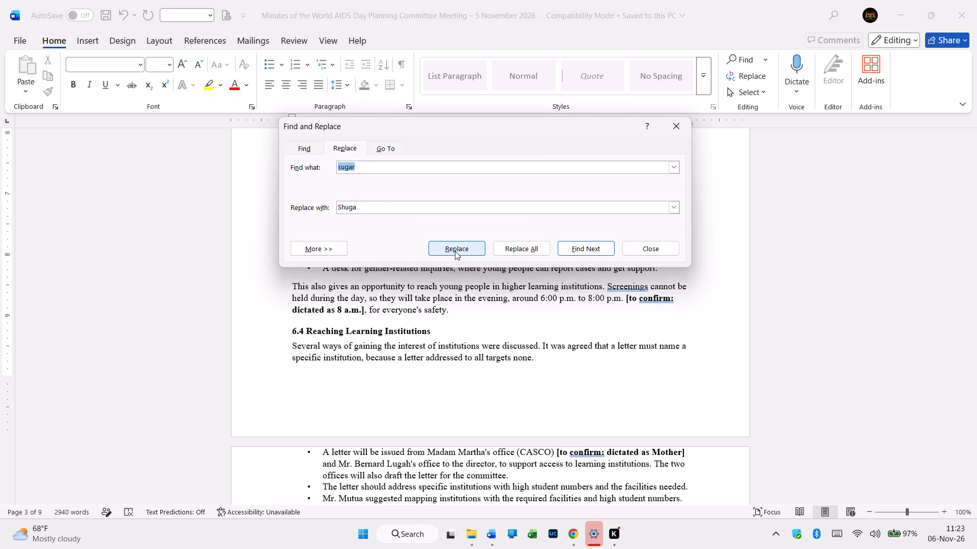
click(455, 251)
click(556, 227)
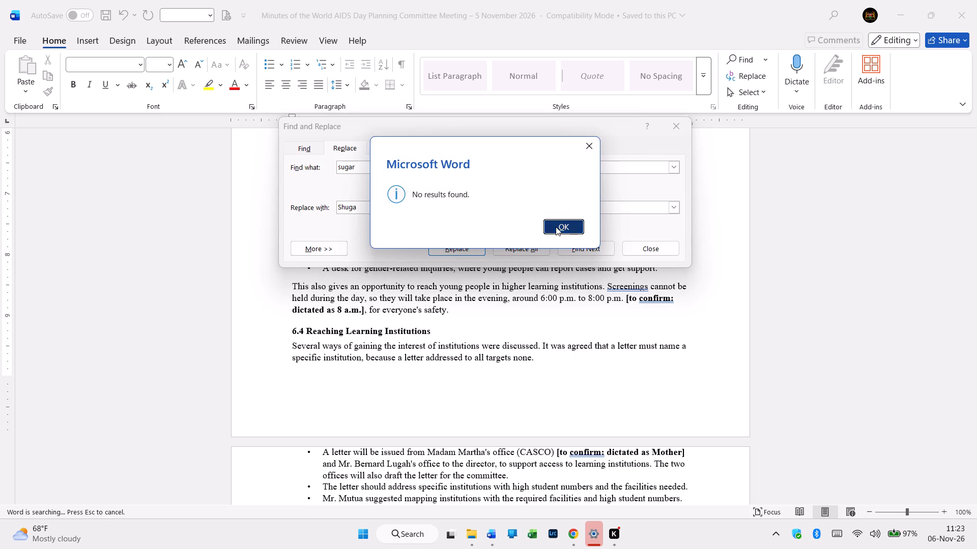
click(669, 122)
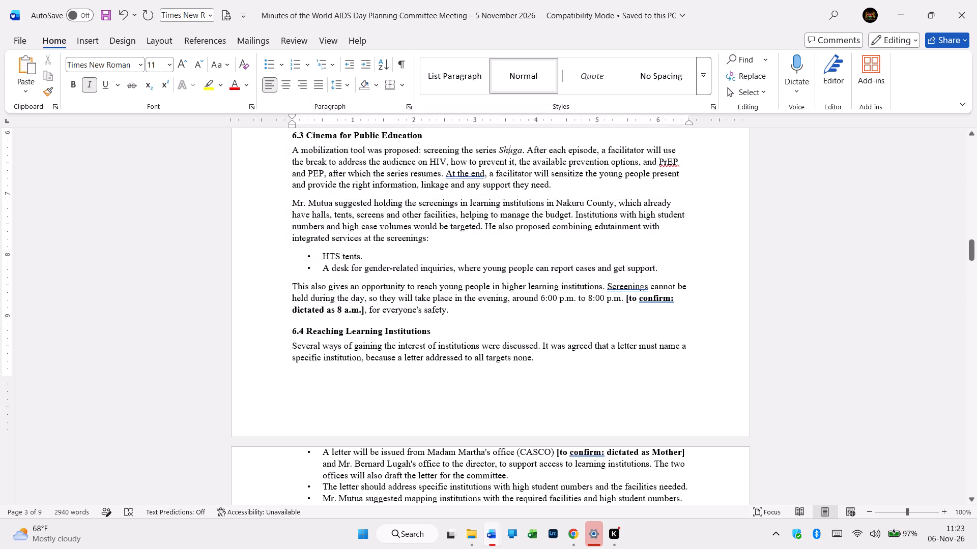
Make the series title "Shuga" bold in the first paragraph of section 6.3.
drag(524, 151, 506, 151)
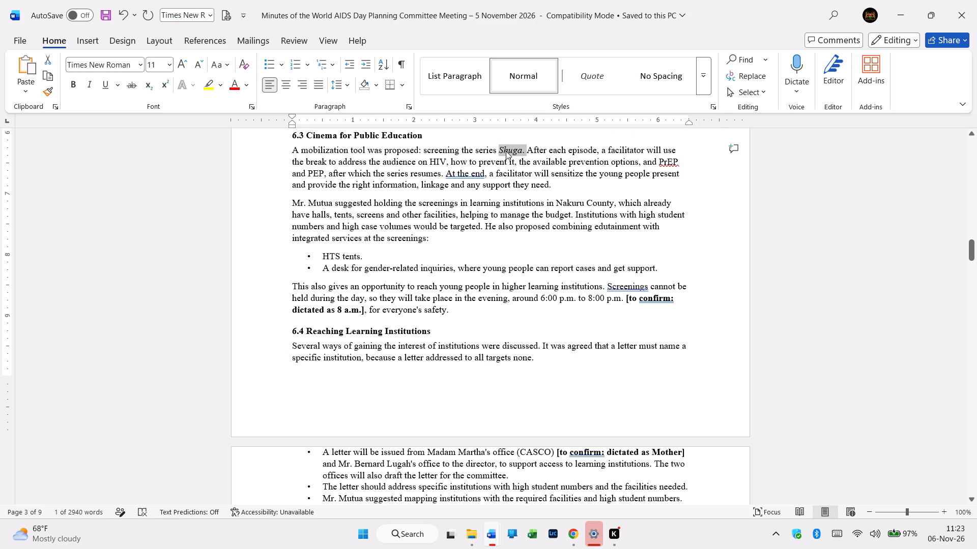
key(ctrl+b)
click(544, 157)
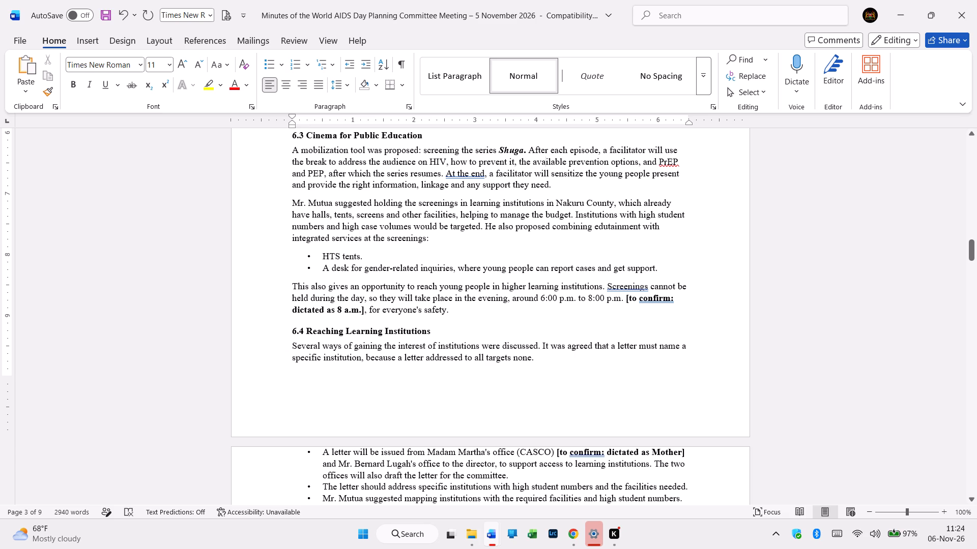
click(556, 189)
Extend the "HTS tents" bullet in section 6.3 to read "HTS tents/Counselor available", correcting the spelling, and save the minutes.
click(369, 258)
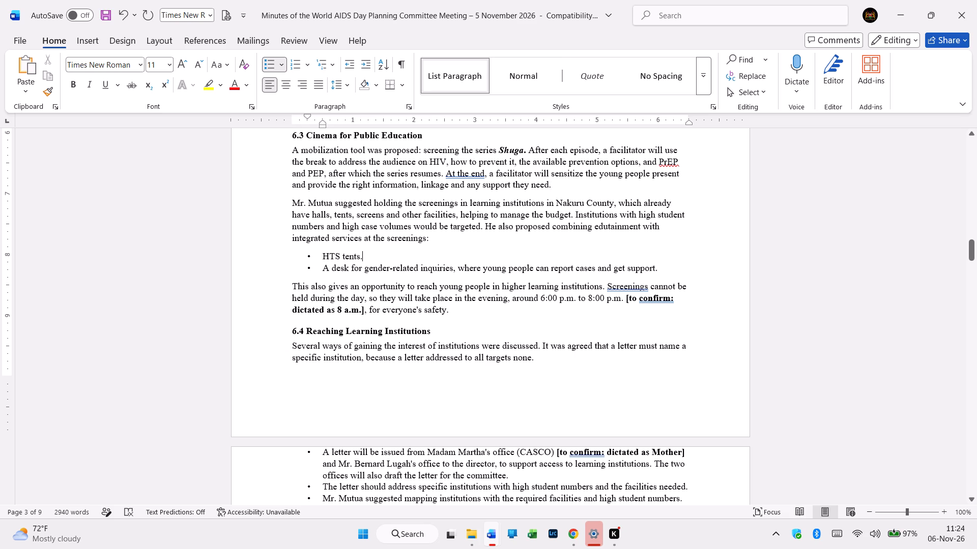
key(BackSpace)
key(slash)
key(c)
text(anc)
key(BackSpace)
text(selor)
key(space)
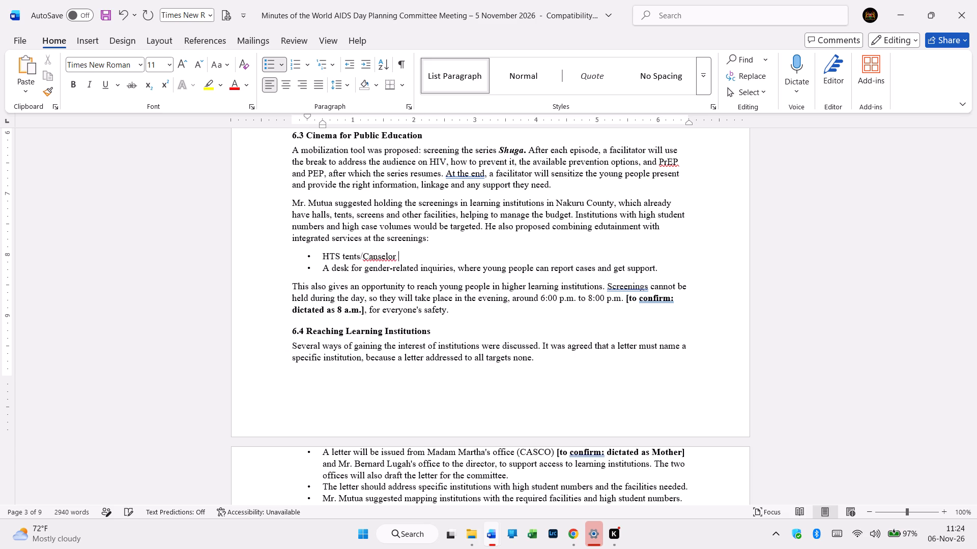
key(BackSpace)
key(BackSpace)
key(BackSpace)
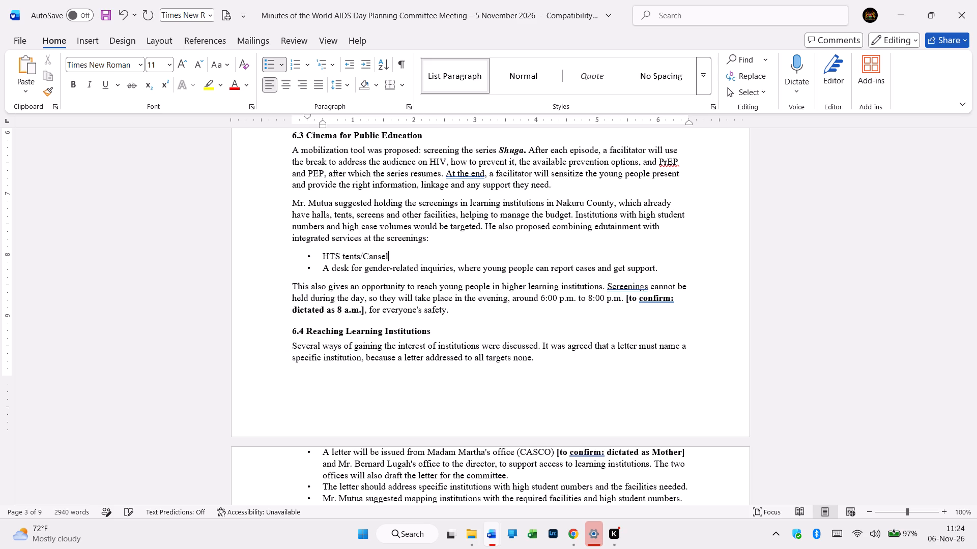
text(lor)
key(space)
text(available)
right_click(376, 258)
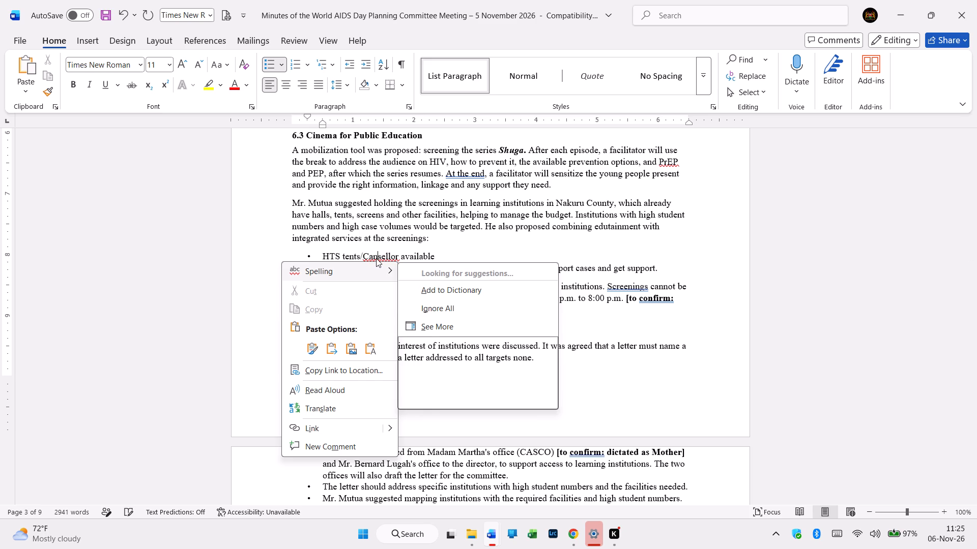
click(432, 331)
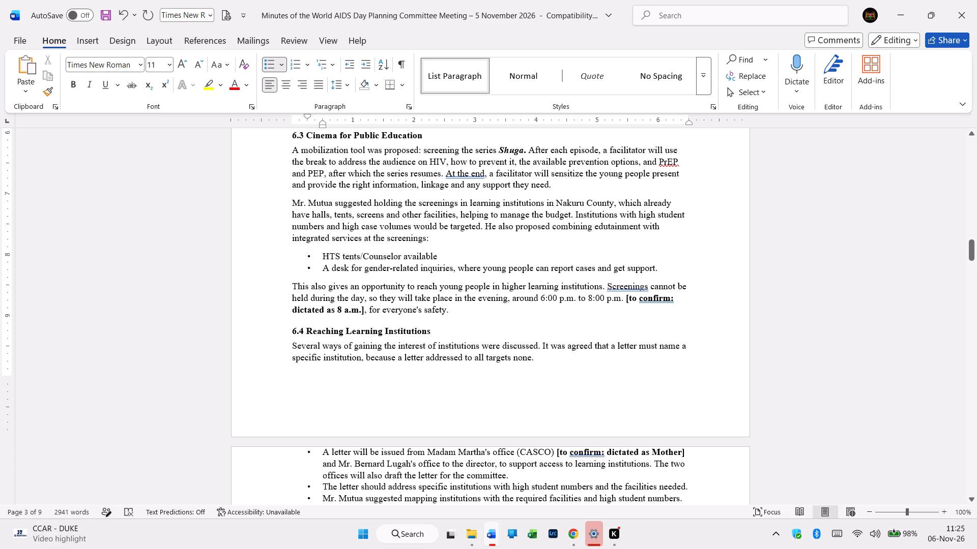
key(ctrl+s)
Review the end of section 6.3 and section 6.4 Reaching Learning Institutions.
click(659, 267)
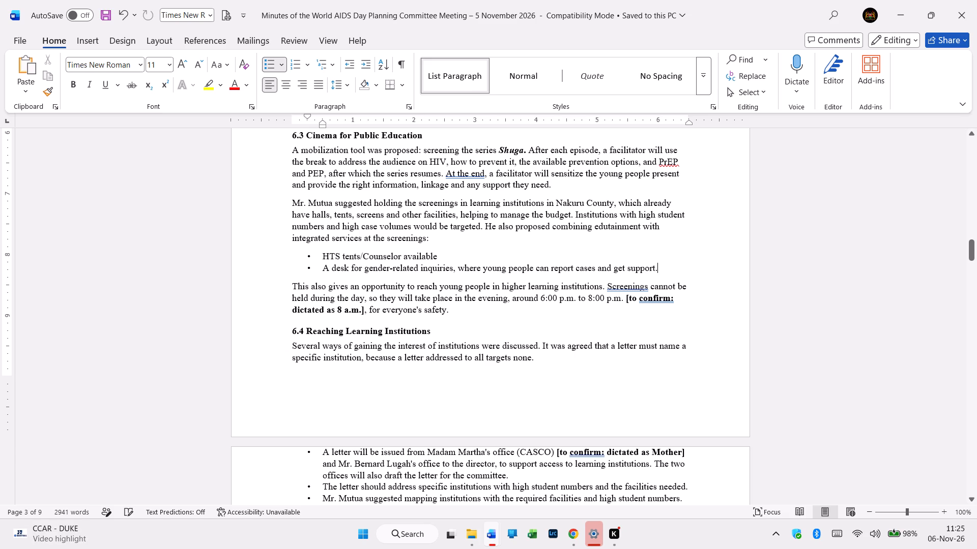
click(970, 244)
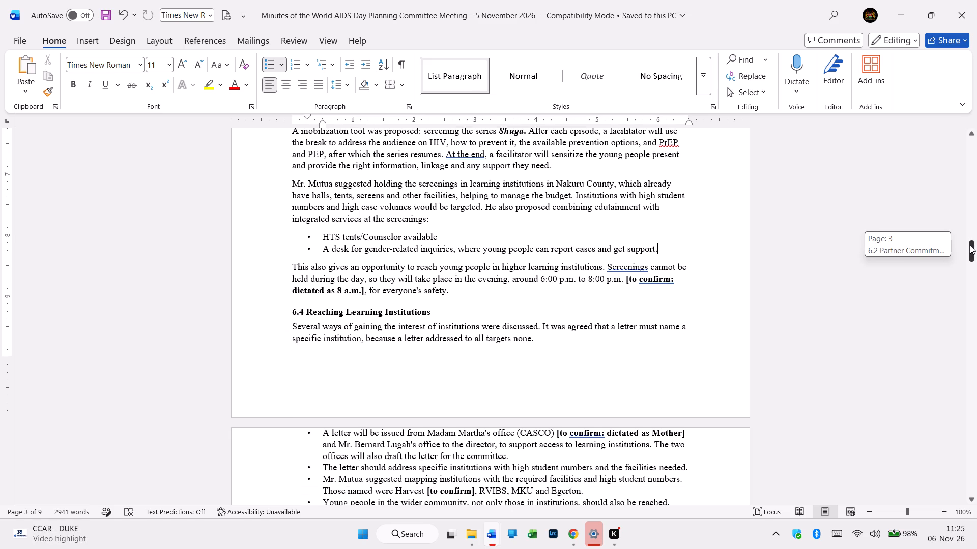
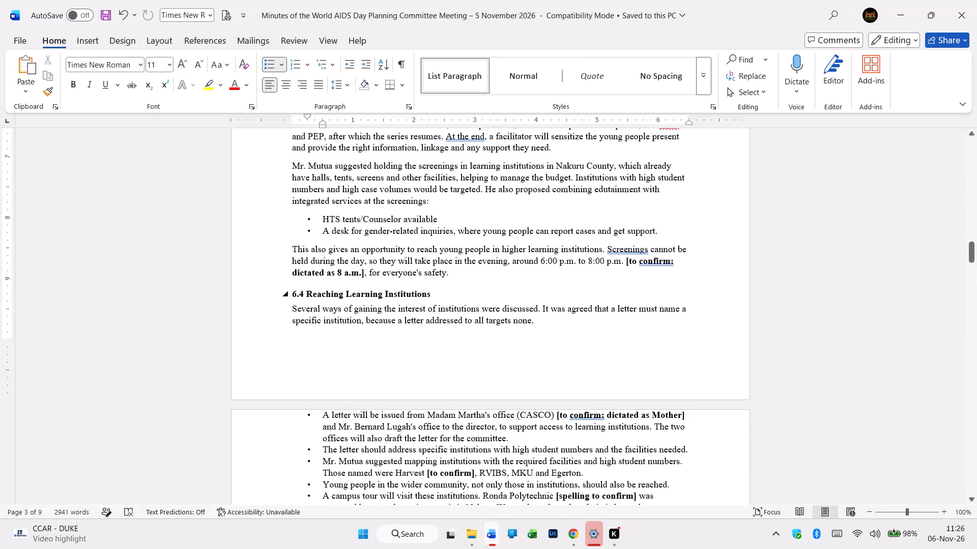
Replace the "[to confirm: dictated as 8 a.m.]" note in section 6.3 with a comma before "for everyone's safety", and save the minutes.
key(ctrl+s)
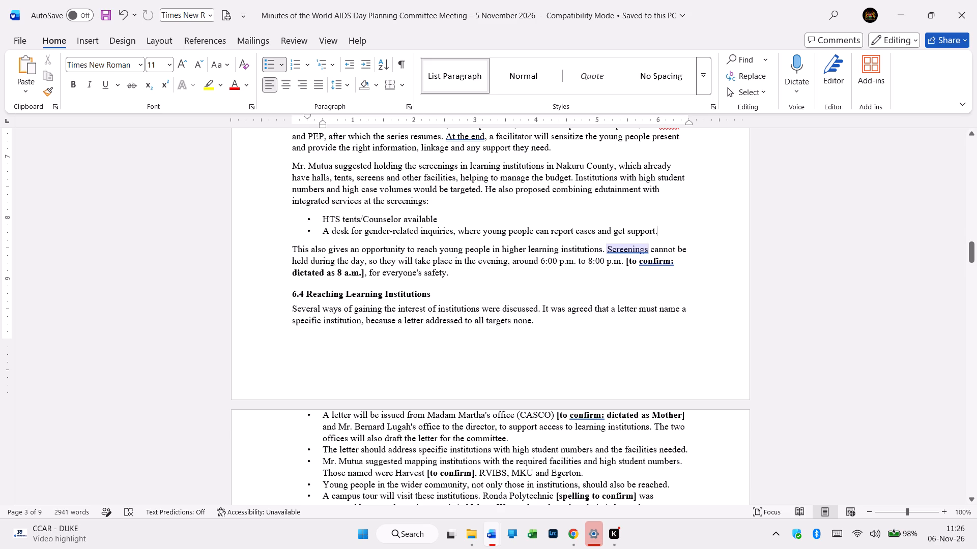
drag(623, 258, 355, 278)
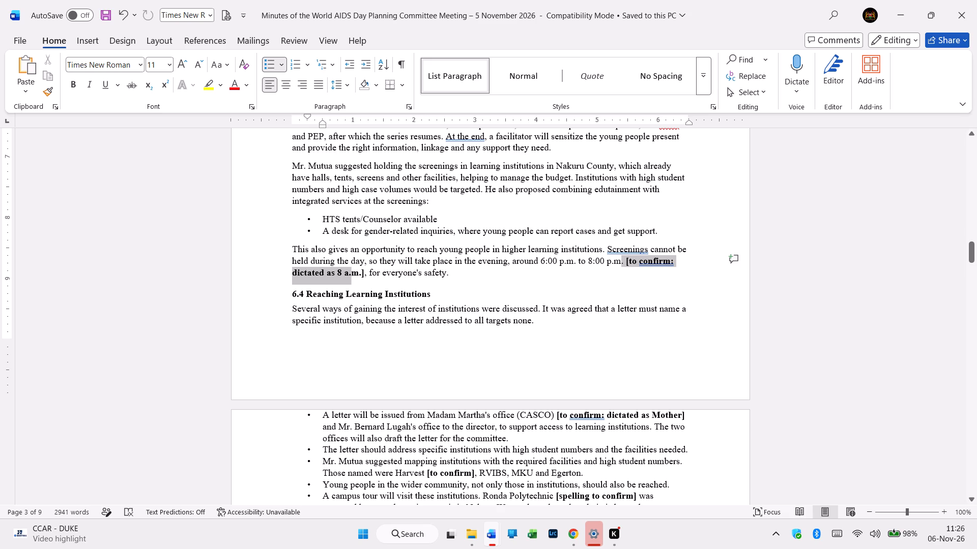
drag(355, 278, 366, 274)
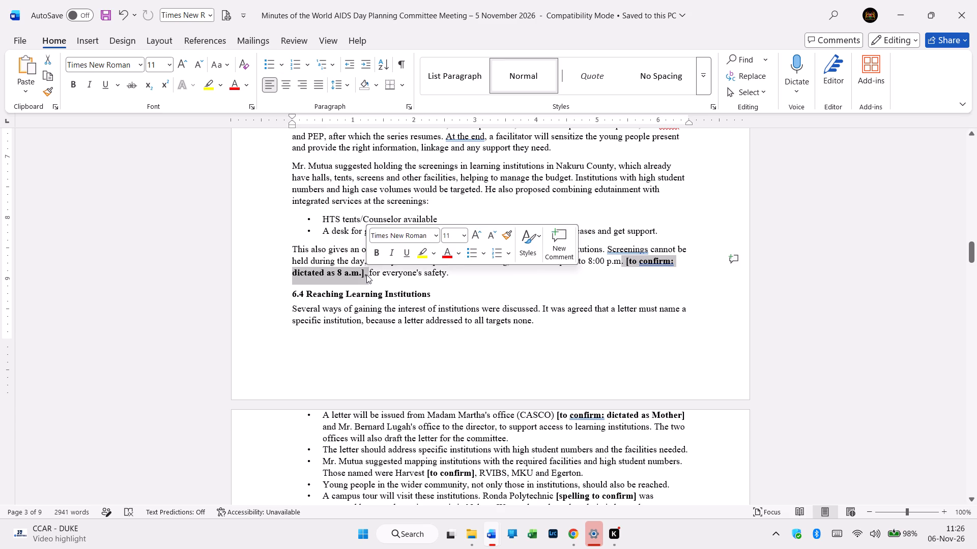
key(BackSpace)
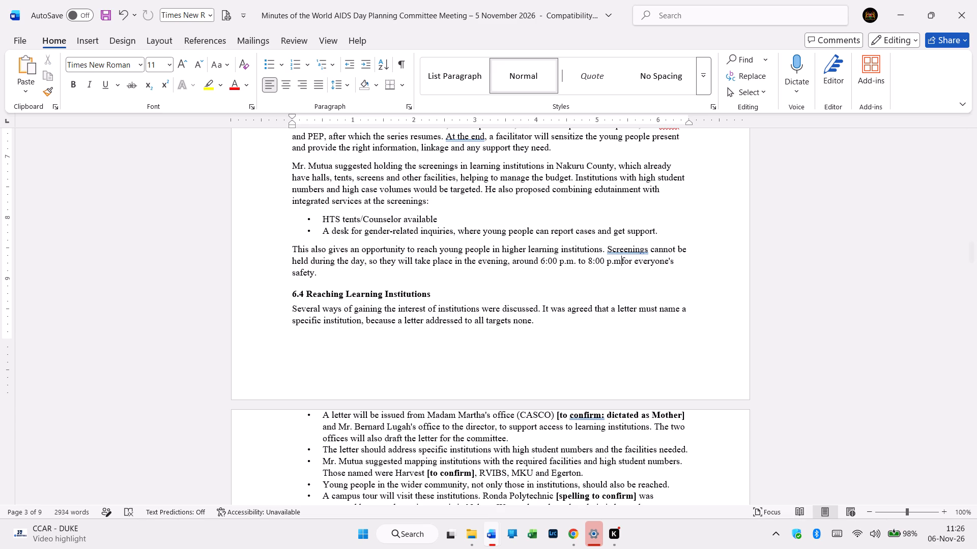
key(comma)
key(space)
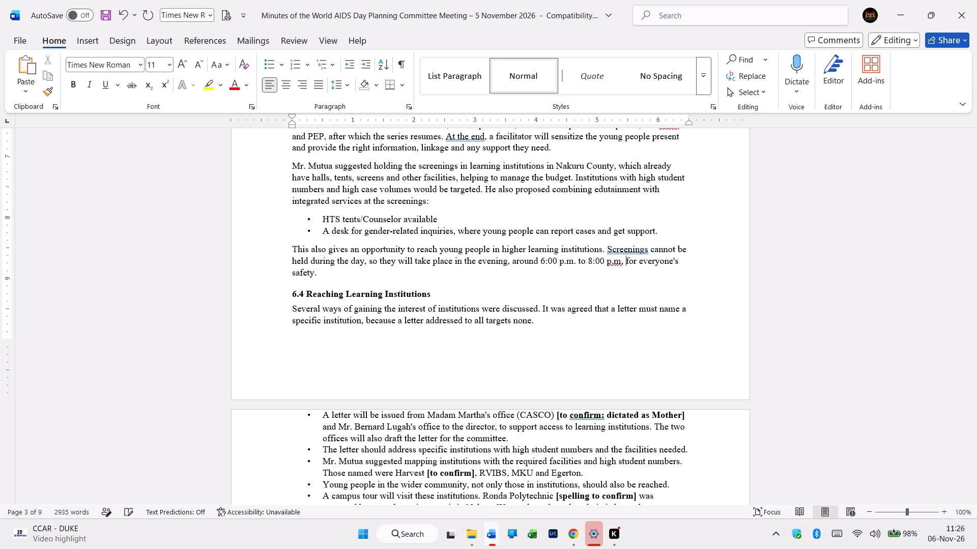
key(ctrl+s)
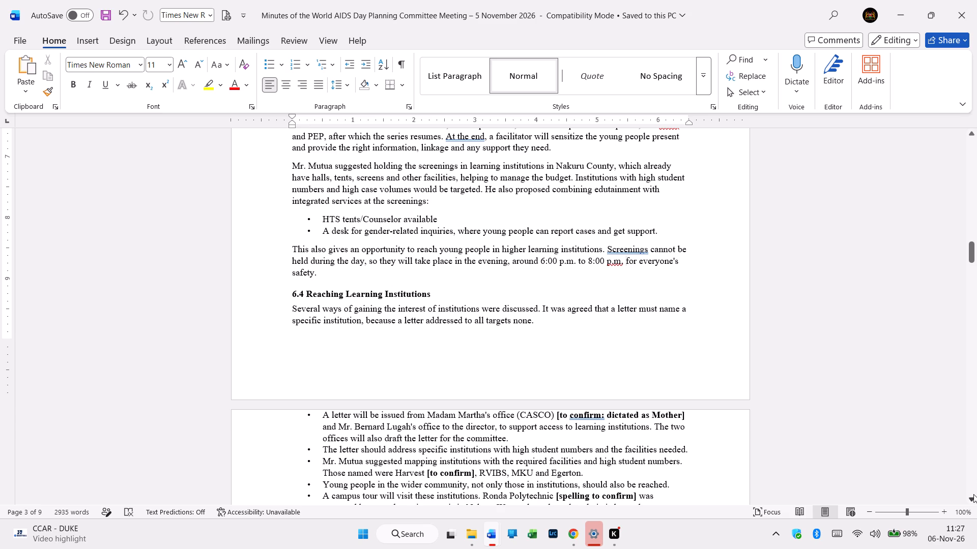
Insert five blank paragraphs after the last paragraph of section 6.3 so heading 6.4 moves to the next page, and save.
triple_click(973, 494)
double_click(973, 494)
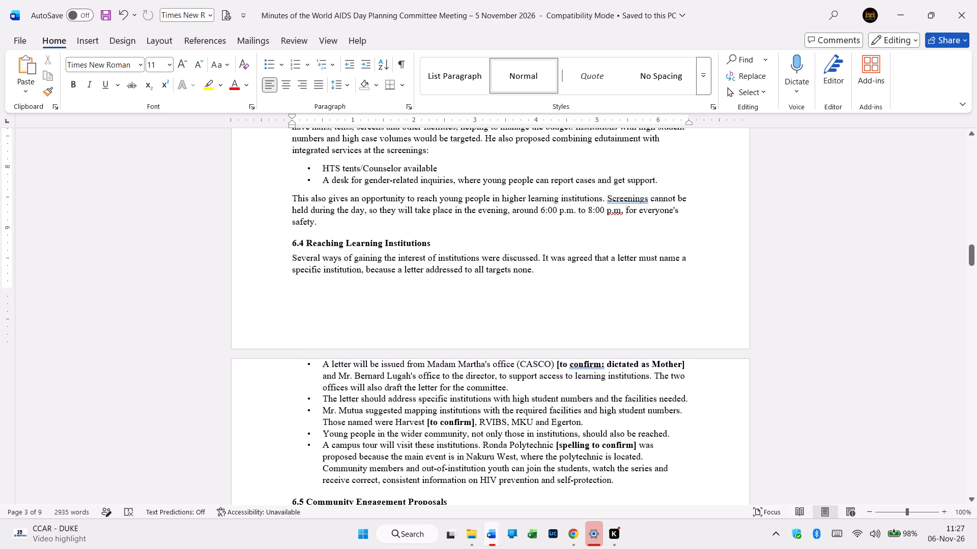
click(334, 222)
key(Return)
key(Return)
key(Return)
key(Return)
key(Return)
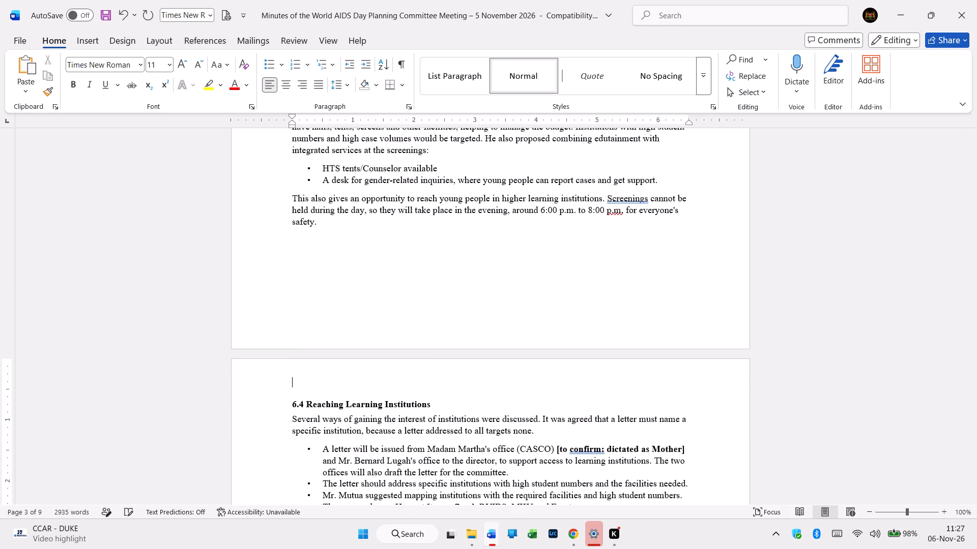
key(ctrl+s)
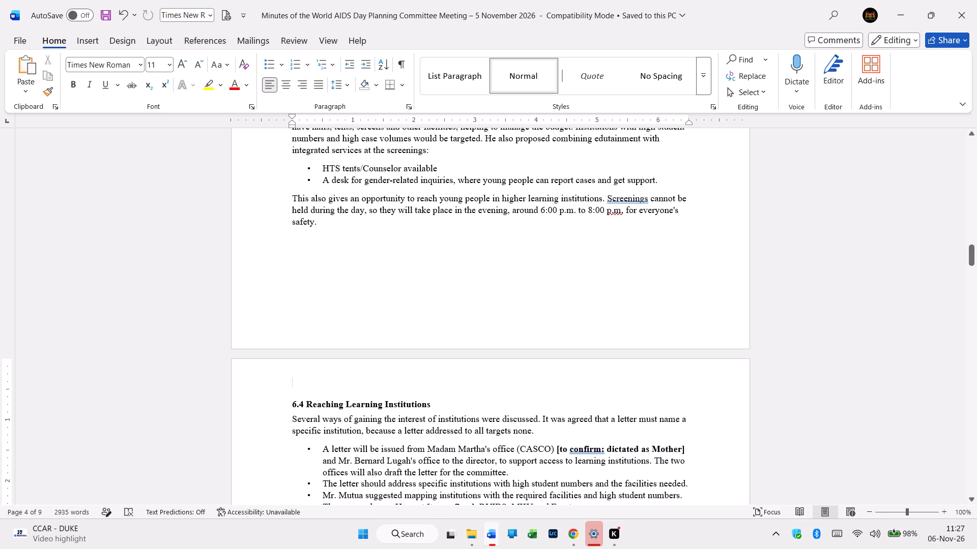
Review the text and bullets of section 6.4 Reaching Learning Institutions.
triple_click(969, 496)
triple_click(969, 496)
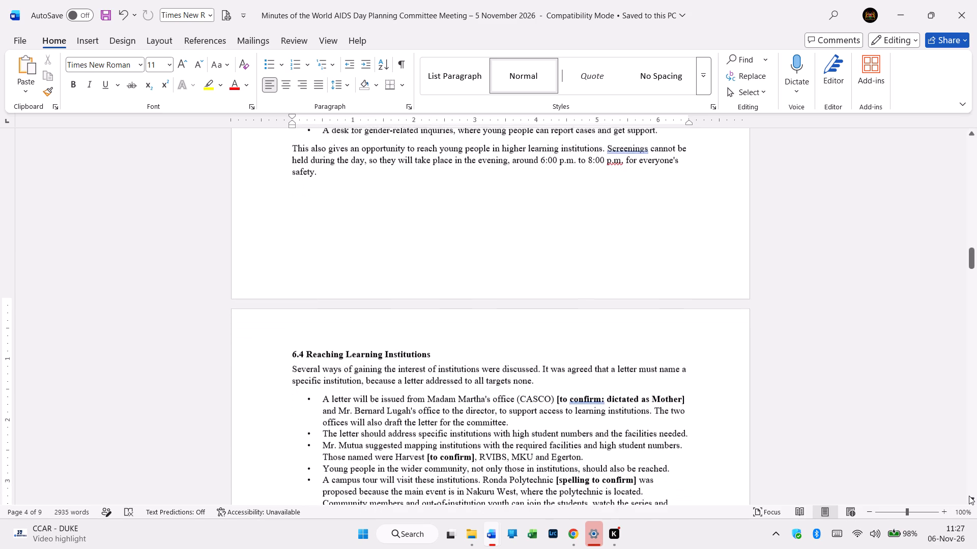
double_click(969, 496)
triple_click(969, 496)
triple_click(969, 496)
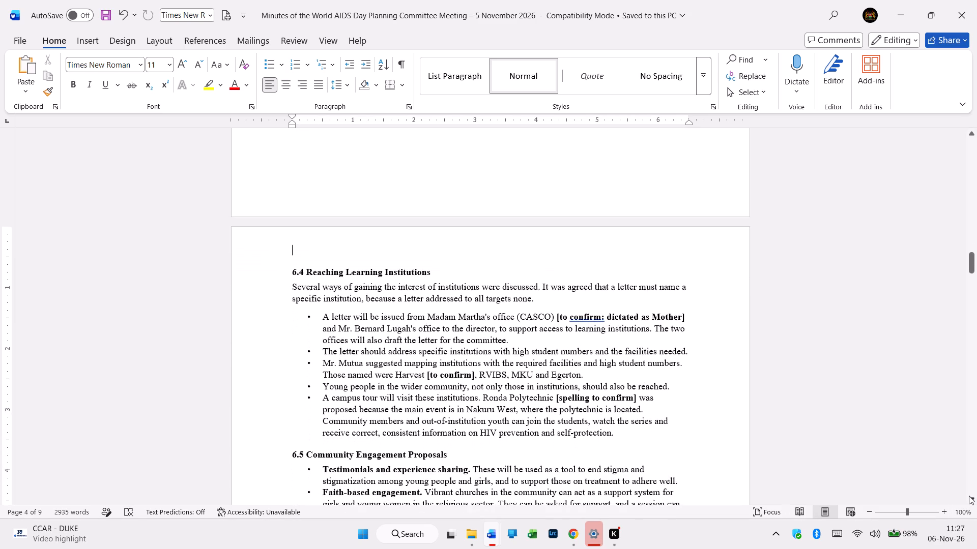
click(969, 496)
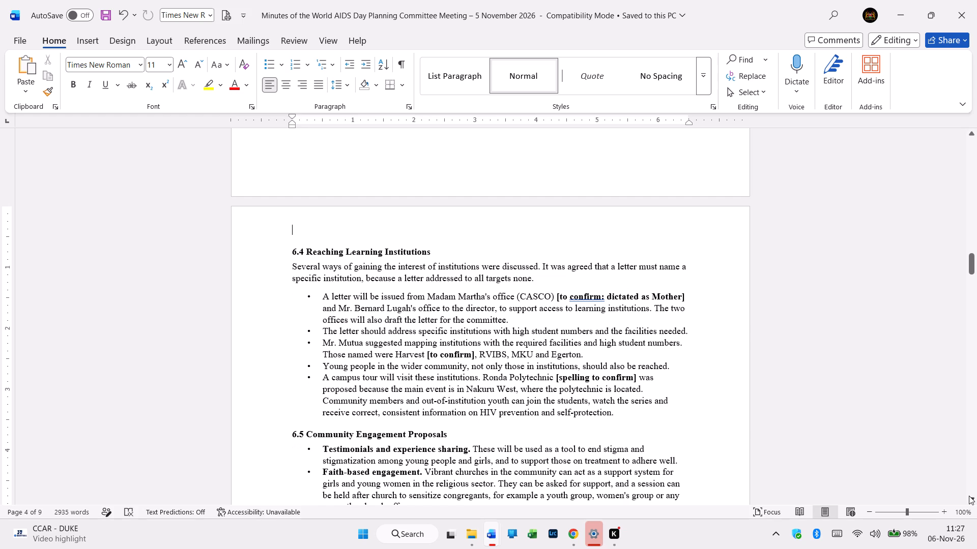
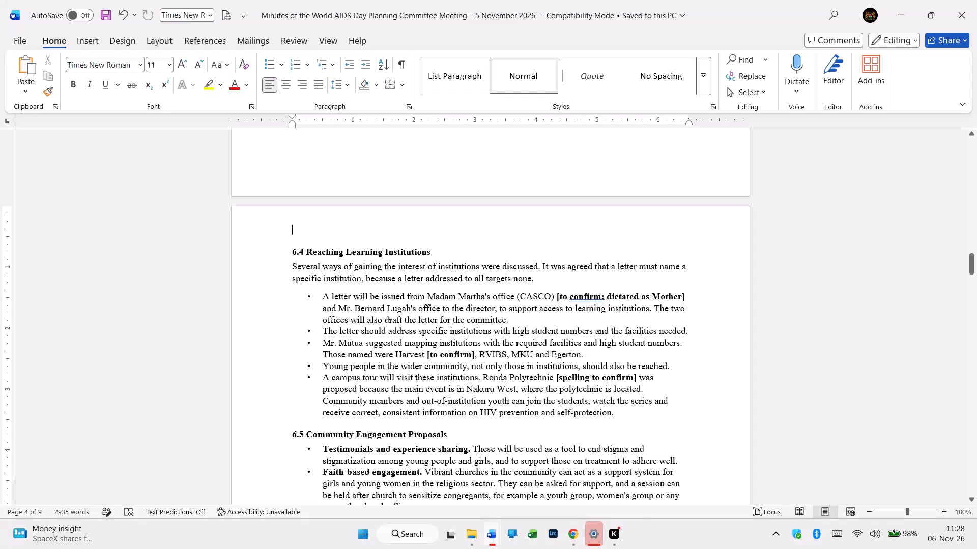
Delete the "[to confirm: dictated as Mother]" note after "(CASCO)" in the first bullet of section 6.4.
click(703, 297)
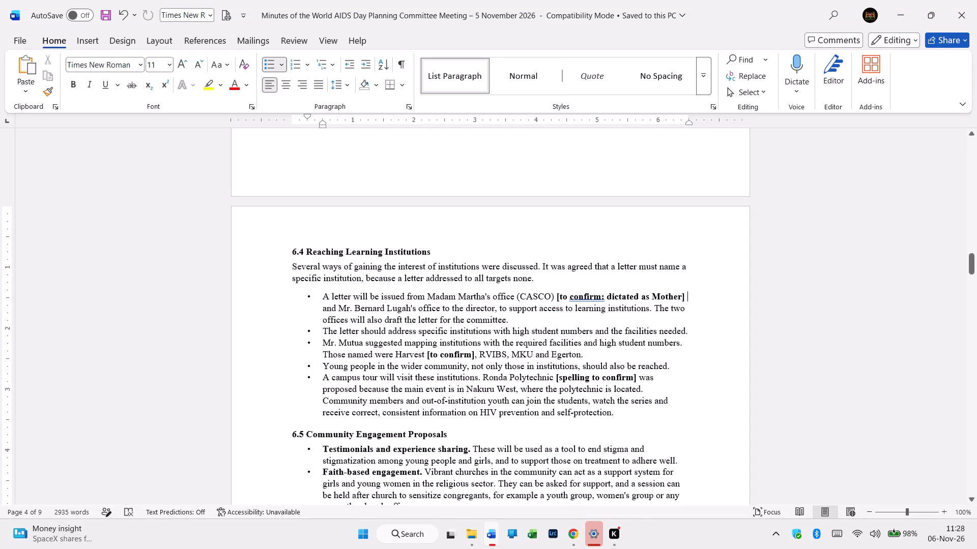
key(BackSpace)
key(BackSpace)
key(BackSpace)
key(BackSpace)
key(BackSpace)
key(BackSpace)
key(BackSpace)
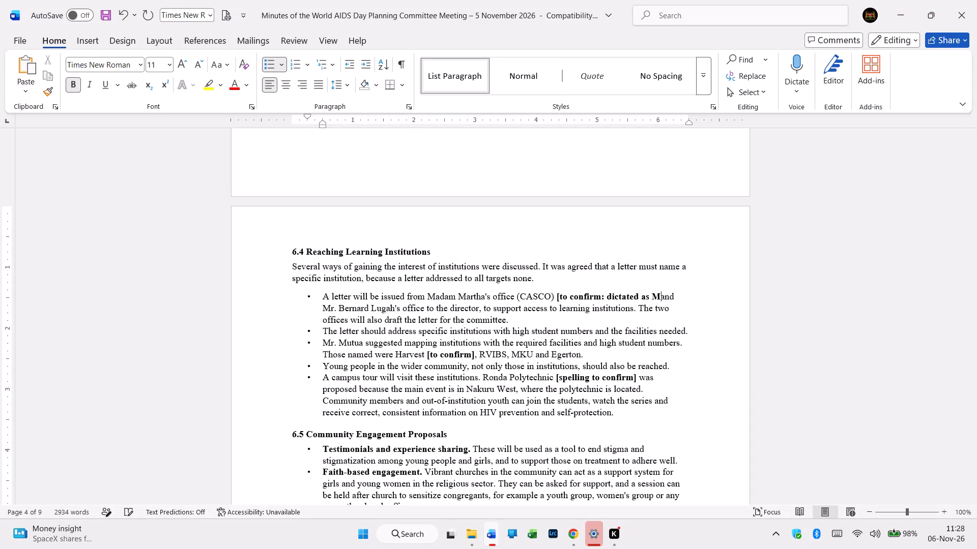
key(BackSpace)
key(BackSpace)
key(BackSpace)
key(BackSpace)
key(BackSpace)
key(BackSpace)
key(BackSpace)
key(BackSpace)
key(BackSpace)
key(BackSpace)
key(BackSpace)
key(BackSpace)
key(BackSpace)
key(BackSpace)
key(BackSpace)
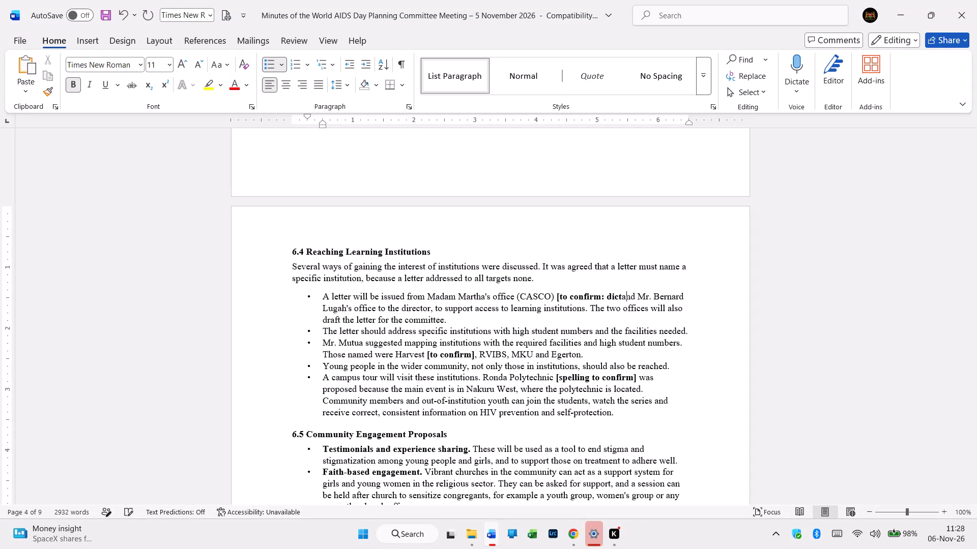
key(BackSpace)
key(BackSpace)
key(BackSpace)
key(BackSpace)
key(BackSpace)
key(BackSpace)
key(BackSpace)
key(BackSpace)
key(BackSpace)
key(BackSpace)
key(BackSpace)
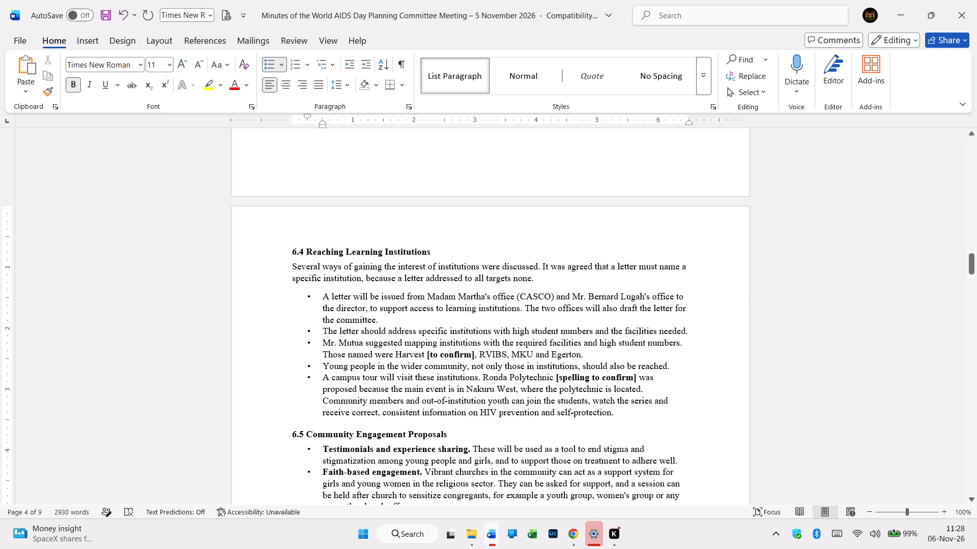
Delete the word "Harvest" after "Those named were" in the third bullet of section 6.4.
click(423, 353)
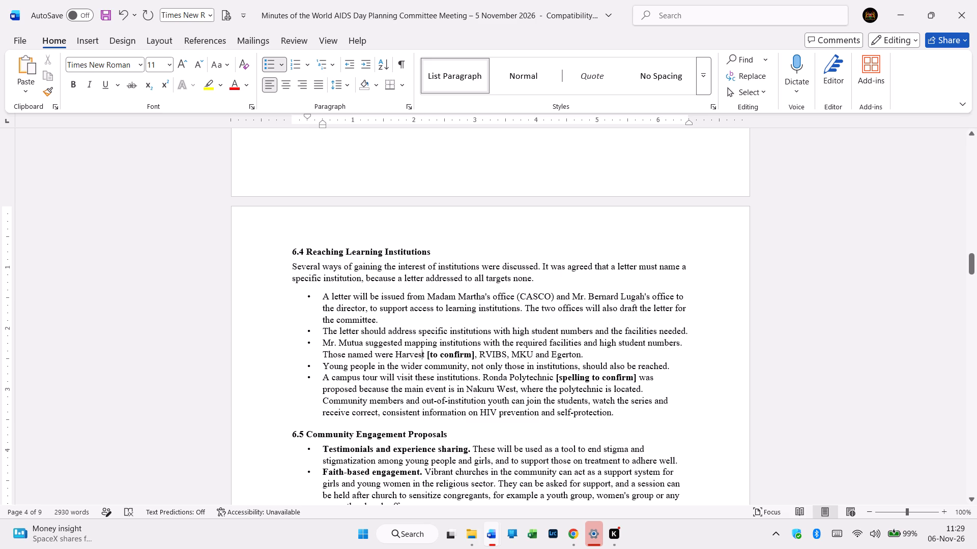
click(426, 356)
key(BackSpace)
key(BackSpace)
key(BackSpace)
key(BackSpace)
key(BackSpace)
key(BackSpace)
key(BackSpace)
key(BackSpace)
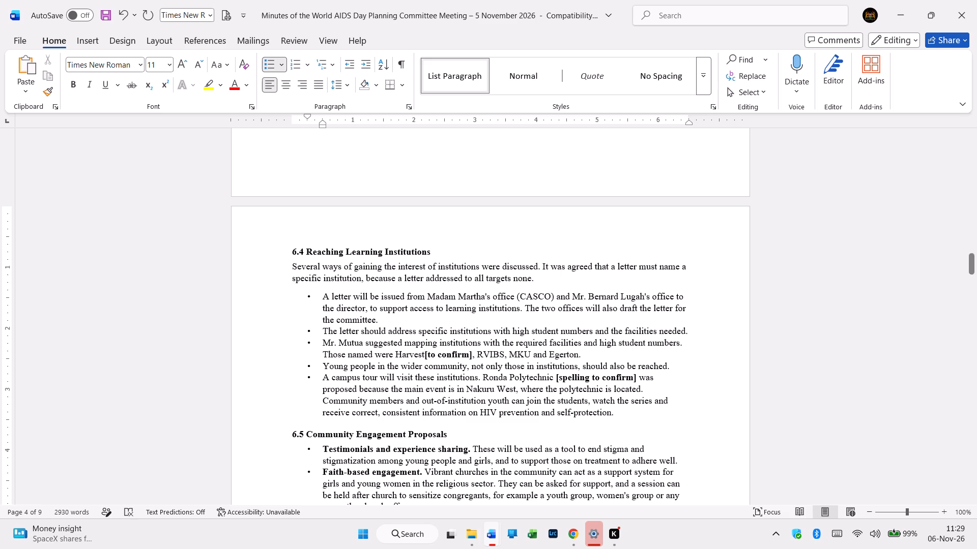
key(BackSpace)
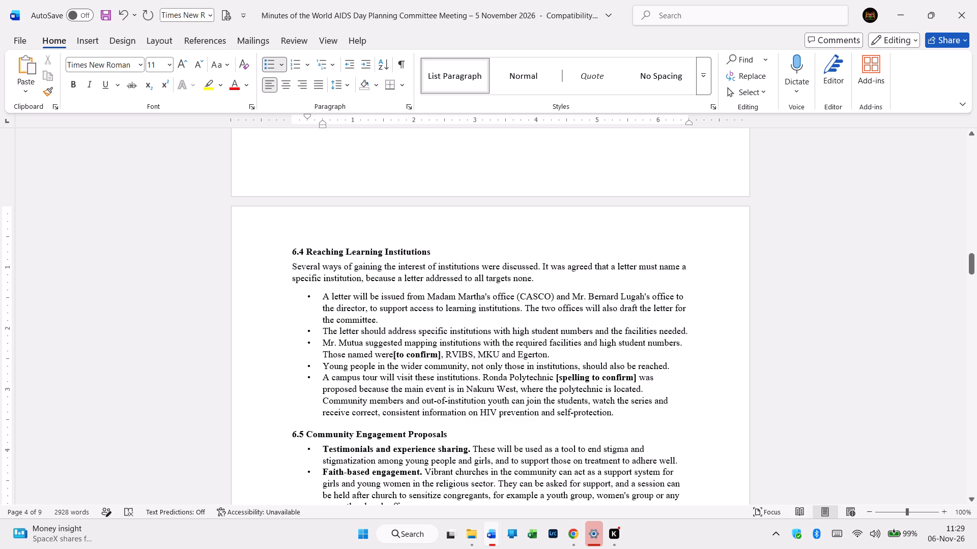
Insert "institution" between "Those named" and "were" in the third bullet of section 6.4.
click(374, 355)
key(i)
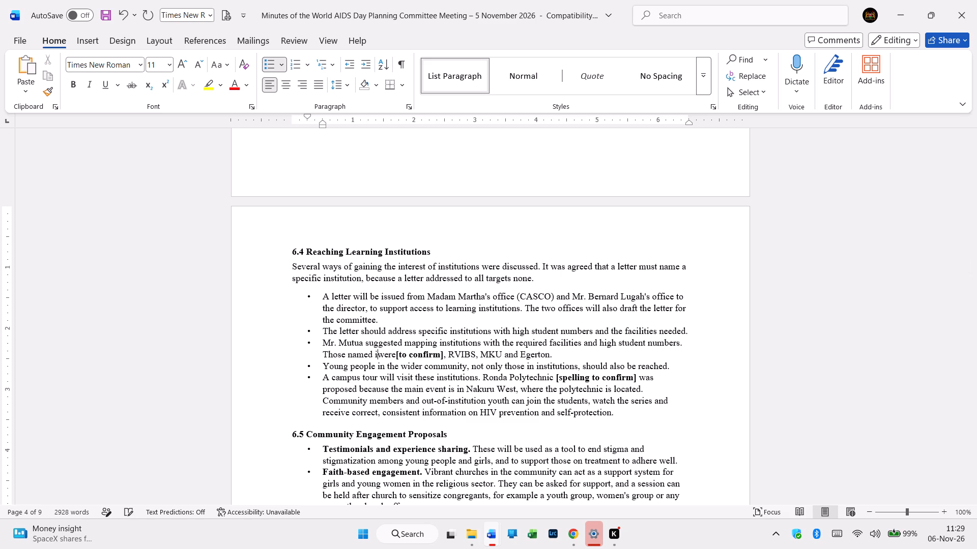
text(nstitution)
key(space)
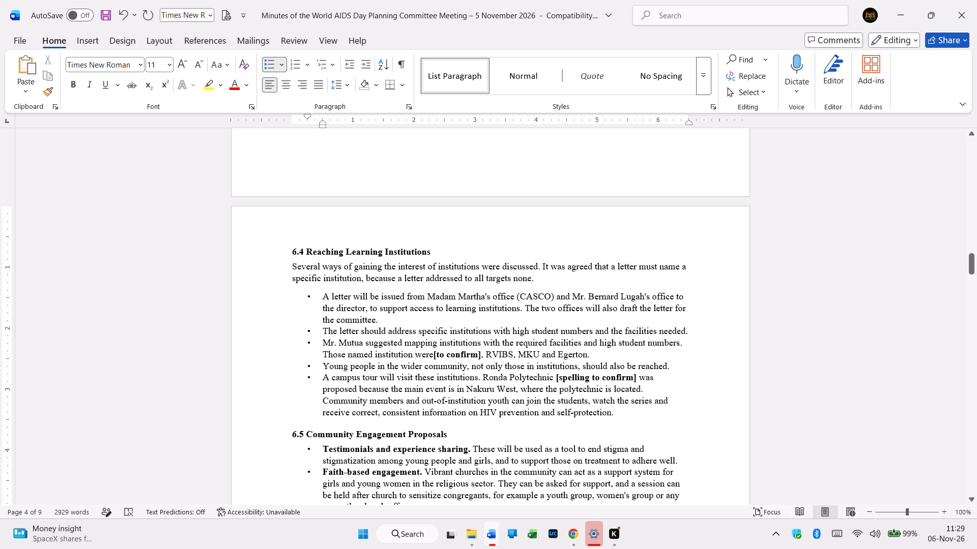
Delete the "[to confirm]" note after "Those named institution were" in the third bullet, keeping the comma before RVIBS.
click(435, 357)
click(480, 354)
key(BackSpace)
key(BackSpace)
key(BackSpace)
key(BackSpace)
key(BackSpace)
key(BackSpace)
key(BackSpace)
key(BackSpace)
key(BackSpace)
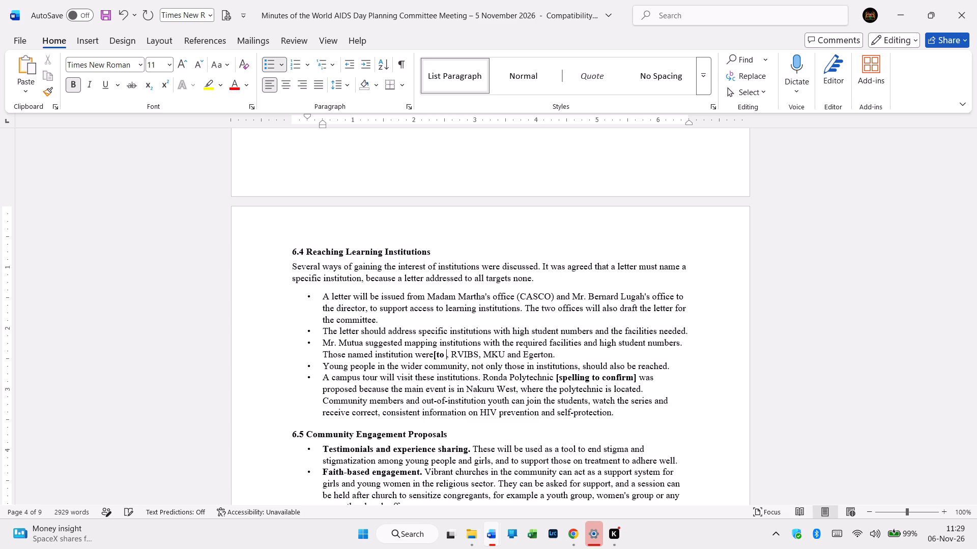
key(BackSpace)
key(BackSpace)
key(BackSpace)
key(space)
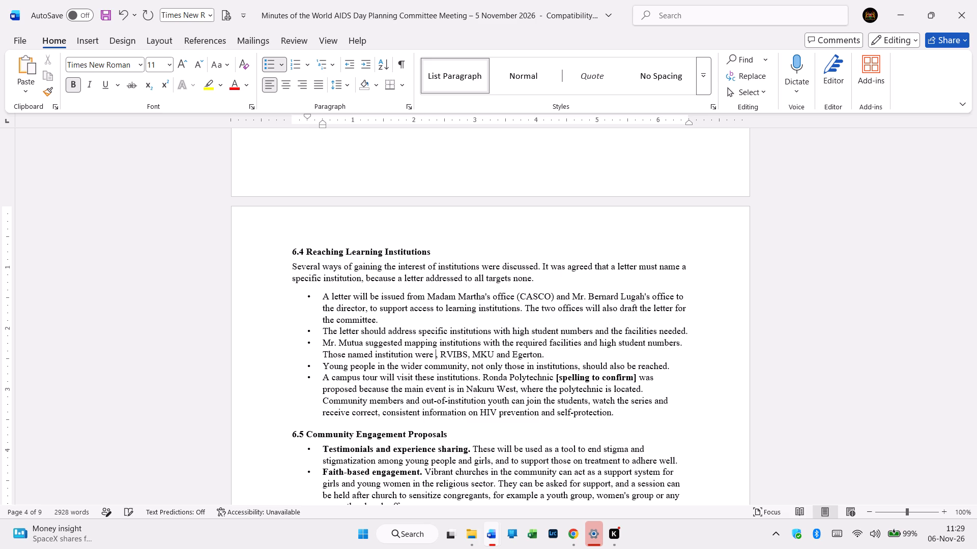
key(BackSpace)
key(BackSpace)
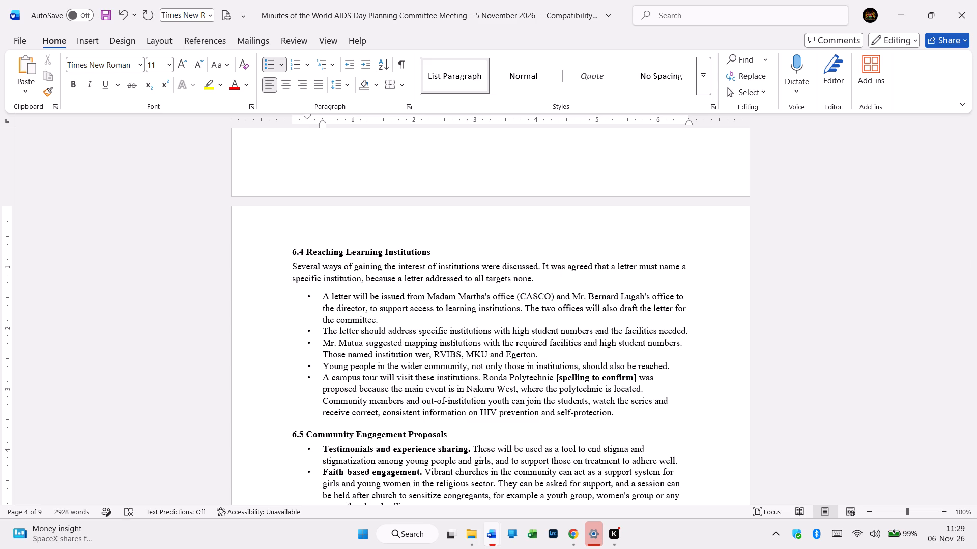
key(ctrl+z)
Add "RVIST" before RVIBS in the list of institutions in the third bullet of section 6.4.
key(Right)
key(space)
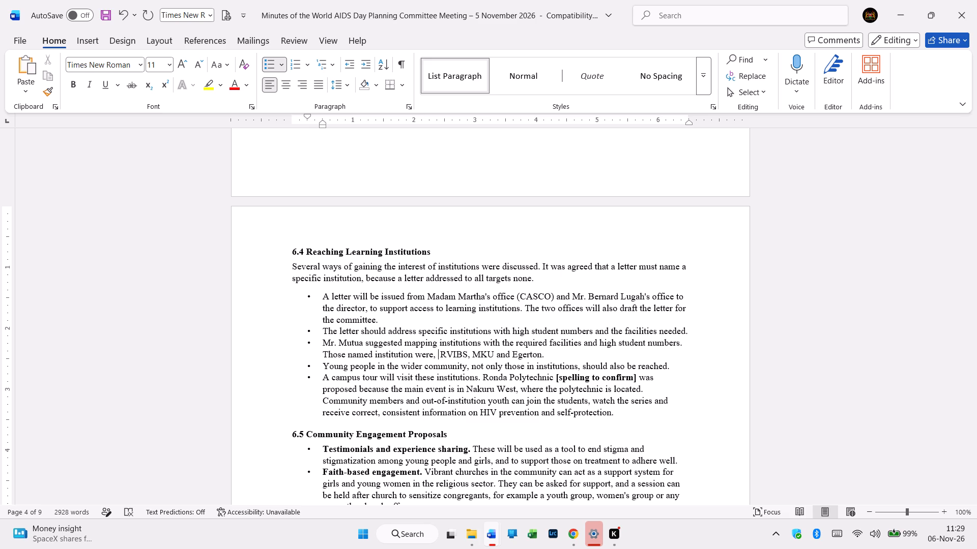
text(RVIBS)
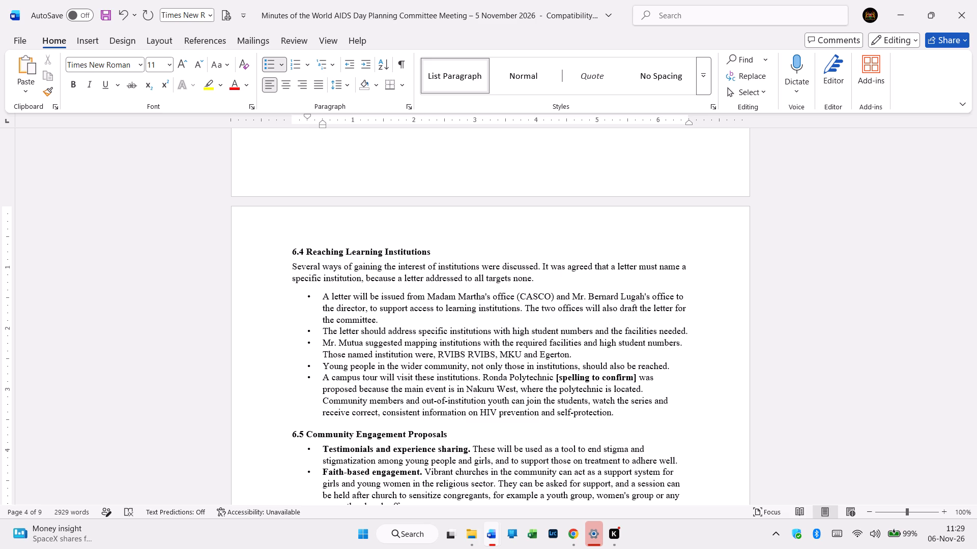
key(BackSpace)
key(BackSpace)
text(ST)
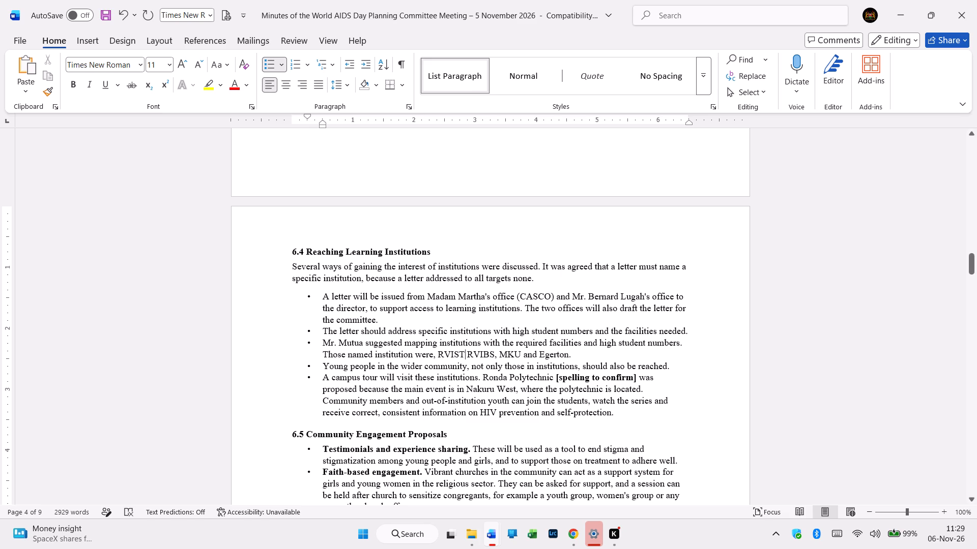
Replace "and" between MKU and Egerton with a comma in the list of institutions.
click(536, 356)
key(BackSpace)
key(BackSpace)
key(BackSpace)
key(BackSpace)
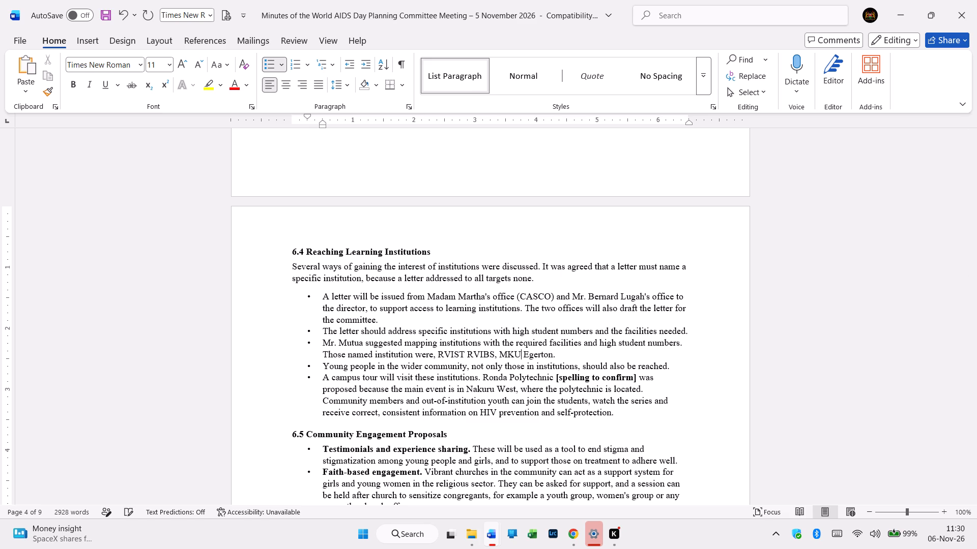
key(comma)
Add "Vera Beauty College" after Egerton, separated by a comma and ended with a full stop, and save the minutes.
click(564, 359)
key(BackSpace)
text(,)
key(space)
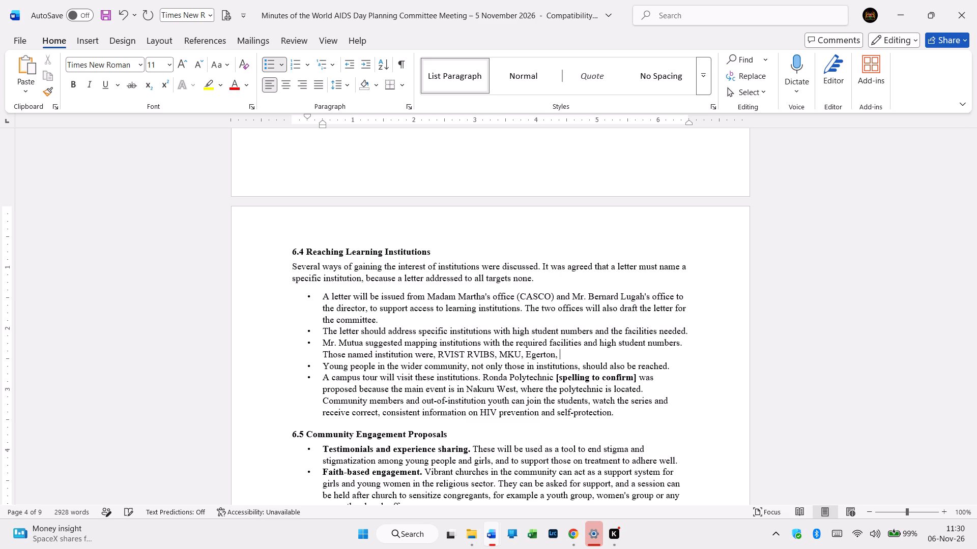
key(v)
key(b)
text(eauty)
key(space)
key(ctrl+s)
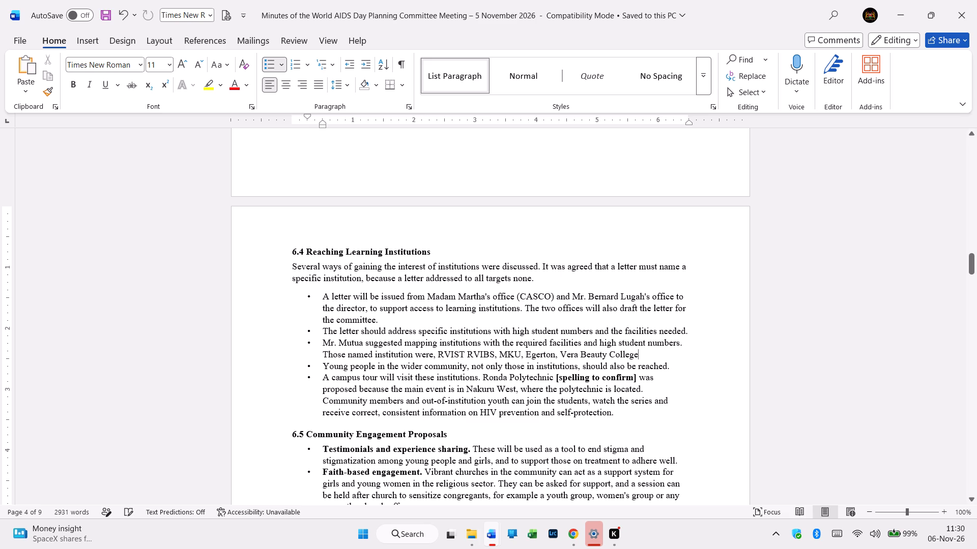
key(period)
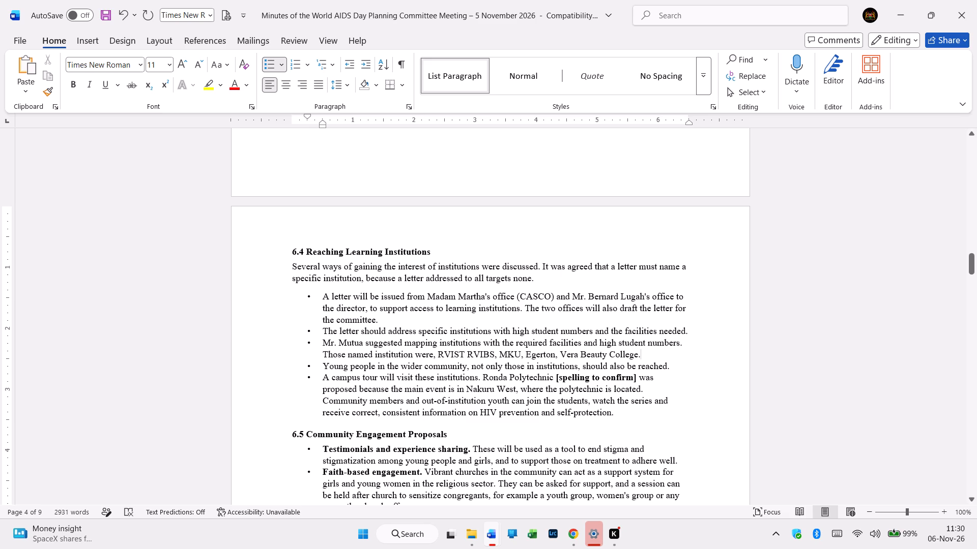
Make the institution names from RVIST to Vera Beauty College bold in the third bullet of section 6.4.
drag(438, 351, 612, 357)
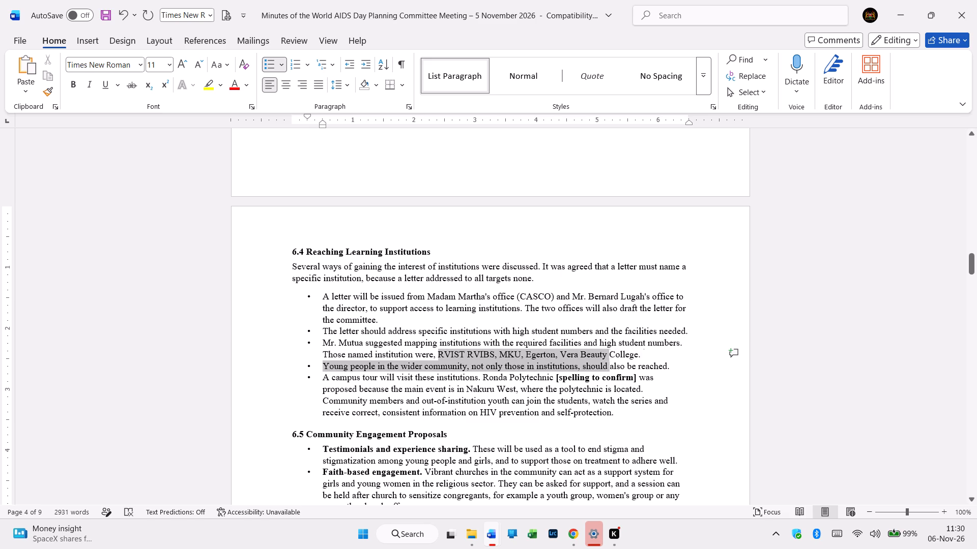
drag(612, 357, 641, 349)
key(ctrl+b)
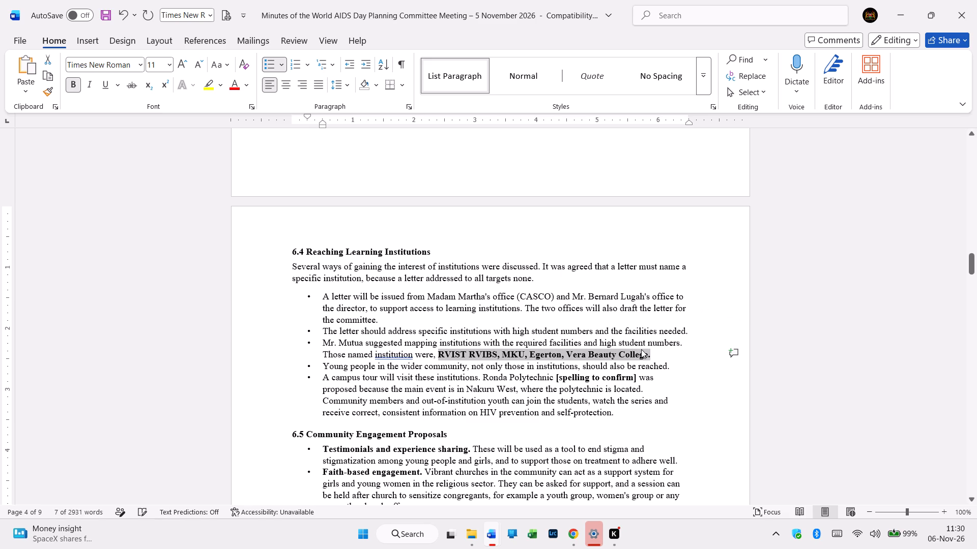
click(542, 357)
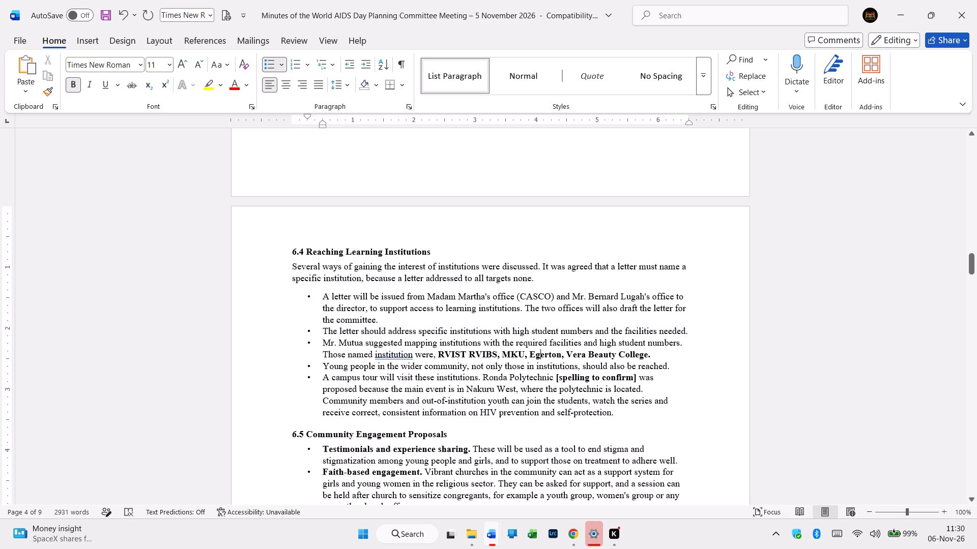
Insert a comma between RVIST and RVIBS in the bold list of institutions.
click(467, 355)
key(space)
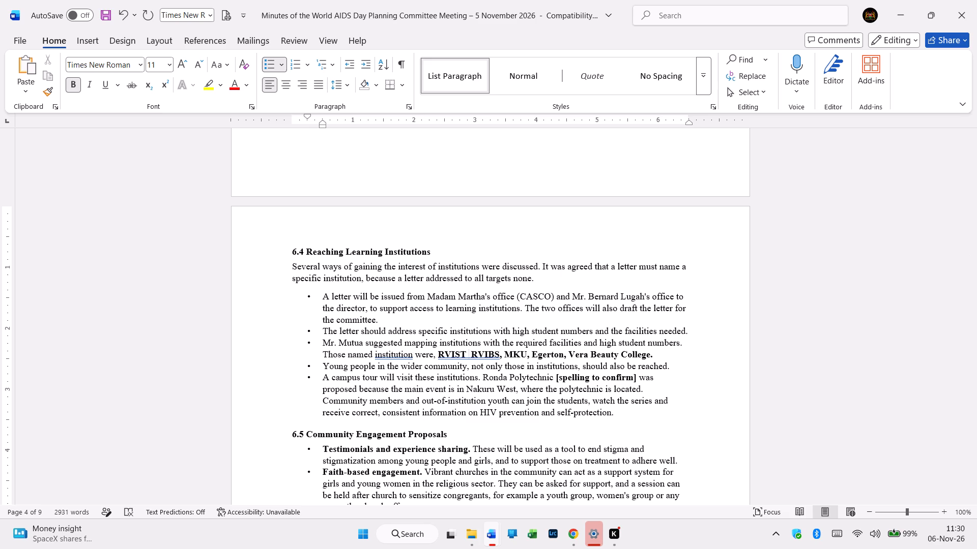
key(BackSpace)
key(comma)
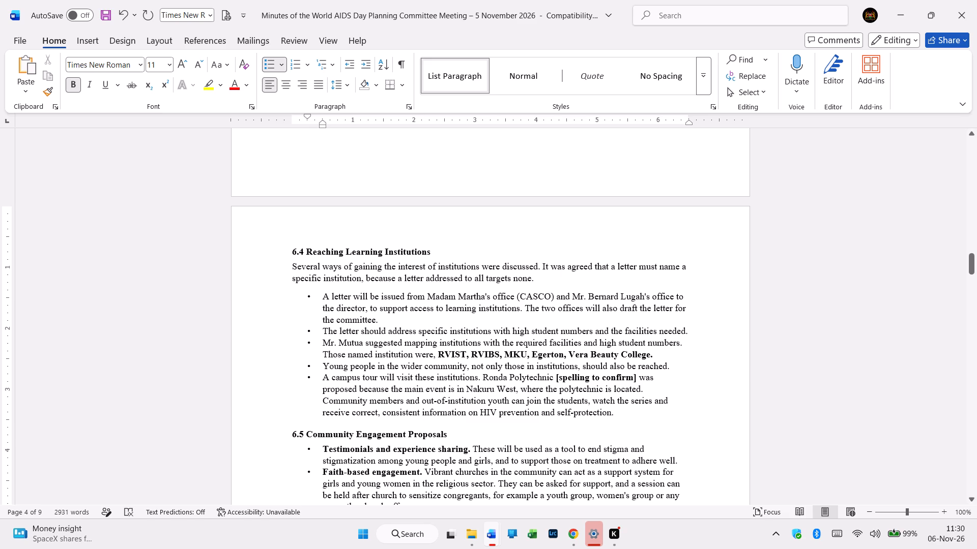
click(648, 356)
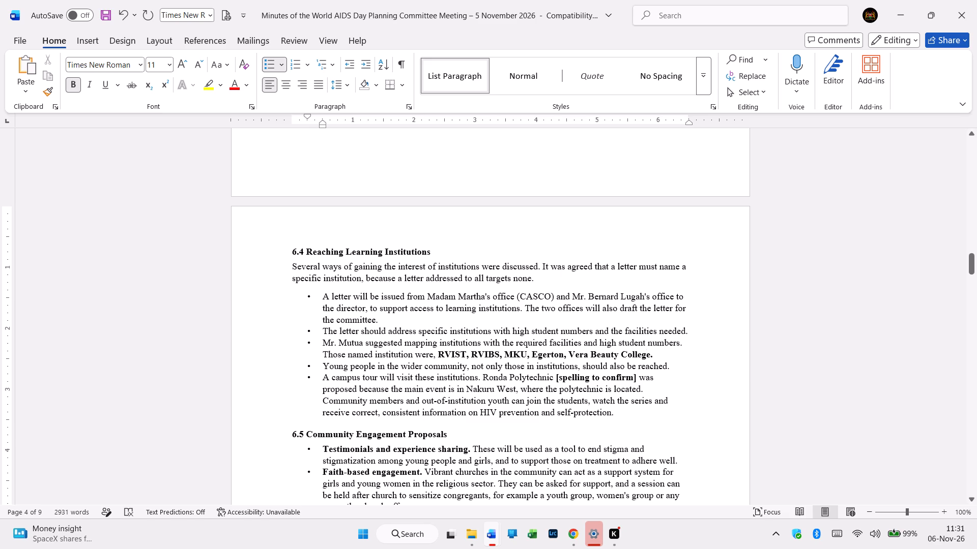
Add "KMTC" after Vera Beauty College, before the full stop, in the bold list of institutions, and save the minutes.
click(649, 356)
key(space)
text(KMTC)
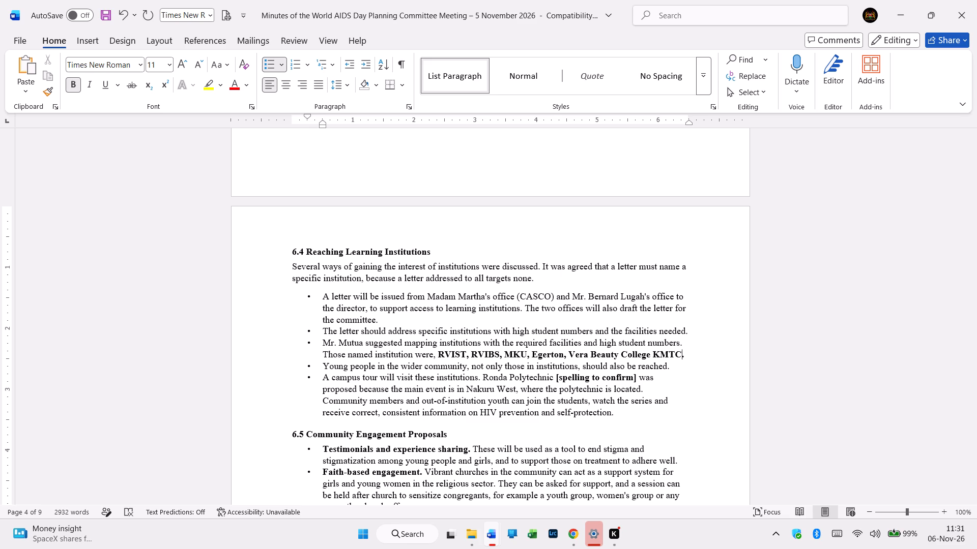
key(ctrl+s)
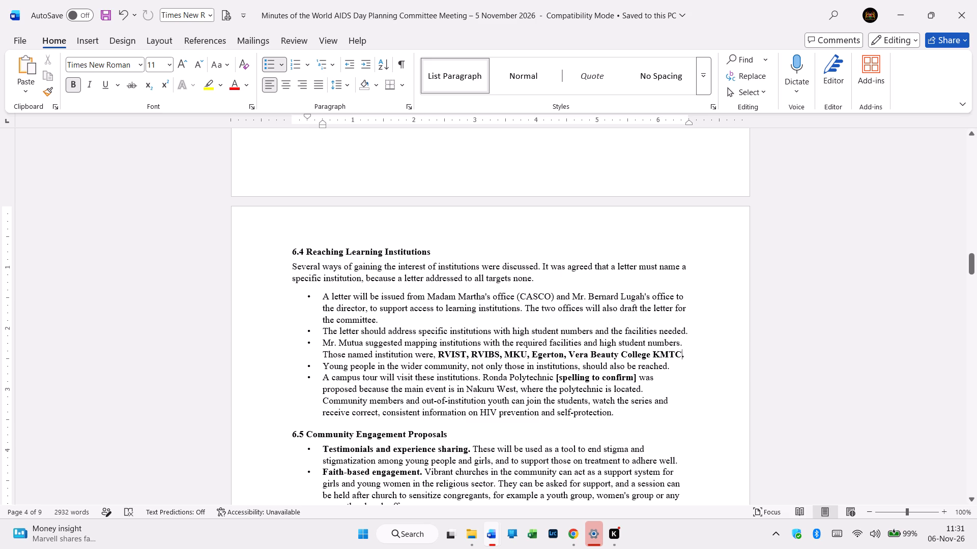
Delete the bold "[spelling to confirm]" note after Ronda Polytechnic in the campus tour bullet of section 6.4, and save the minutes.
click(638, 378)
key(BackSpace)
key(BackSpace)
key(BackSpace)
key(BackSpace)
key(BackSpace)
key(BackSpace)
key(BackSpace)
key(BackSpace)
key(BackSpace)
key(BackSpace)
key(BackSpace)
key(BackSpace)
key(BackSpace)
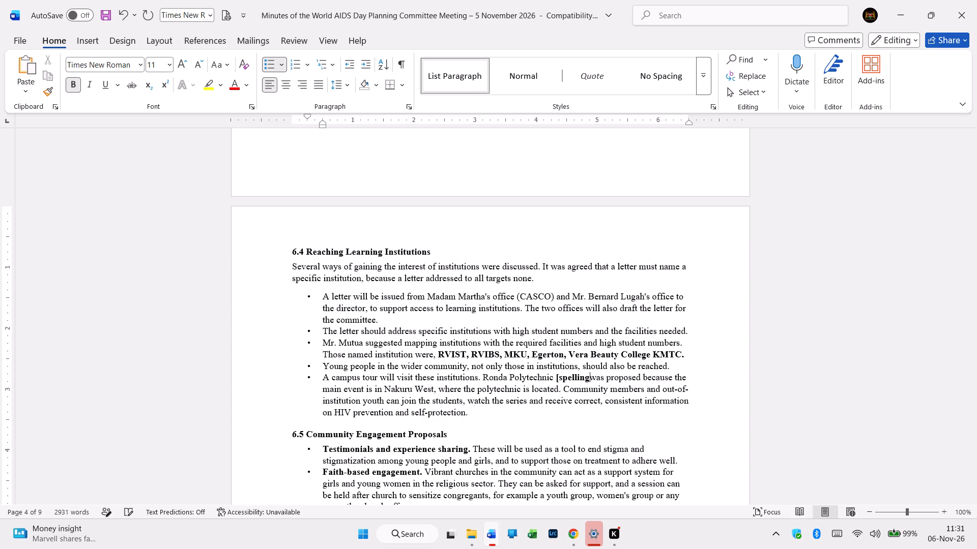
key(BackSpace)
key(BackSpace)
key(BackSpace)
key(BackSpace)
key(BackSpace)
key(BackSpace)
key(BackSpace)
key(BackSpace)
key(BackSpace)
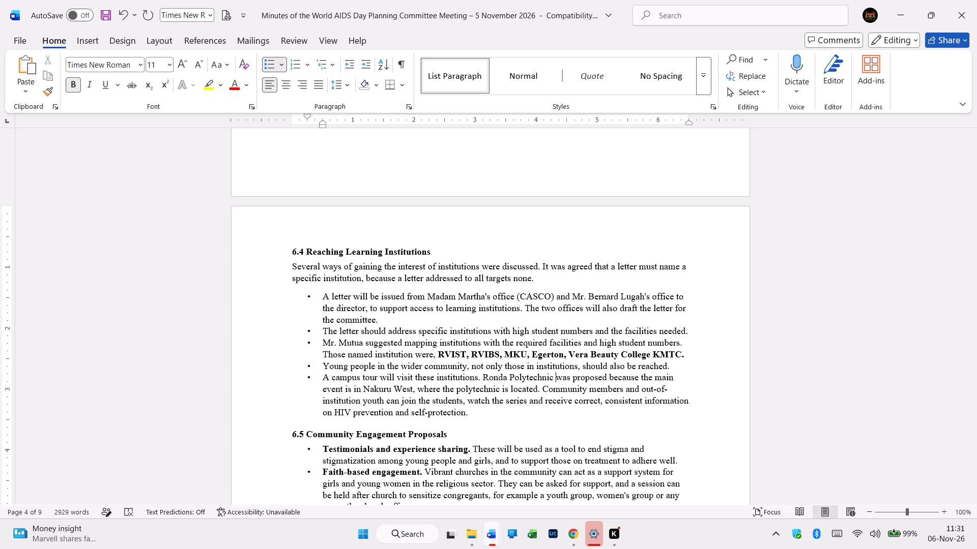
key(ctrl+s)
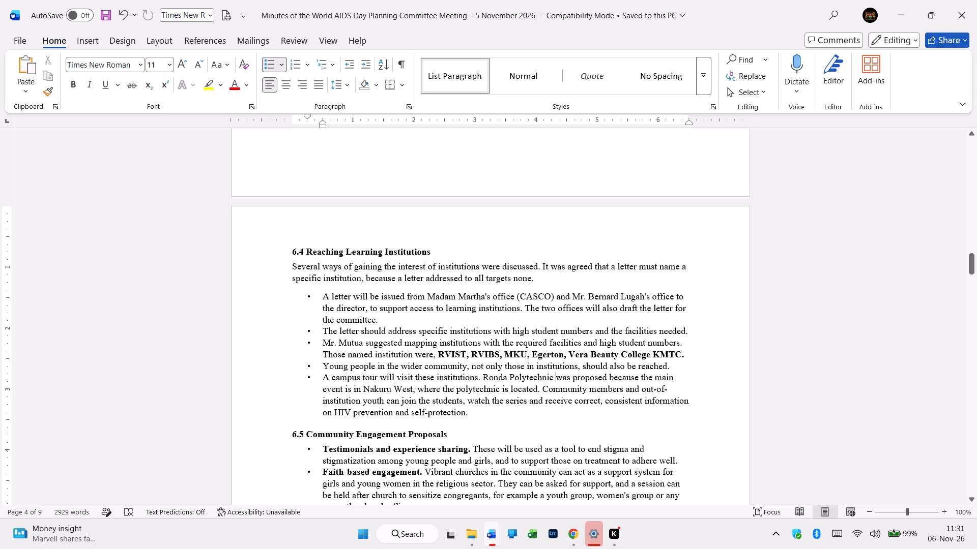
Correct the spelling of Ronda Polytechnic to "Rhonda Polytechnic" in the campus tour bullet, saving the minutes along the way.
click(488, 378)
key(h)
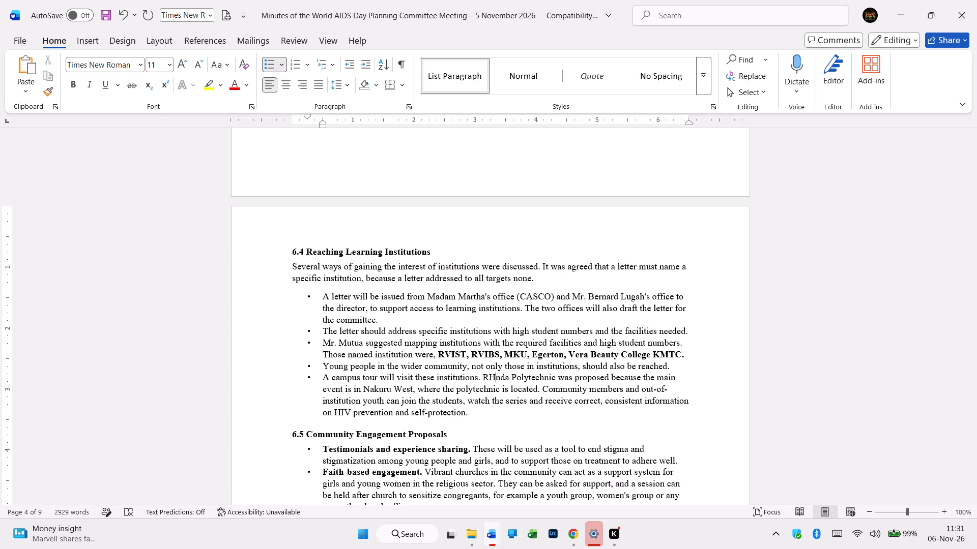
key(h)
key(BackSpace)
key(BackSpace)
key(BackSpace)
key(h)
key(ctrl+s)
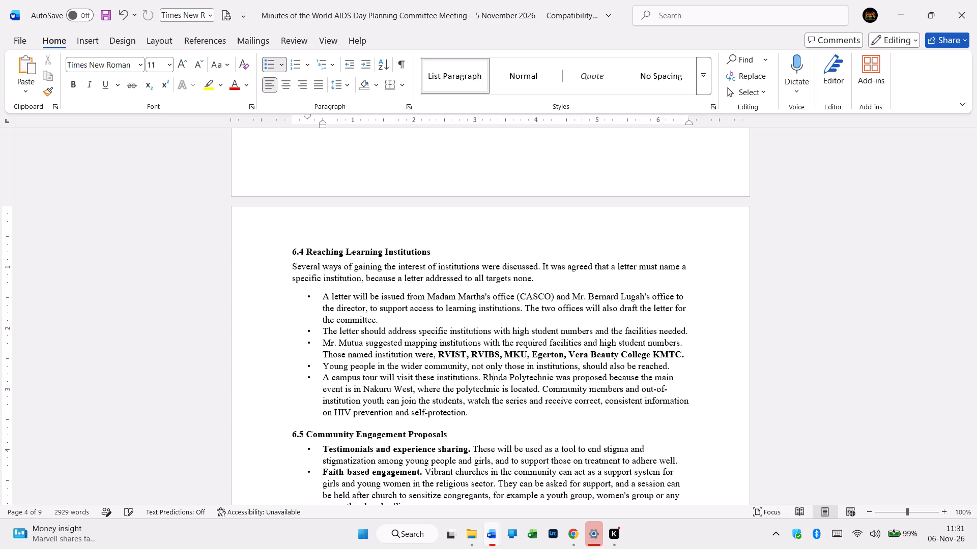
key(o)
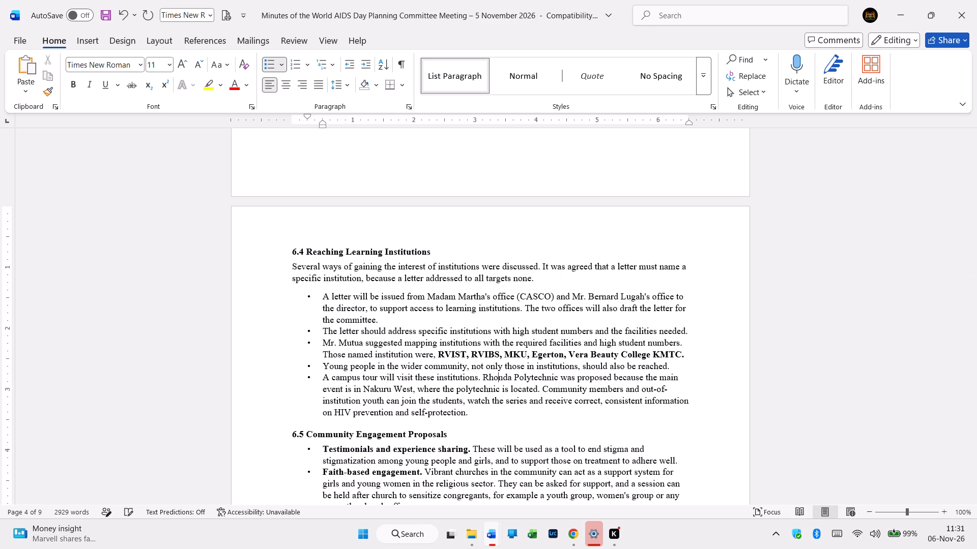
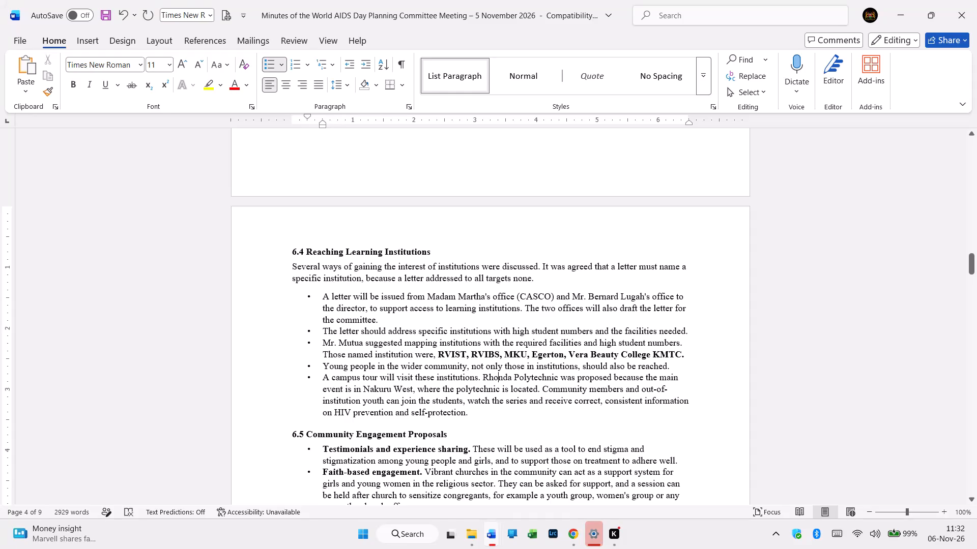
Insert "It was suggested that" before "Young people in the wider community" in the section 6.4 bullet, and save the minutes.
click(322, 373)
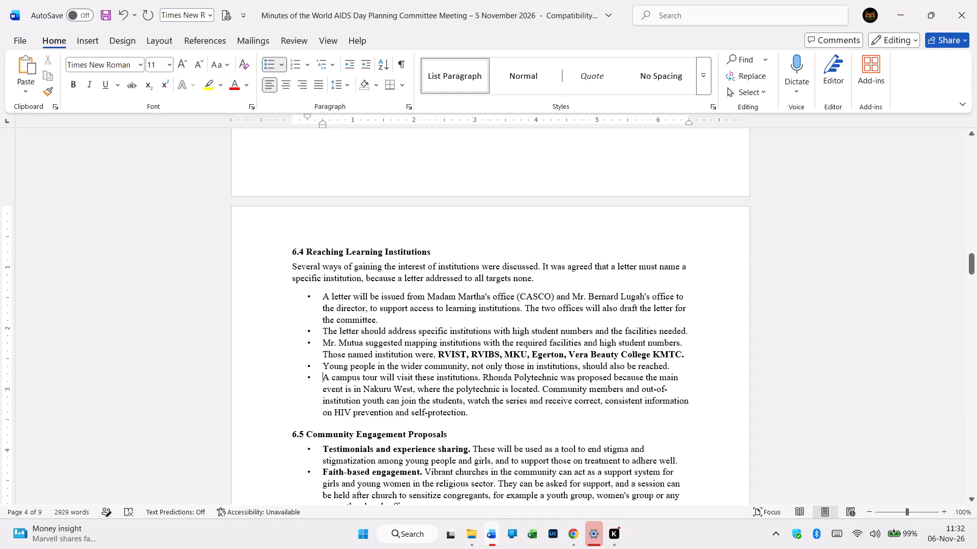
click(321, 367)
text(it was)
key(space)
text(suggested that)
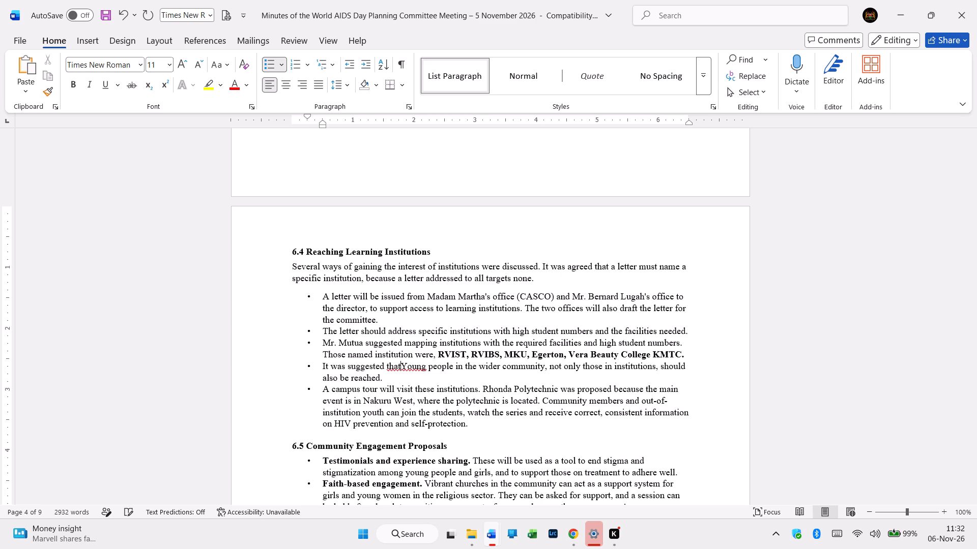
key(space)
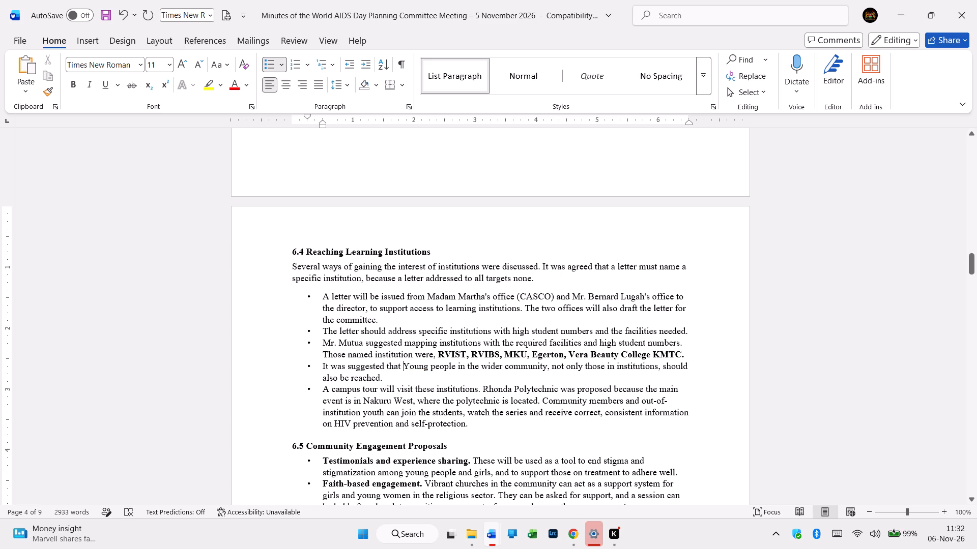
key(ctrl+s)
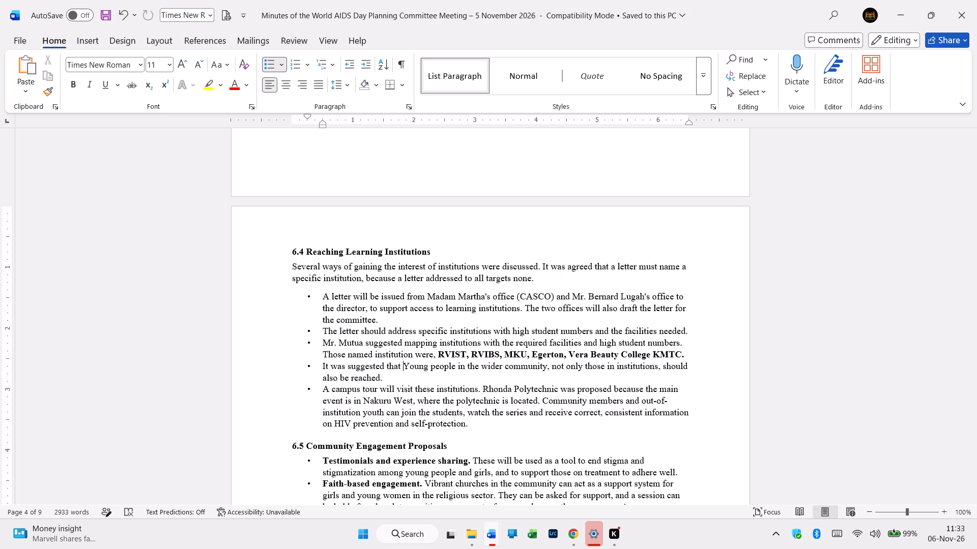
key(ctrl+s)
Merge the campus tour bullet into the preceding bullet about young people, with a space between the two sentences.
click(324, 391)
key(BackSpace)
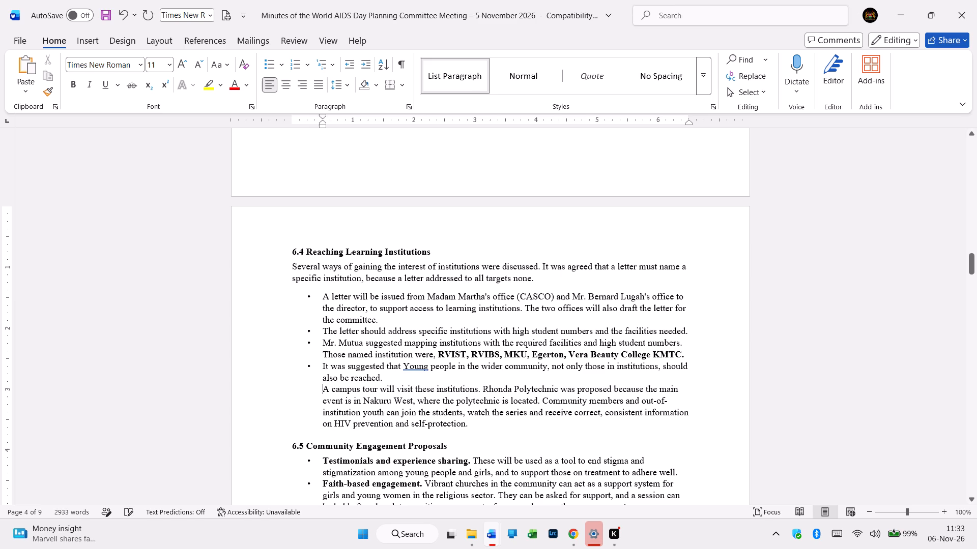
key(BackSpace)
key(BackSpace)
key(BackSpace)
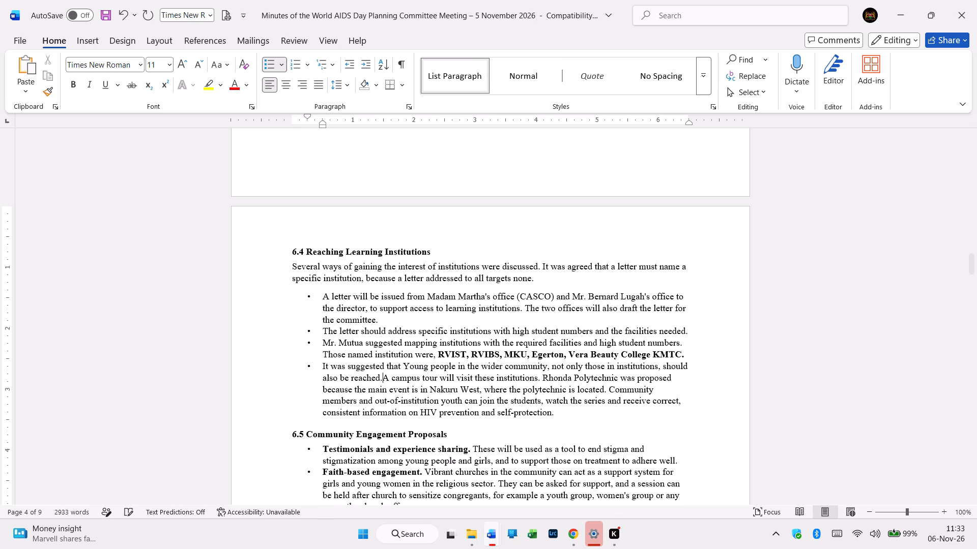
key(space)
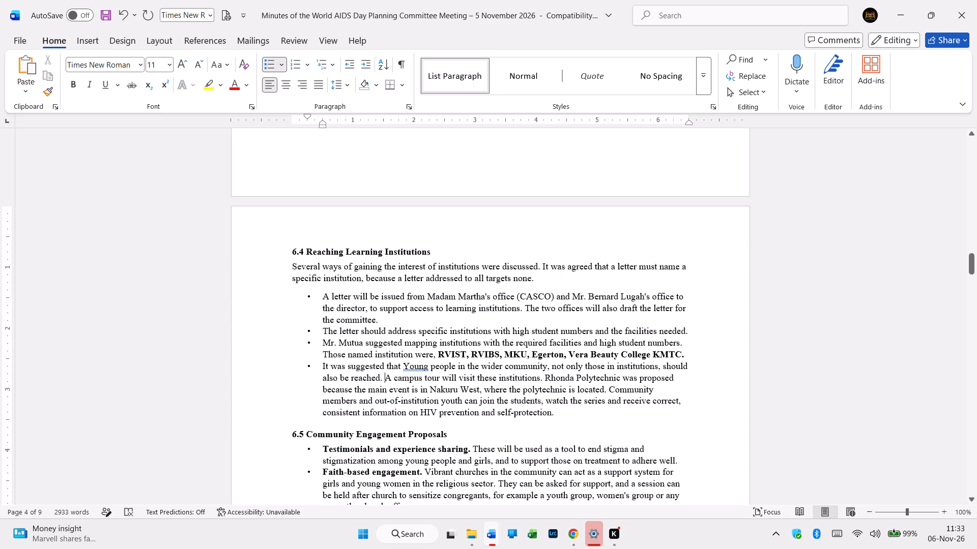
Make "Rhonda Polytechnic" bold in the merged bullet of section 6.4.
drag(544, 378, 605, 376)
key(ctrl+c)
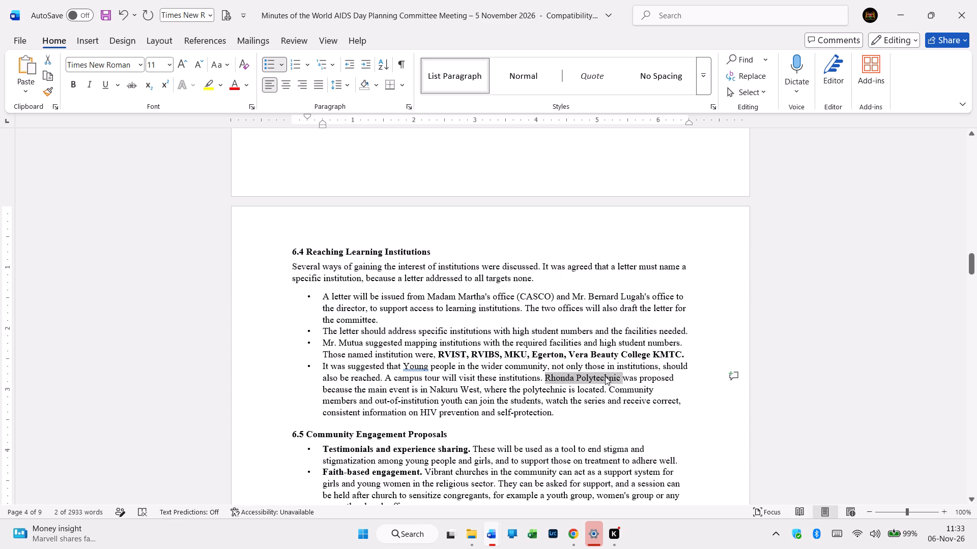
key(ctrl+b)
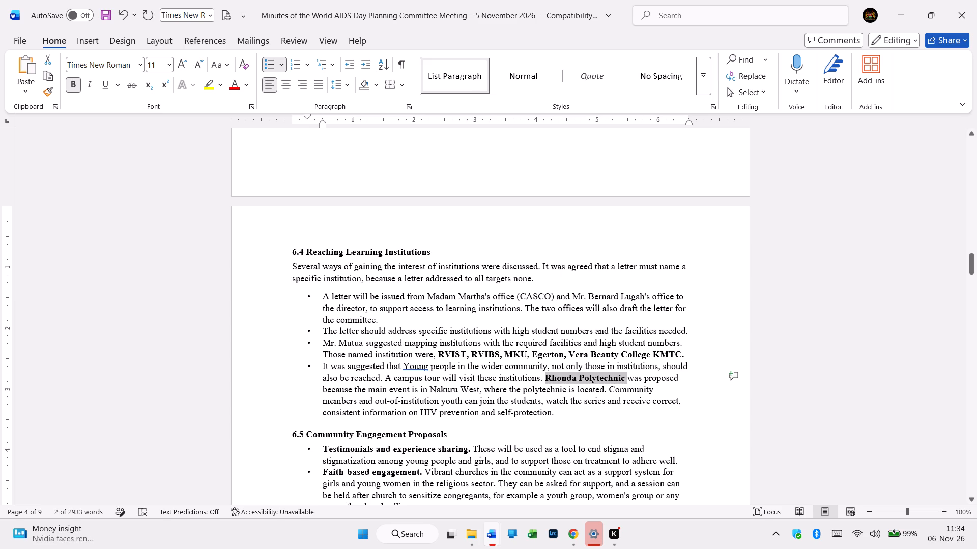
click(559, 414)
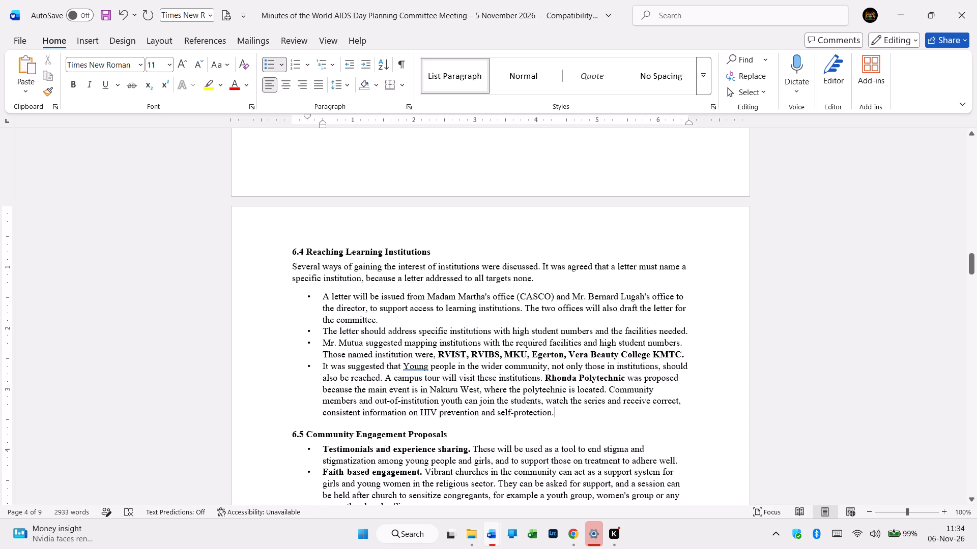
Move on to section 6.5 Community Engagement Proposals and place the cursor at the end of its heading.
drag(974, 264, 975, 273)
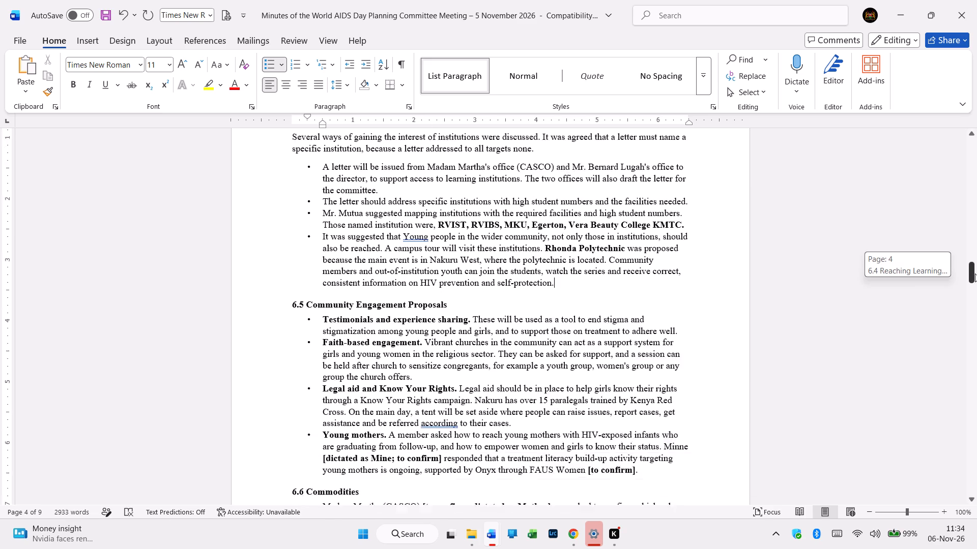
drag(975, 273, 976, 276)
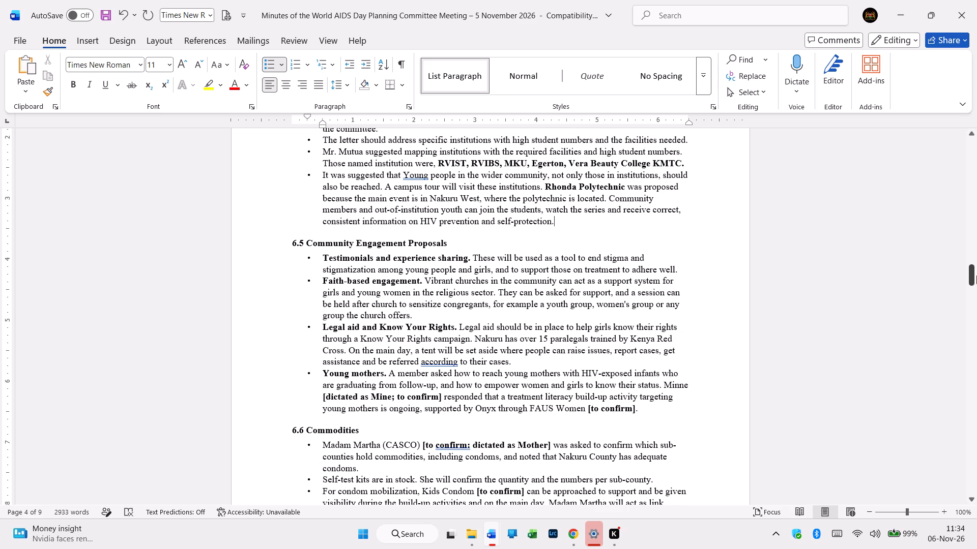
drag(970, 272, 971, 279)
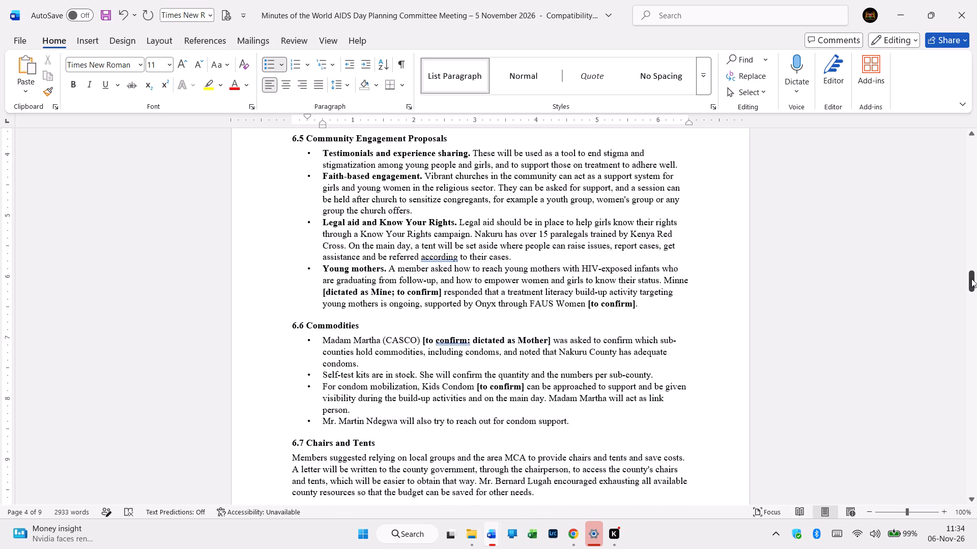
click(467, 142)
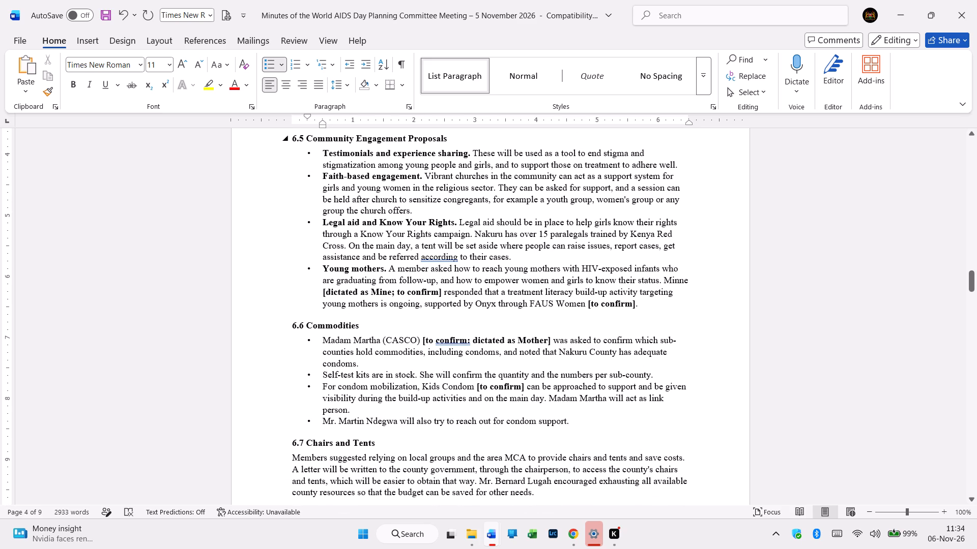
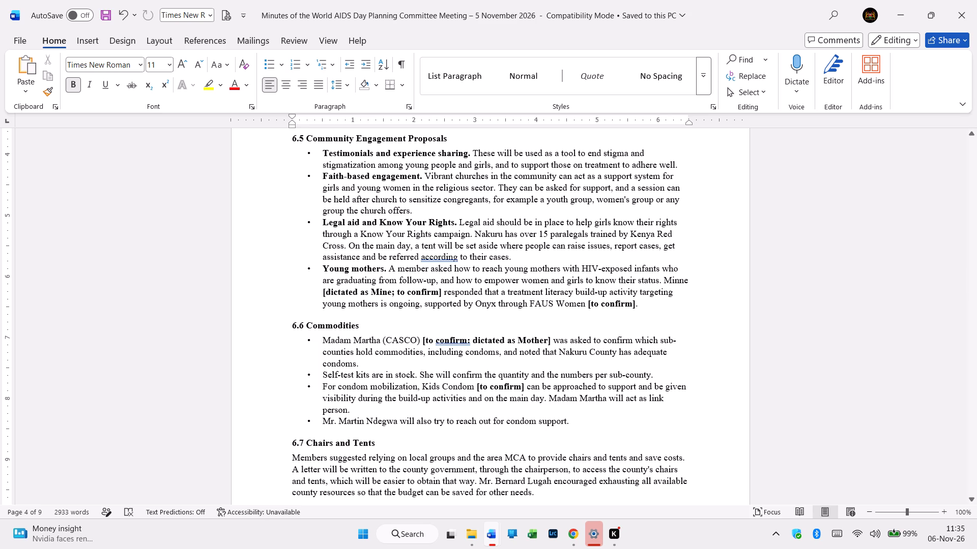
Insert "it was suggested that" before "a tent will be set aside" in the Legal aid and Know Your Rights bullet.
click(415, 250)
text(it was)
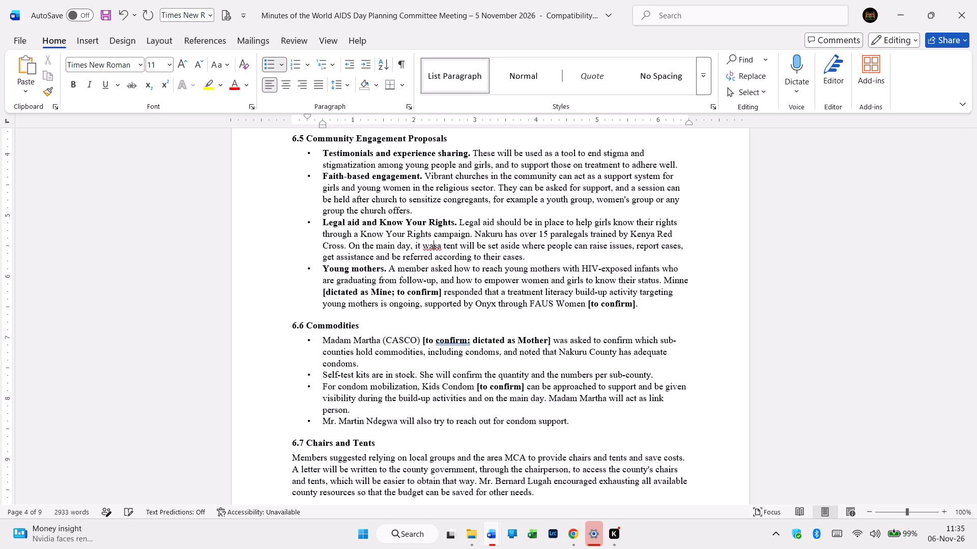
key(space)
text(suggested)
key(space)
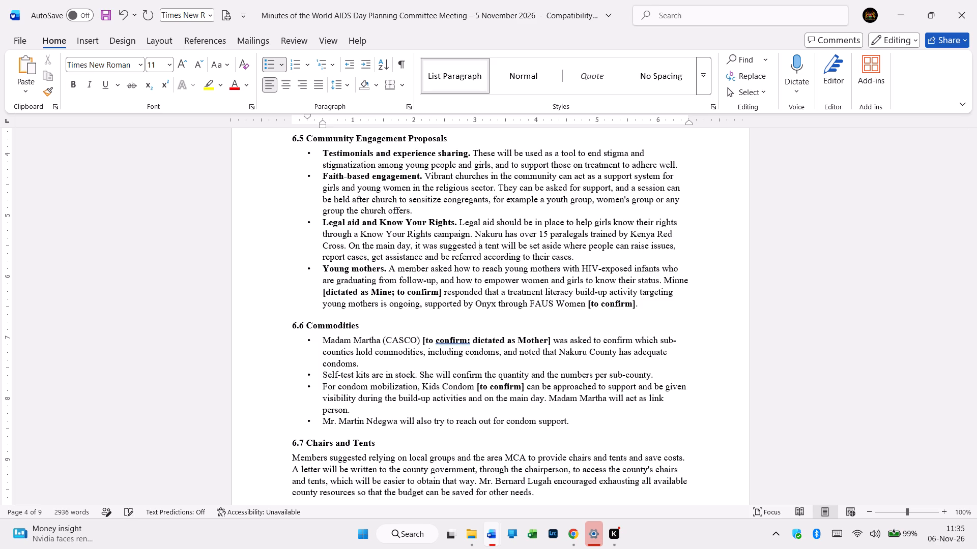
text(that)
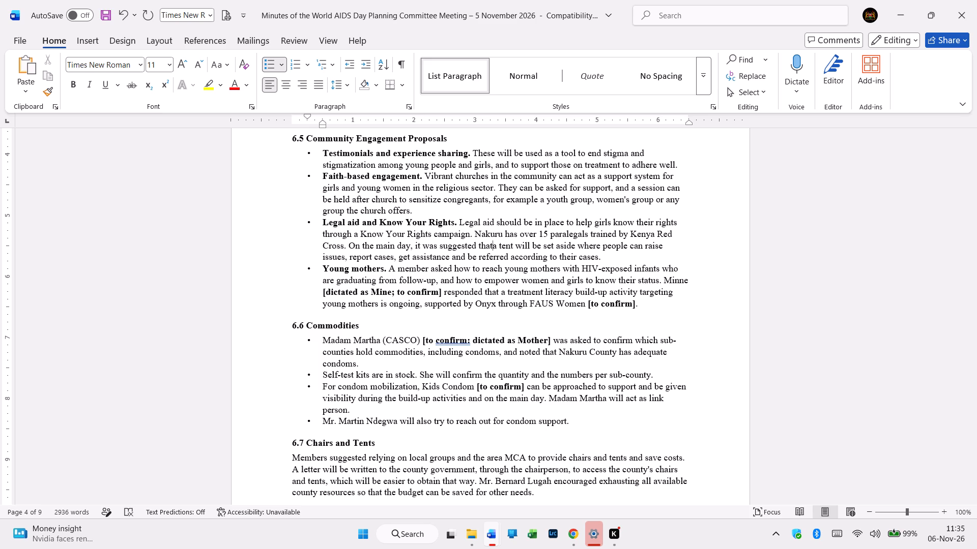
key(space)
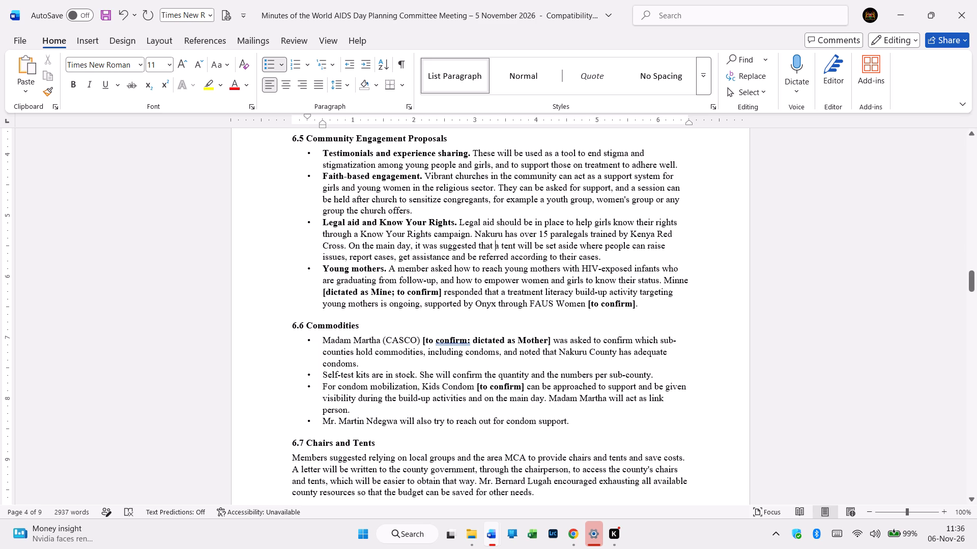
Replace "A member" at the start of the Young mothers bullet with "Madam LILIAN Raised a concern", and save the minutes.
click(427, 269)
key(BackSpace)
key(BackSpace)
key(BackSpace)
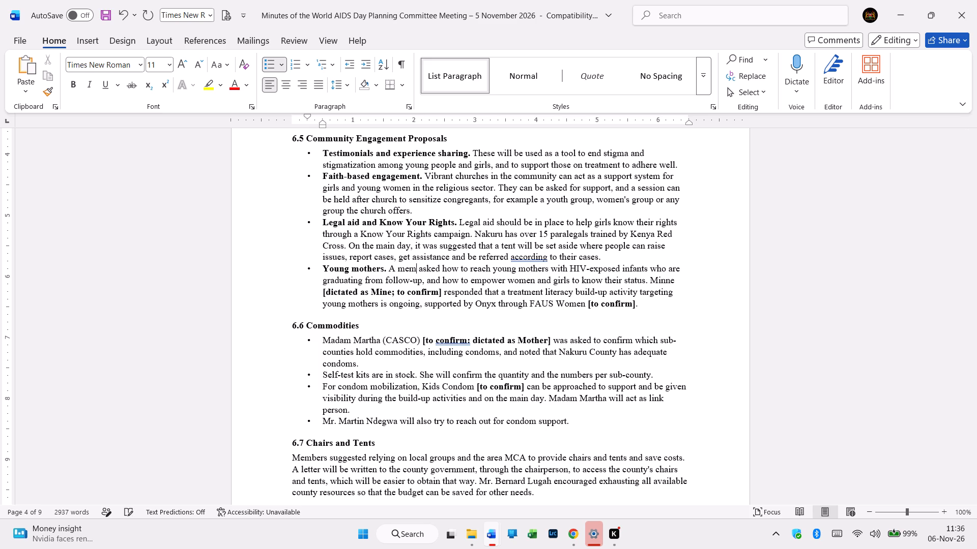
key(BackSpace)
key(BackSpace)
key(BackSpace)
key(BackSpace)
key(BackSpace)
key(BackSpace)
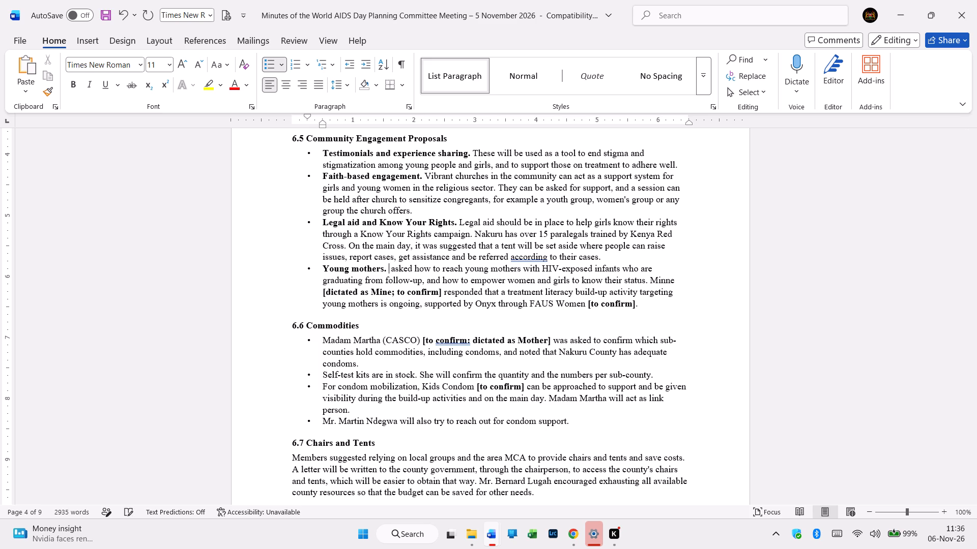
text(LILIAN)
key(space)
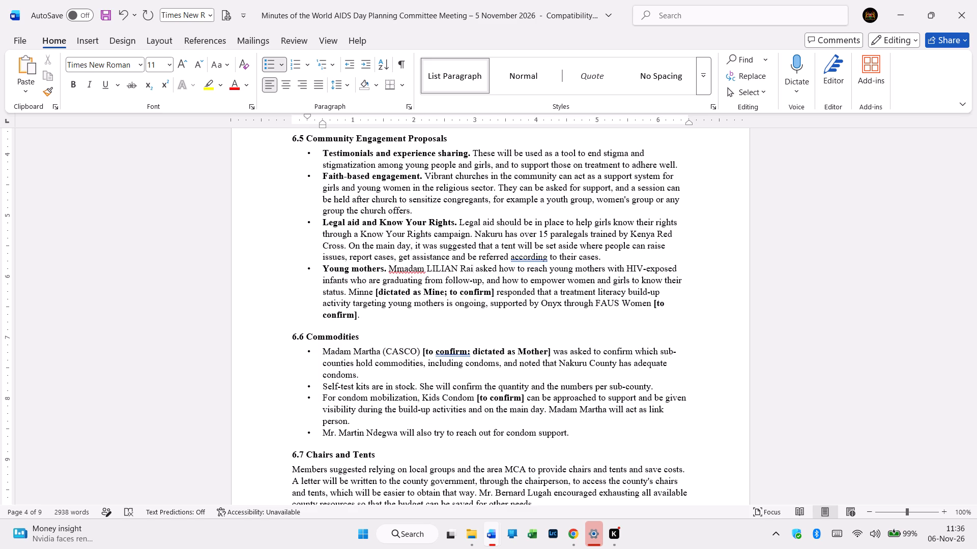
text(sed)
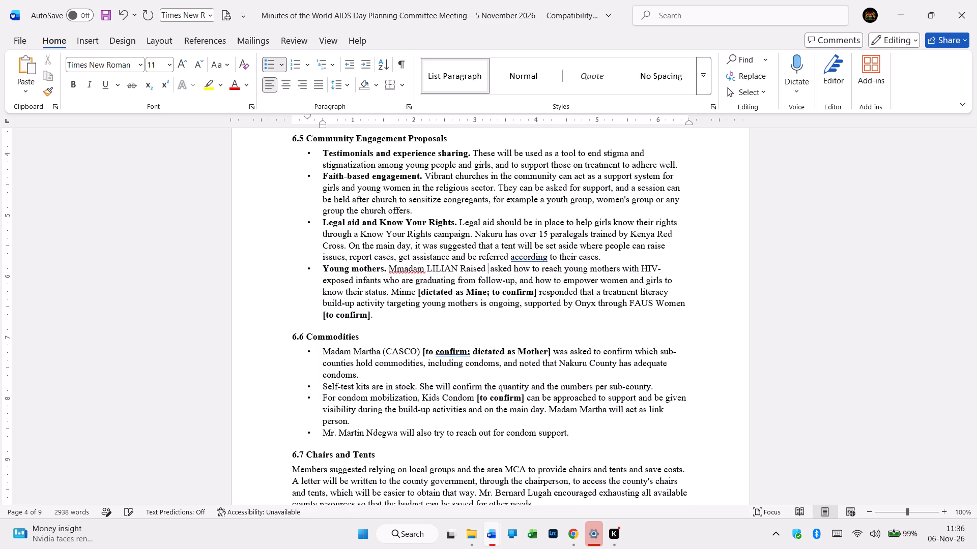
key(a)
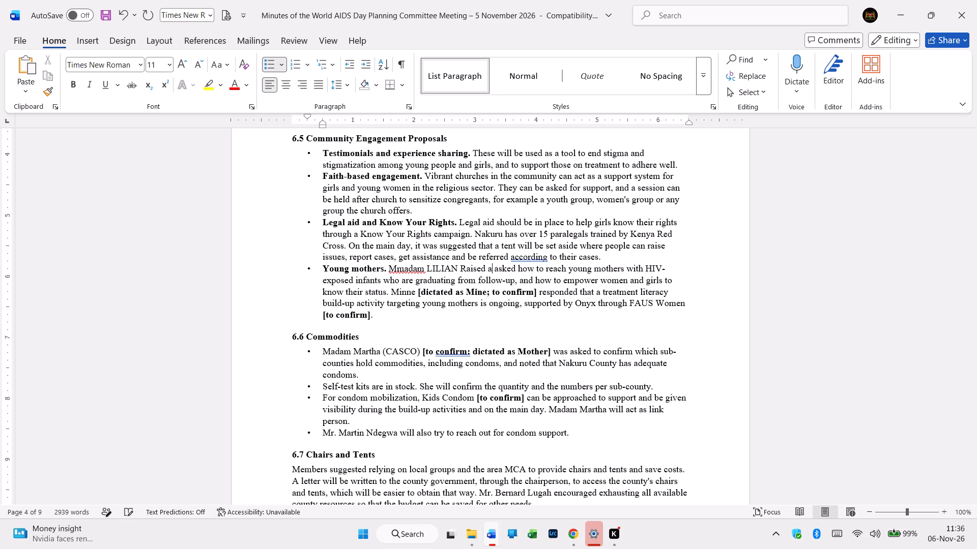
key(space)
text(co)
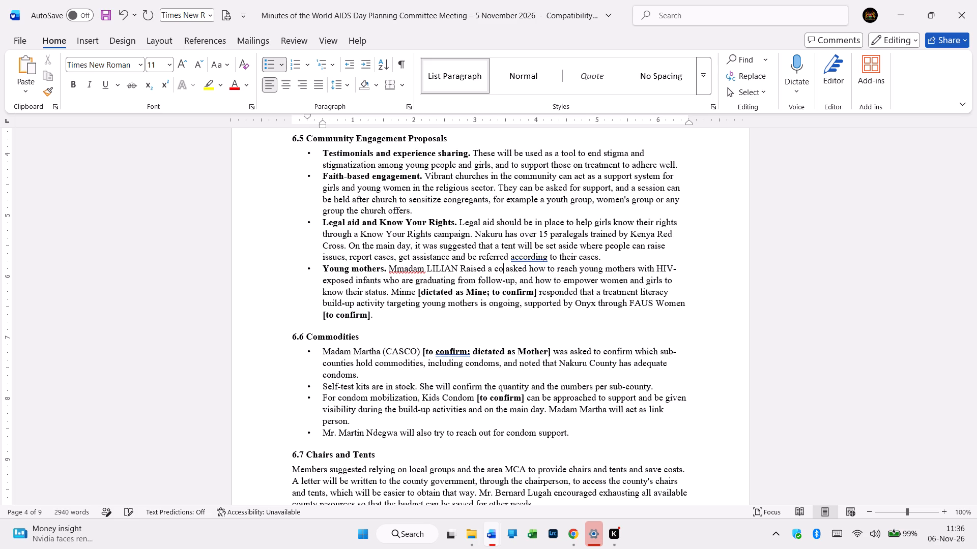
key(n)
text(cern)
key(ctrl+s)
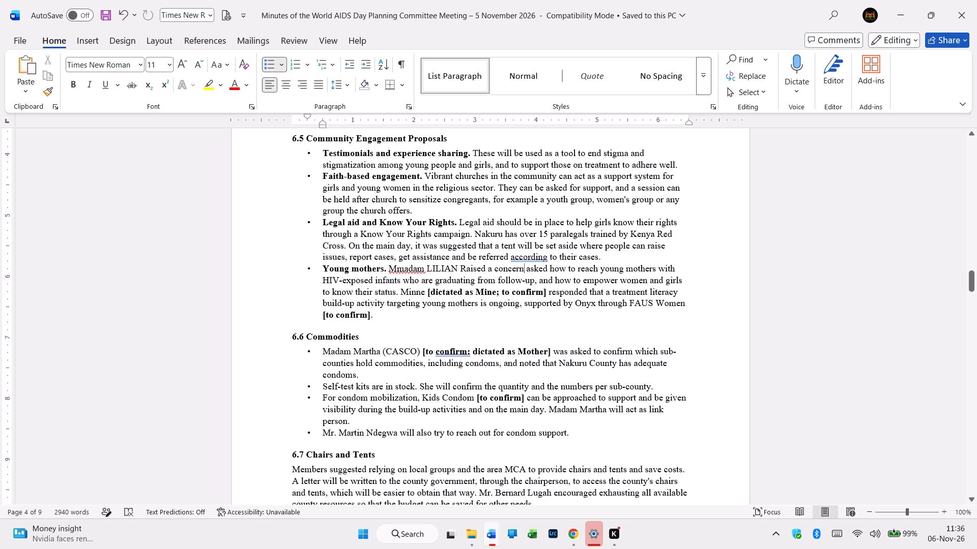
Replace "asked" with "on" before "how to reach young mothers" in the Young mothers bullet.
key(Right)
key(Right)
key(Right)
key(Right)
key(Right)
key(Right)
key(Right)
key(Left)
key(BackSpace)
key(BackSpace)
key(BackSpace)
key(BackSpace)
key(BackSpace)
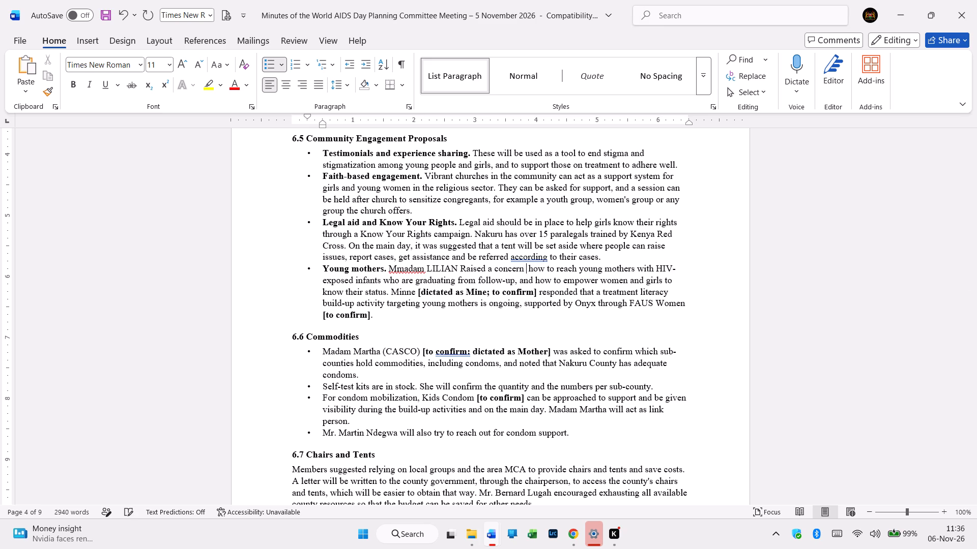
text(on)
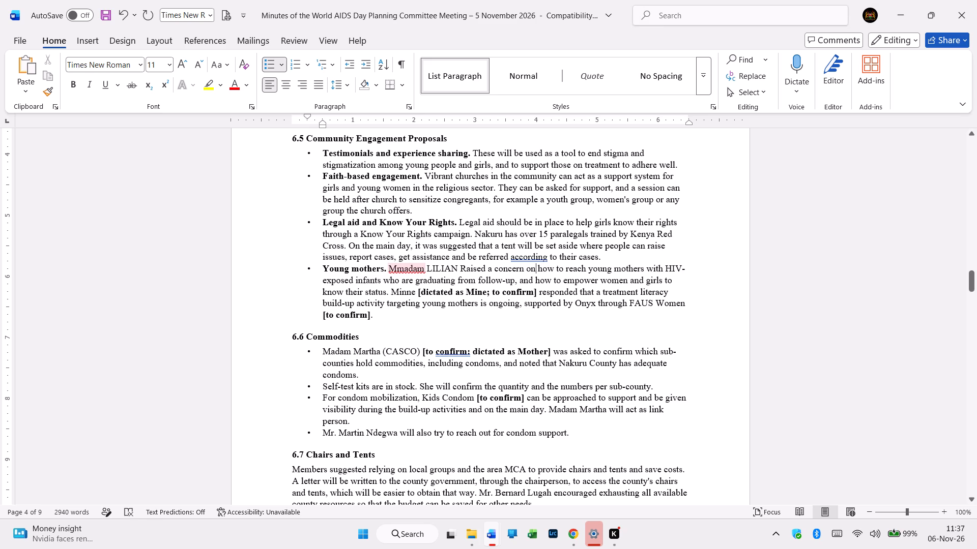
Correct the spelling and capitalization of the speaker's title and name in the Young mothers bullet to "Madam Lilian".
right_click(412, 269)
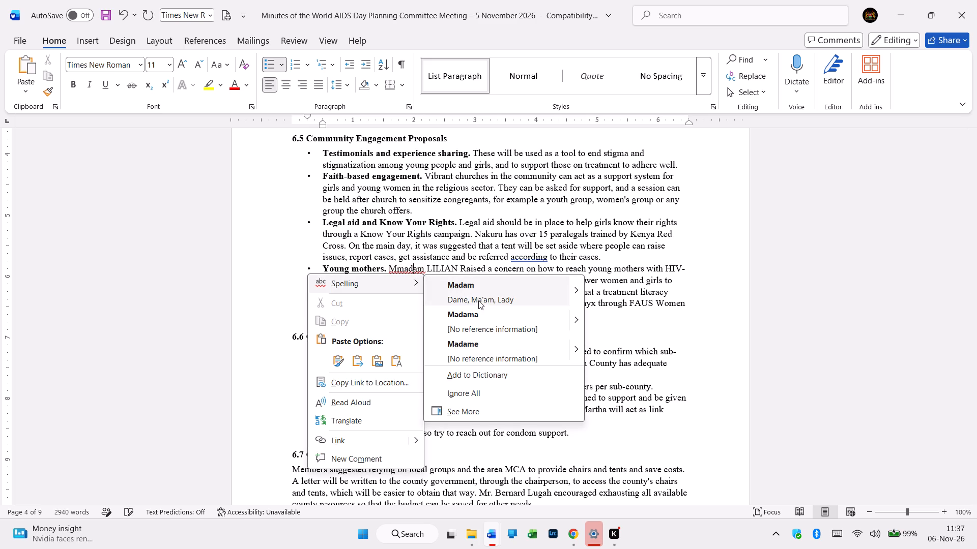
click(456, 282)
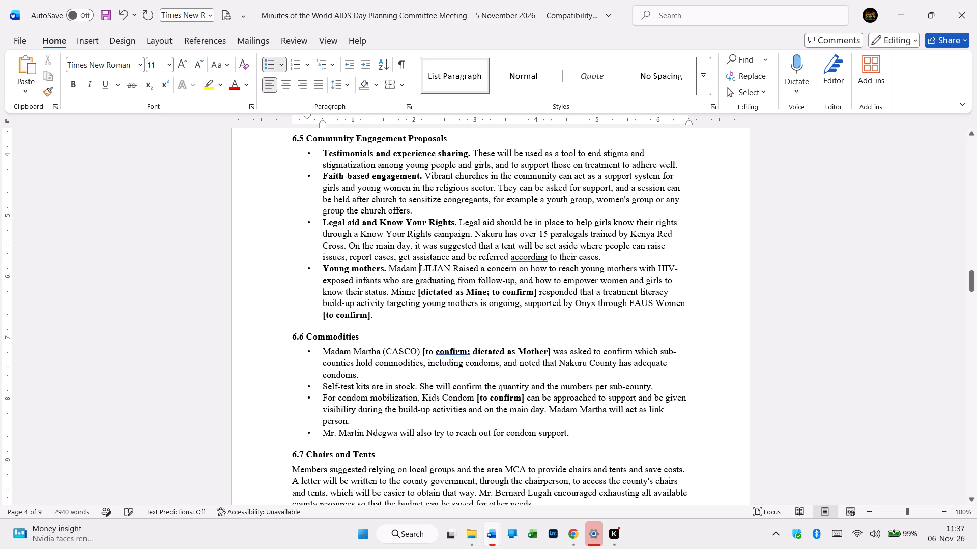
click(450, 272)
key(BackSpace)
key(BackSpace)
key(BackSpace)
key(BackSpace)
key(BackSpace)
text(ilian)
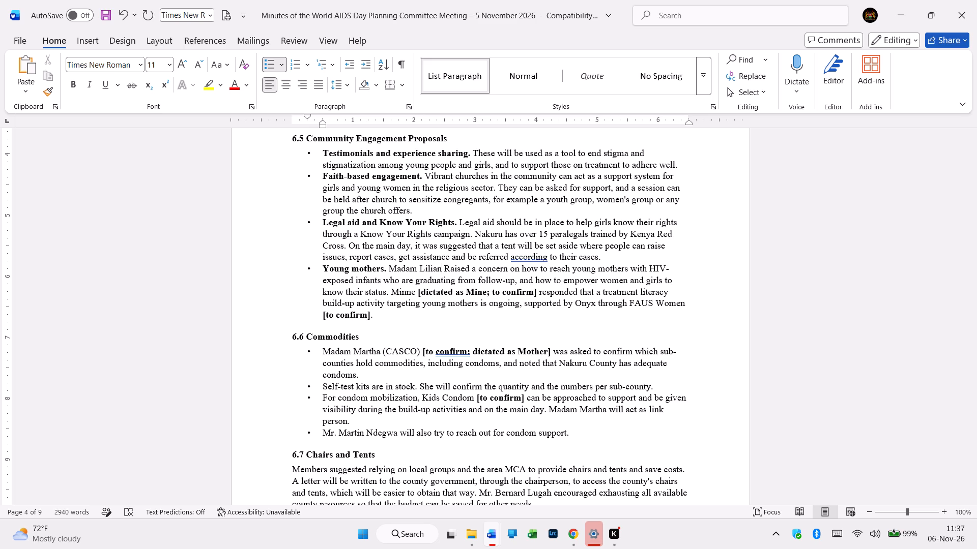
Delete the bold note "[dictated as Mine; to confirm]" after "Minne" in the Young mothers bullet.
click(537, 294)
key(BackSpace)
key(BackSpace)
key(BackSpace)
key(BackSpace)
key(BackSpace)
key(BackSpace)
key(BackSpace)
key(BackSpace)
key(BackSpace)
key(BackSpace)
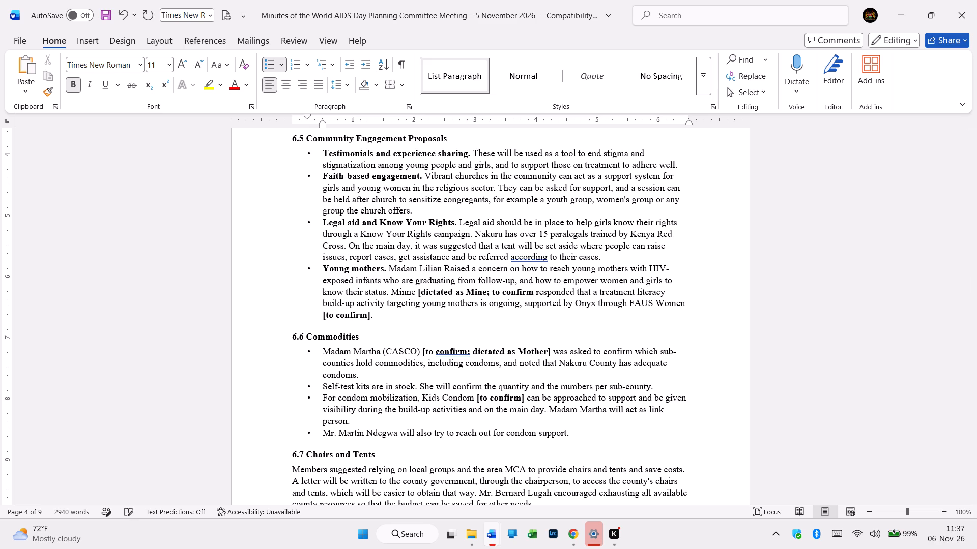
key(BackSpace)
key(BackSpace)
key(BackSpace)
key(BackSpace)
key(BackSpace)
key(BackSpace)
key(BackSpace)
key(BackSpace)
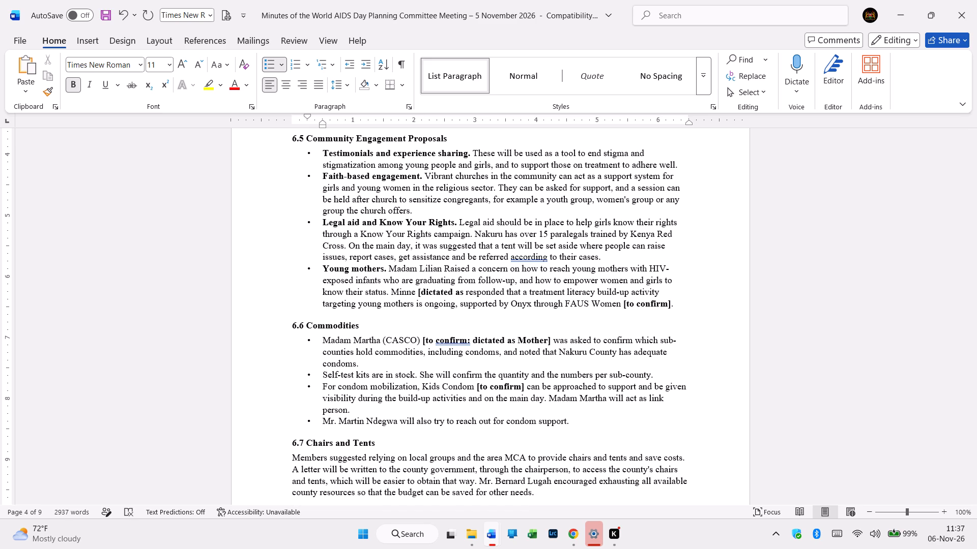
key(BackSpace)
key(BackSpace)
key(BackSpace)
key(BackSpace)
key(BackSpace)
key(BackSpace)
key(BackSpace)
key(BackSpace)
key(BackSpace)
key(BackSpace)
key(BackSpace)
key(BackSpace)
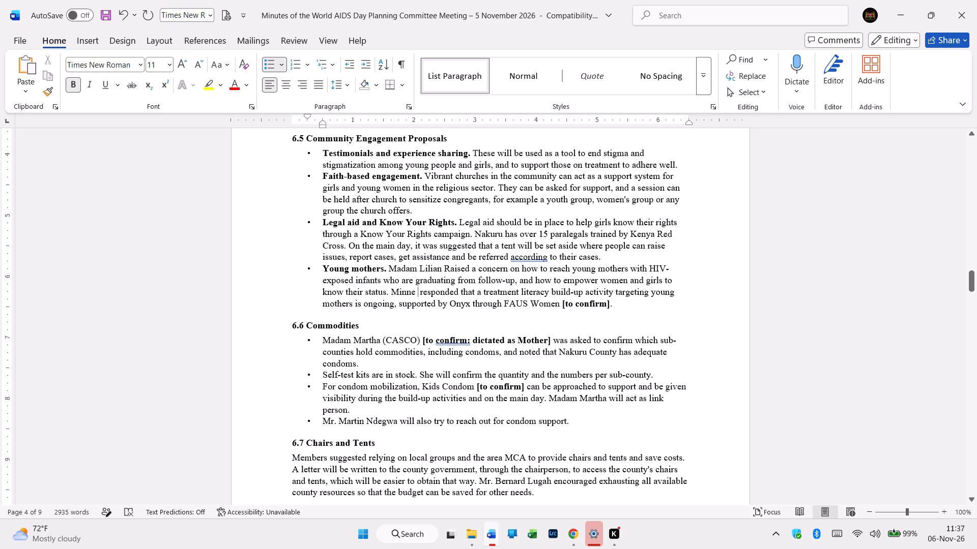
Correct "FAUS Women" to "FAWS Women" in the Young mothers bullet.
click(525, 301)
click(520, 302)
key(BackSpace)
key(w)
key(BackSpace)
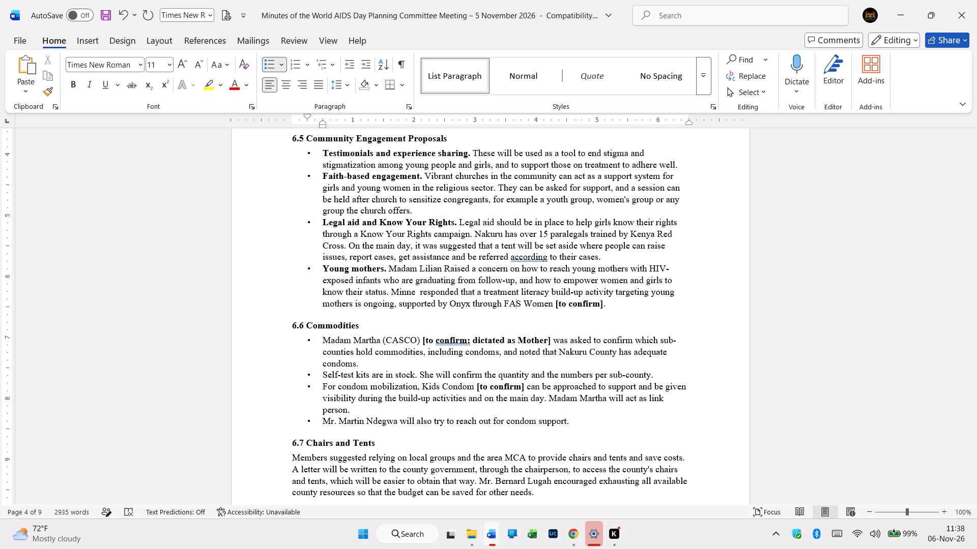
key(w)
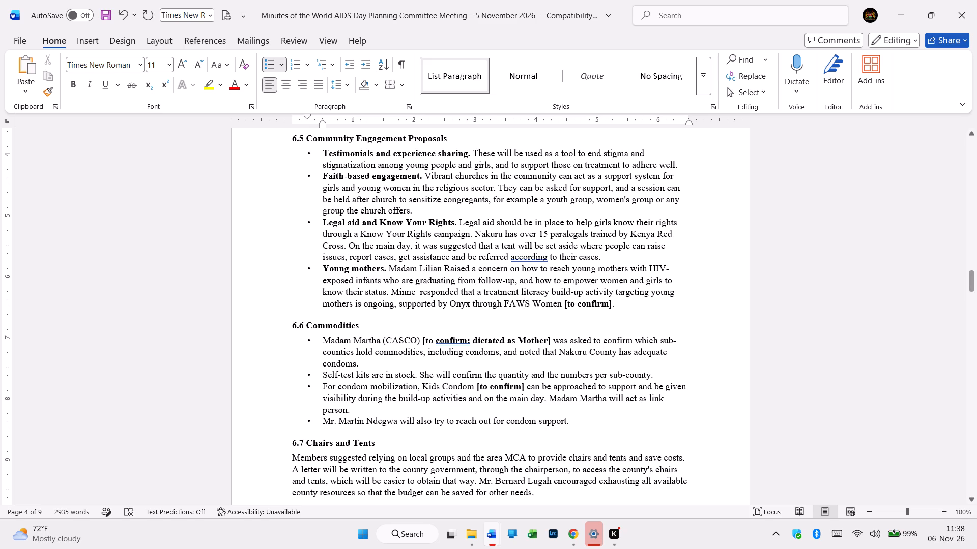
Delete the "[to confirm]" note and the full stop after "FAWS Women", and save the minutes.
click(614, 304)
key(BackSpace)
key(BackSpace)
key(BackSpace)
key(BackSpace)
key(BackSpace)
key(BackSpace)
key(BackSpace)
key(BackSpace)
key(BackSpace)
key(BackSpace)
key(BackSpace)
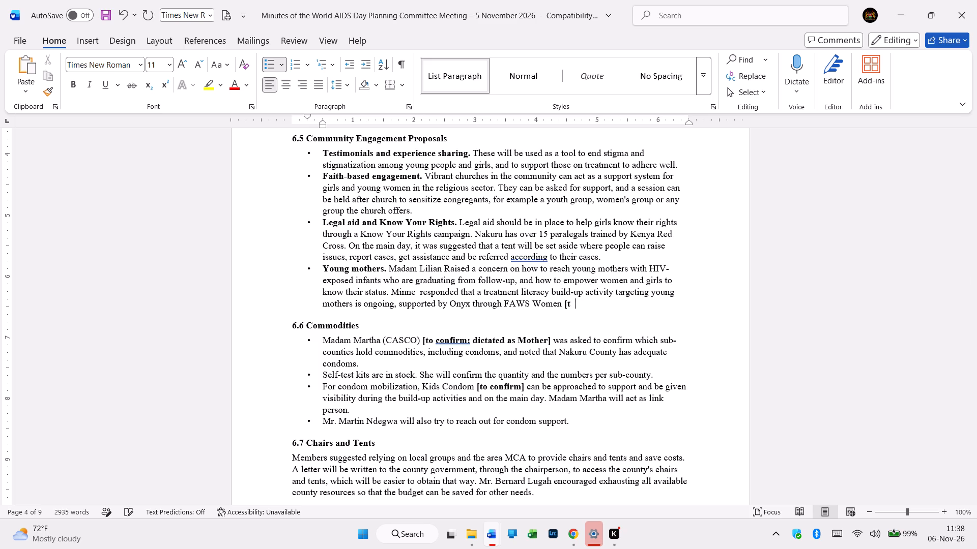
key(BackSpace)
key(BackSpace)
key(BackSpace)
key(ctrl+s)
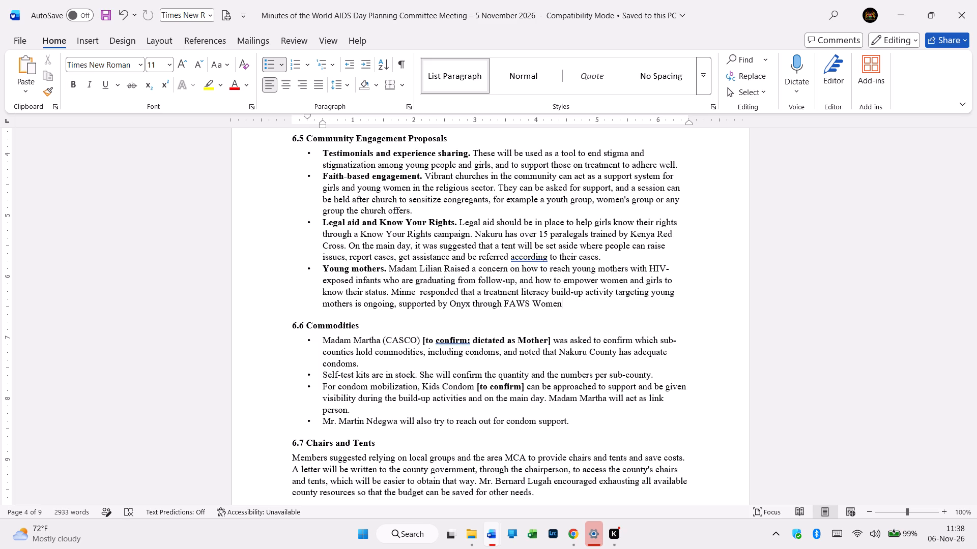
Insert "which is part of" between "treatment literacy" and "build-up activity" in the Young mothers bullet.
click(551, 293)
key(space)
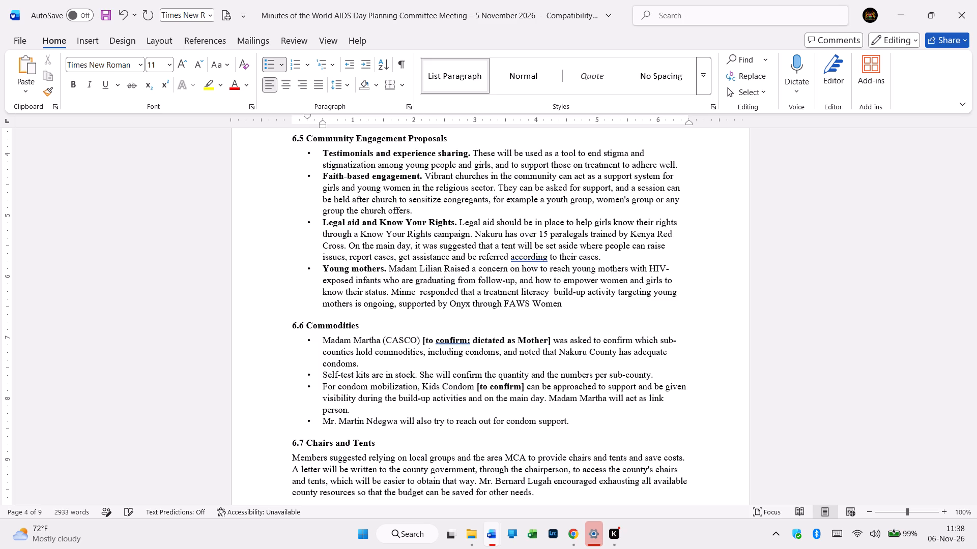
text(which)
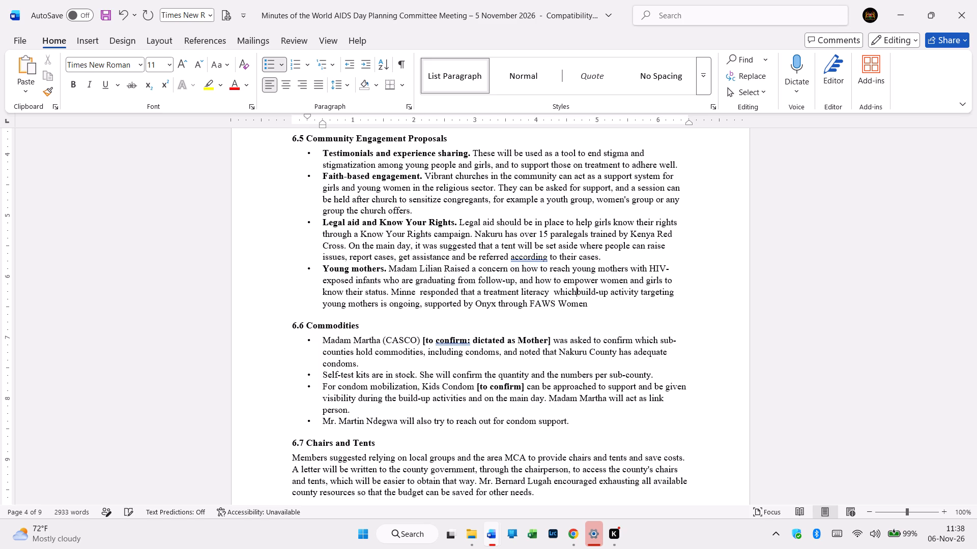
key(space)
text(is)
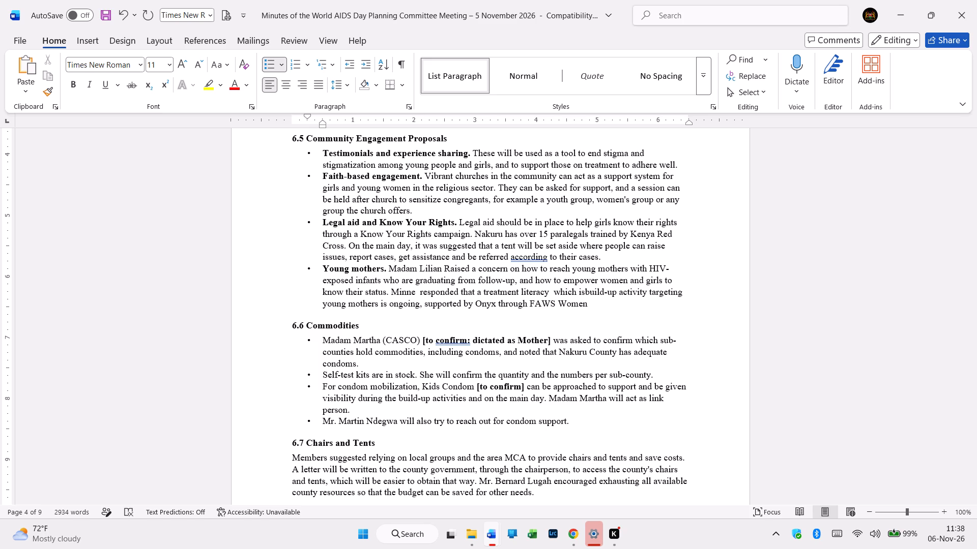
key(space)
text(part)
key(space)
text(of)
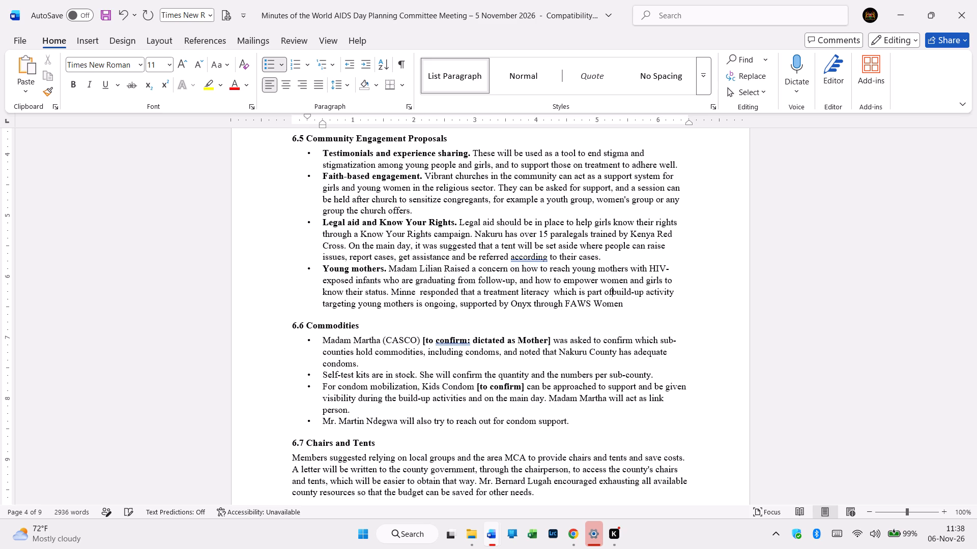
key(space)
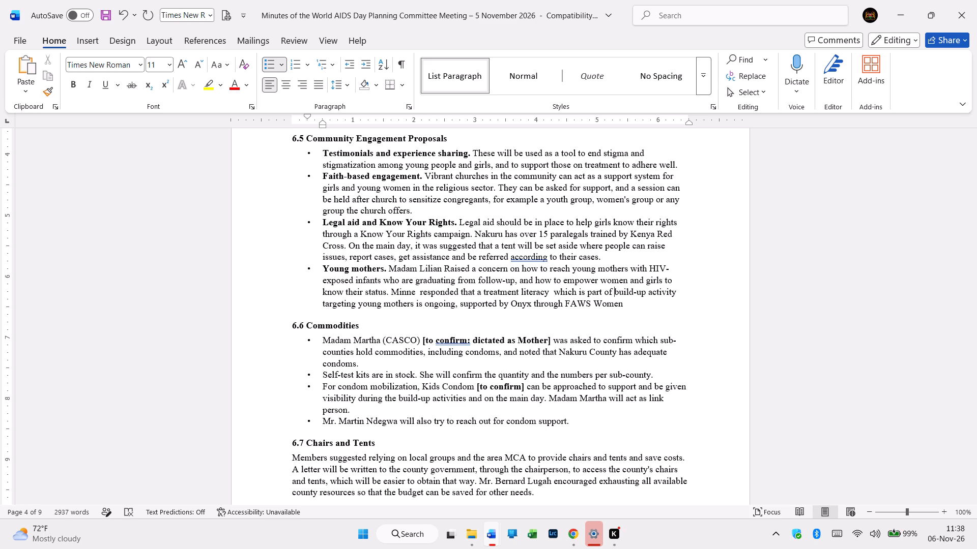
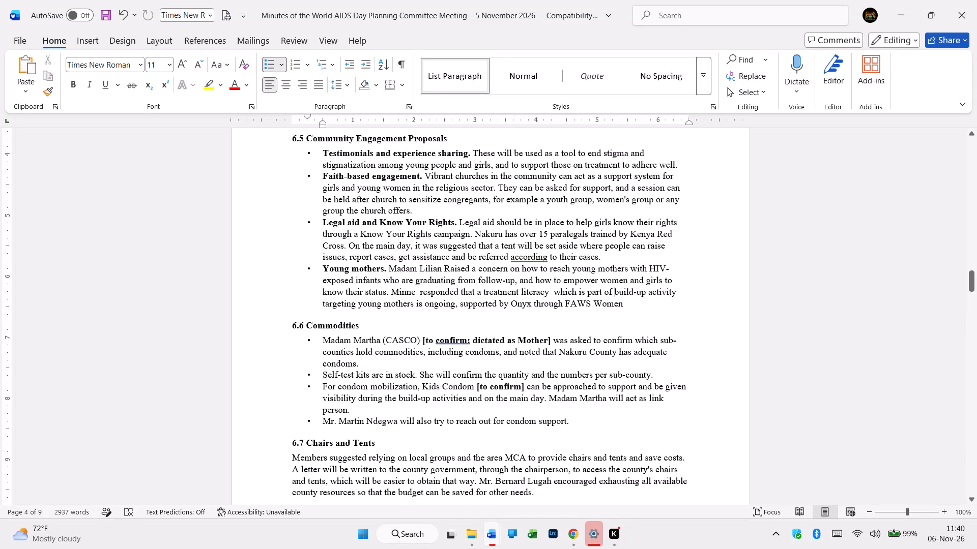
Delete the bold note "[to confirm: dictated as Mother]" after "(CASCO)" in the first bullet of section 6.6 Commodities.
click(551, 341)
key(BackSpace)
key(BackSpace)
key(BackSpace)
key(BackSpace)
key(BackSpace)
key(BackSpace)
key(BackSpace)
key(BackSpace)
key(BackSpace)
key(BackSpace)
key(BackSpace)
key(BackSpace)
key(BackSpace)
key(BackSpace)
key(BackSpace)
key(BackSpace)
key(BackSpace)
key(BackSpace)
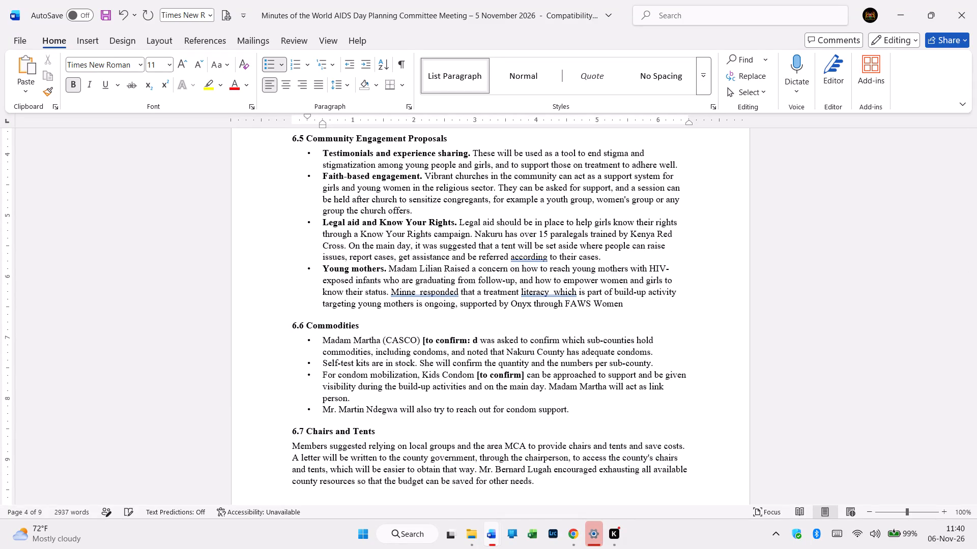
key(BackSpace)
key(BackSpace)
key(BackSpace)
key(BackSpace)
key(BackSpace)
key(BackSpace)
key(BackSpace)
key(BackSpace)
key(BackSpace)
key(BackSpace)
key(BackSpace)
key(BackSpace)
key(BackSpace)
key(BackSpace)
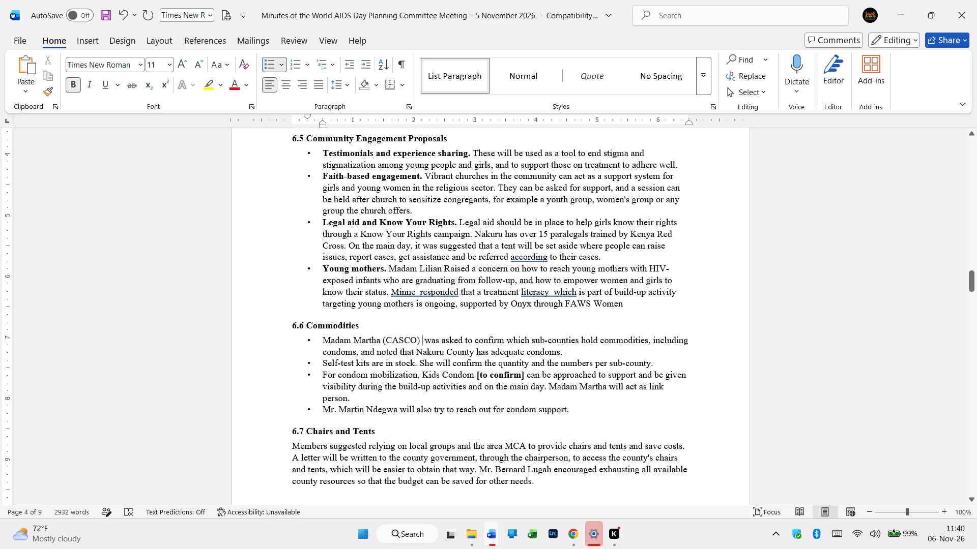
Reword "She will confirm" to "She committed to confirm" in the self-test kits bullet of section 6.6.
click(434, 365)
key(space)
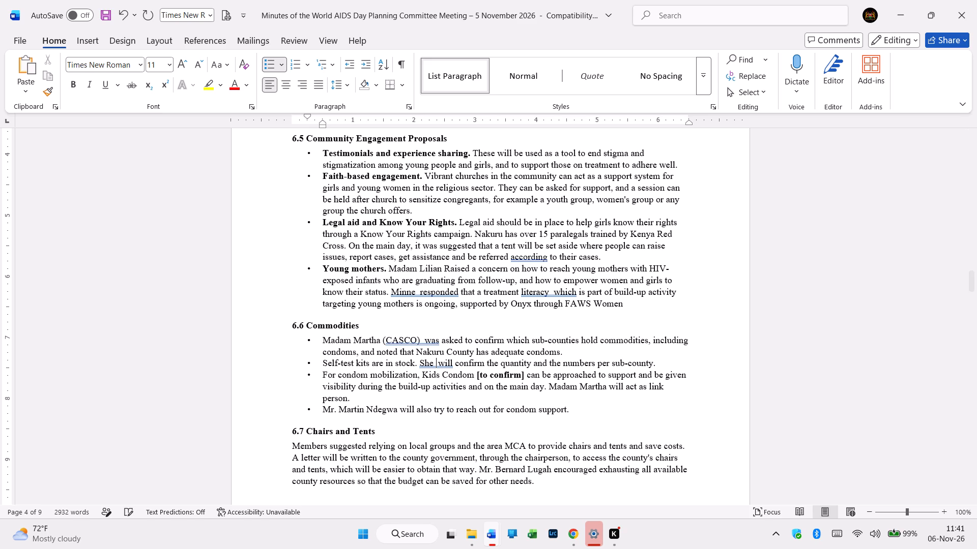
text(committed)
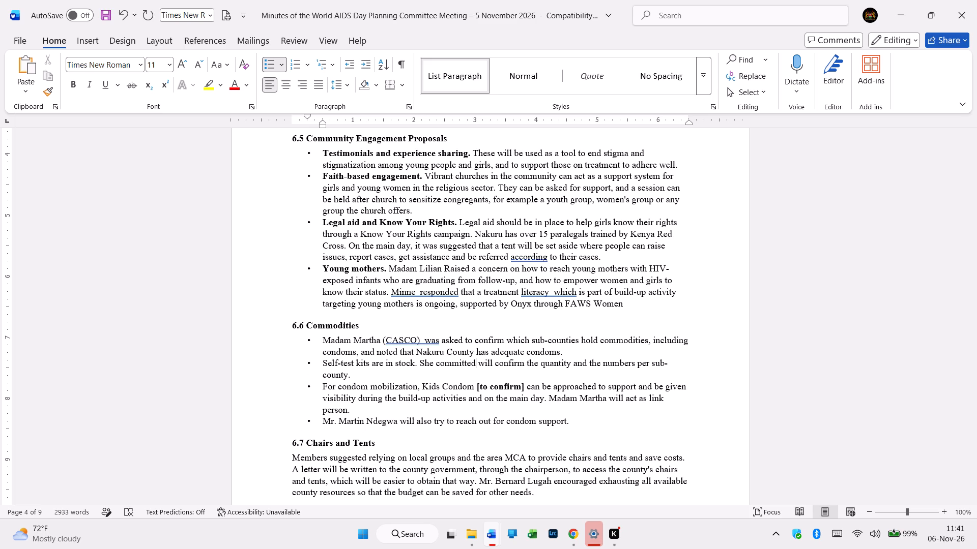
click(491, 368)
key(Right)
key(BackSpace)
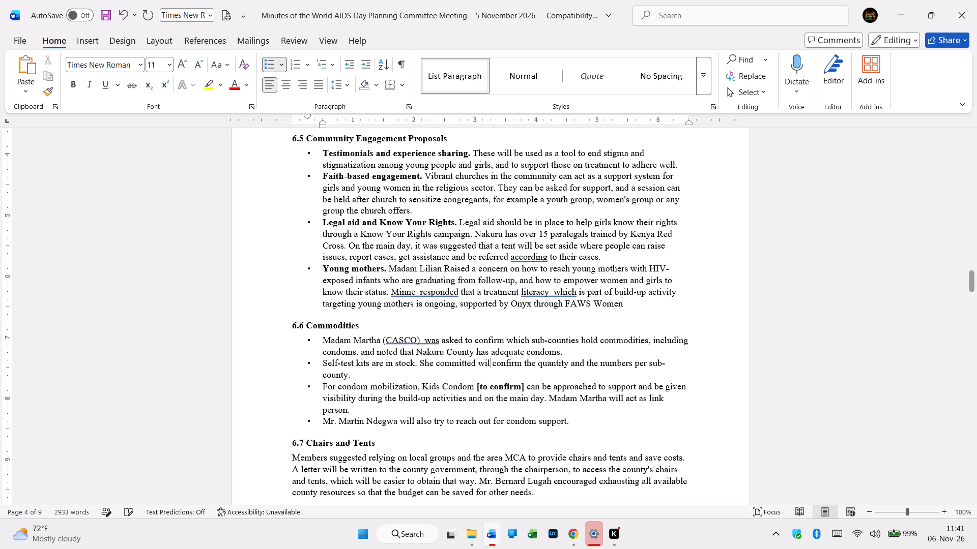
key(BackSpace)
key(BackSpace)
key(BackSpace)
text(to)
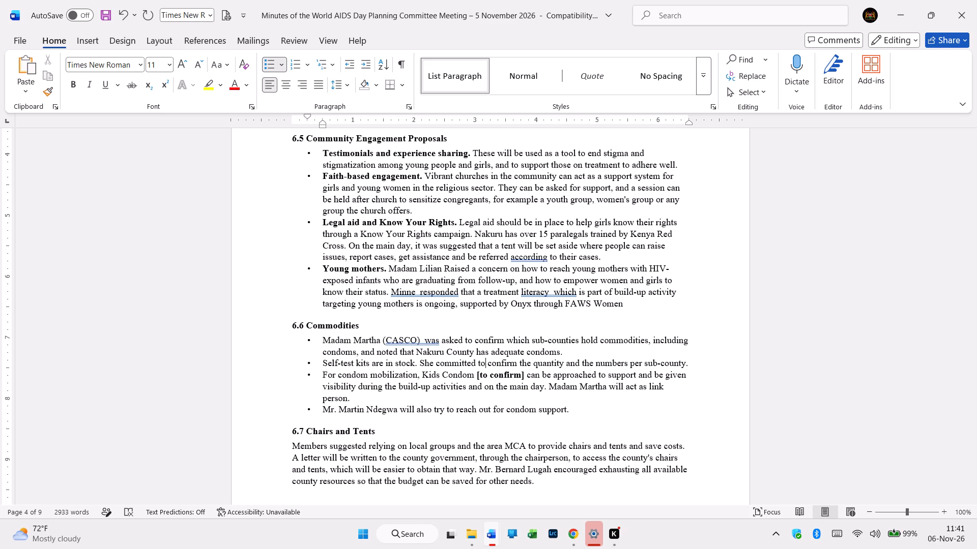
Correct "Kids Condom" to "Kiss Condom" in the condom mobilization bullet of section 6.6.
click(435, 376)
key(BackSpace)
key(s)
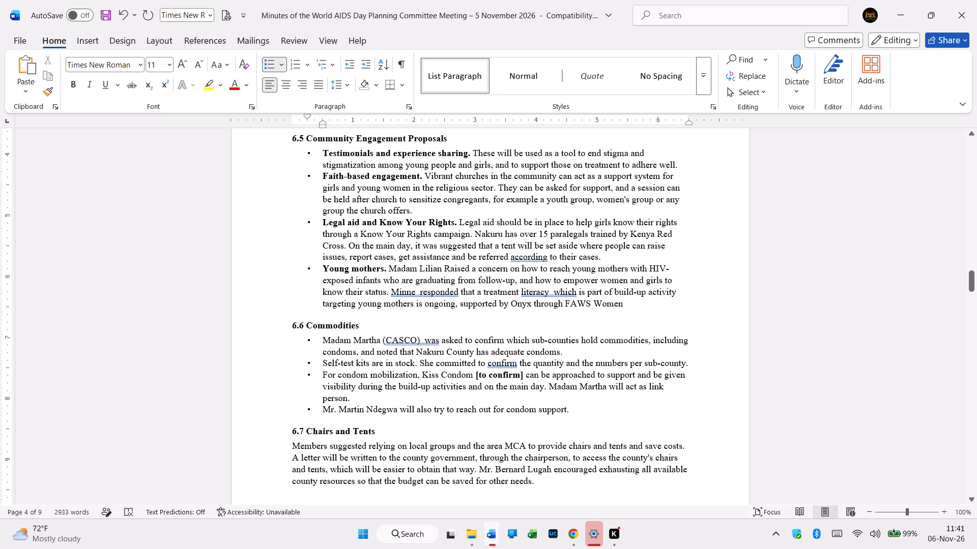
Delete the bold "[to confirm]" note and the spaces around it after "Kiss Condom", and save the minutes.
click(525, 378)
key(BackSpace)
key(BackSpace)
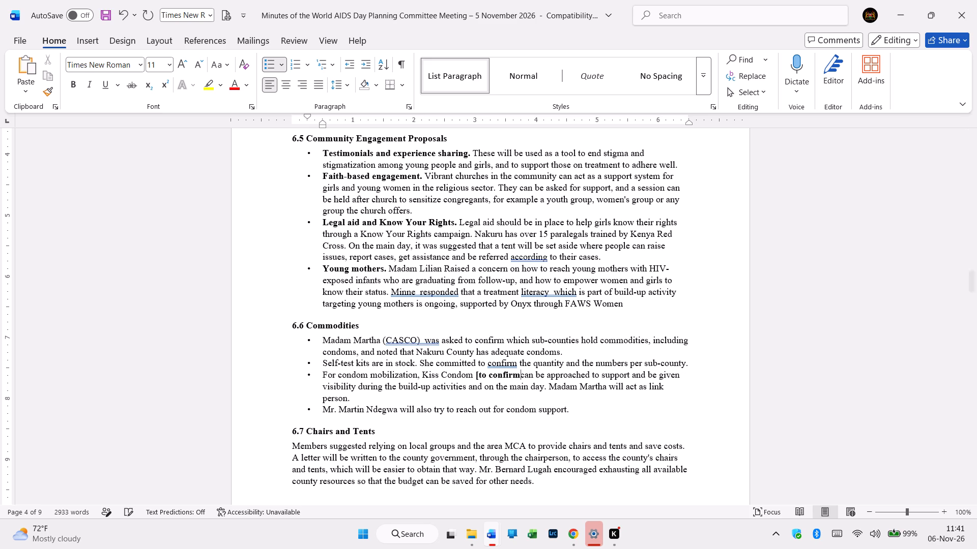
key(BackSpace)
key(BackSpace)
key(BackSpace)
key(BackSpace)
key(BackSpace)
key(BackSpace)
key(BackSpace)
key(BackSpace)
key(BackSpace)
key(BackSpace)
key(BackSpace)
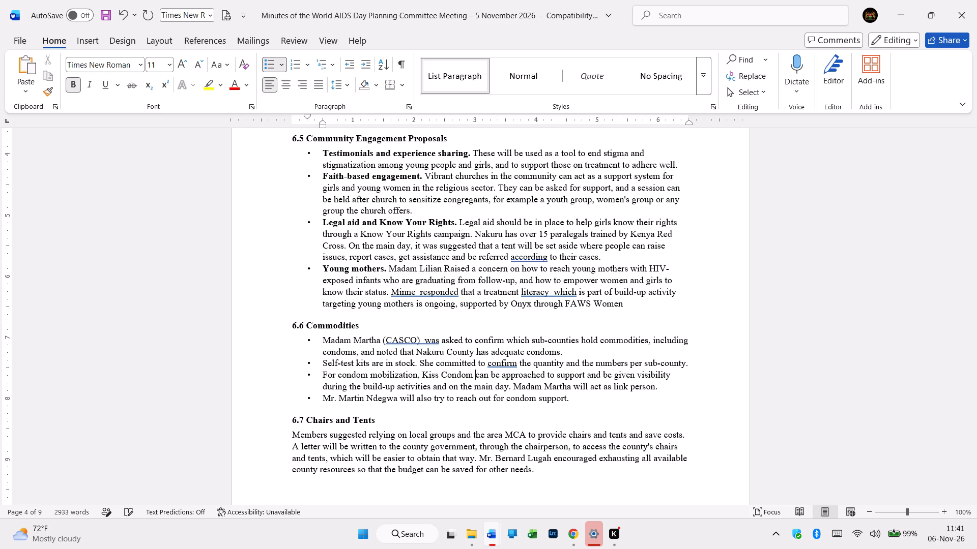
key(BackSpace)
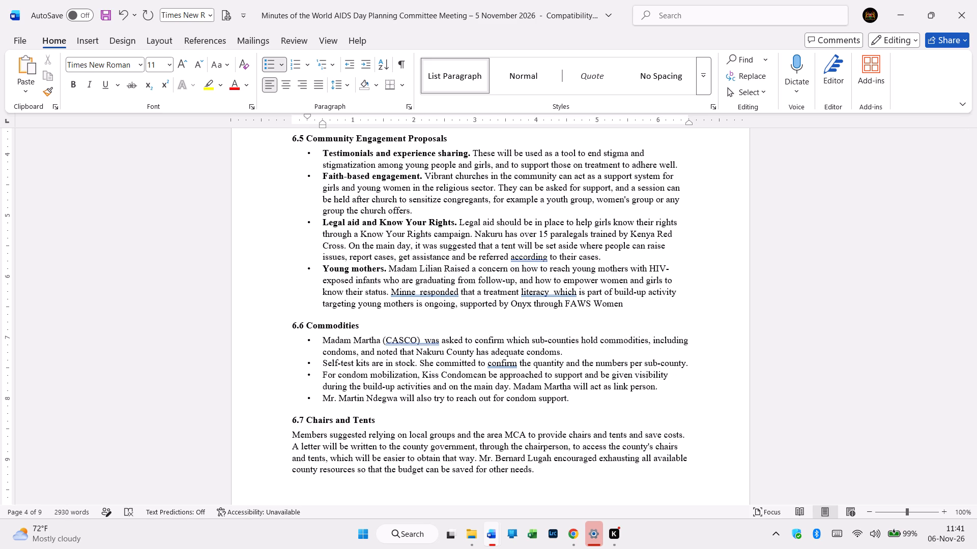
key(ctrl+s)
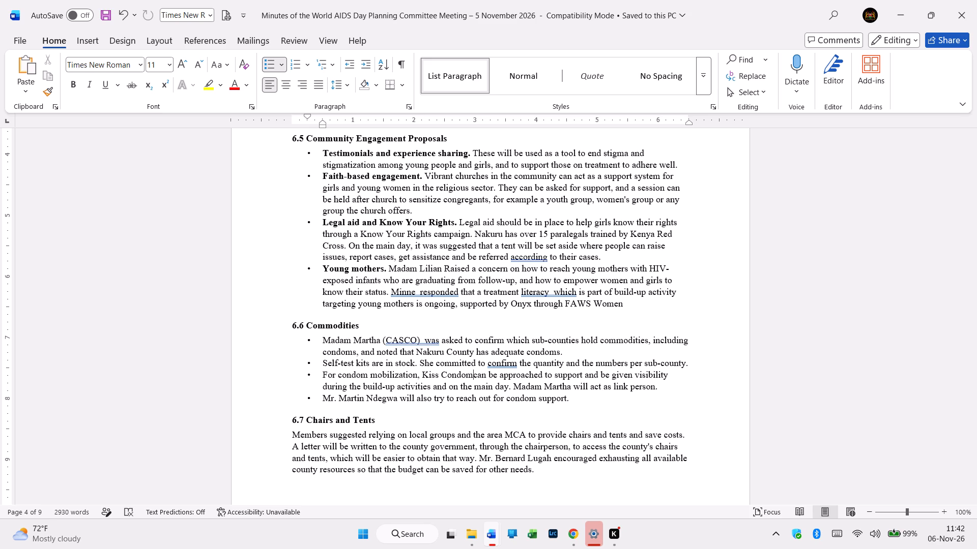
key(ctrl+s)
Add three paragraph breaks after the section 6.7 Chairs and Tents paragraph, before 6.8 Dignity Packs, and save the minutes.
drag(971, 279, 971, 292)
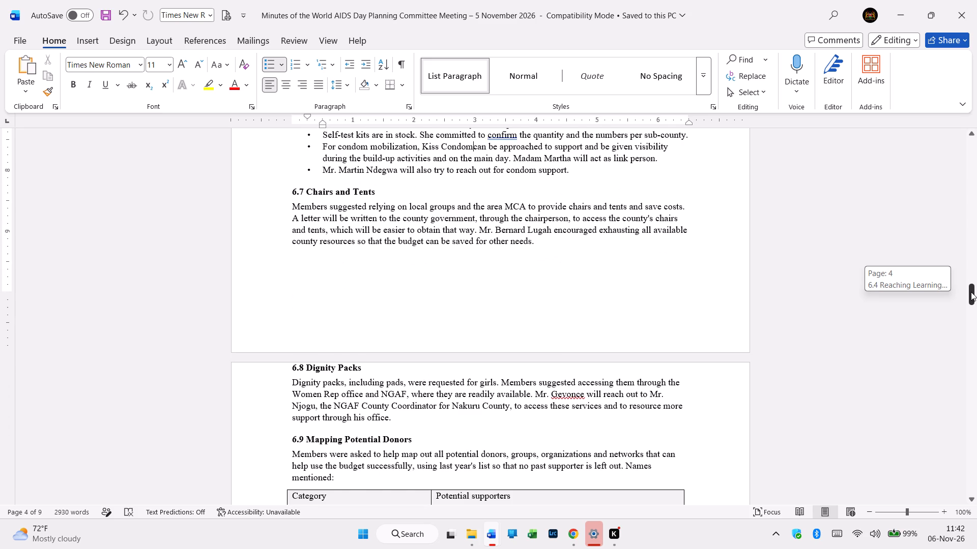
drag(971, 292, 971, 293)
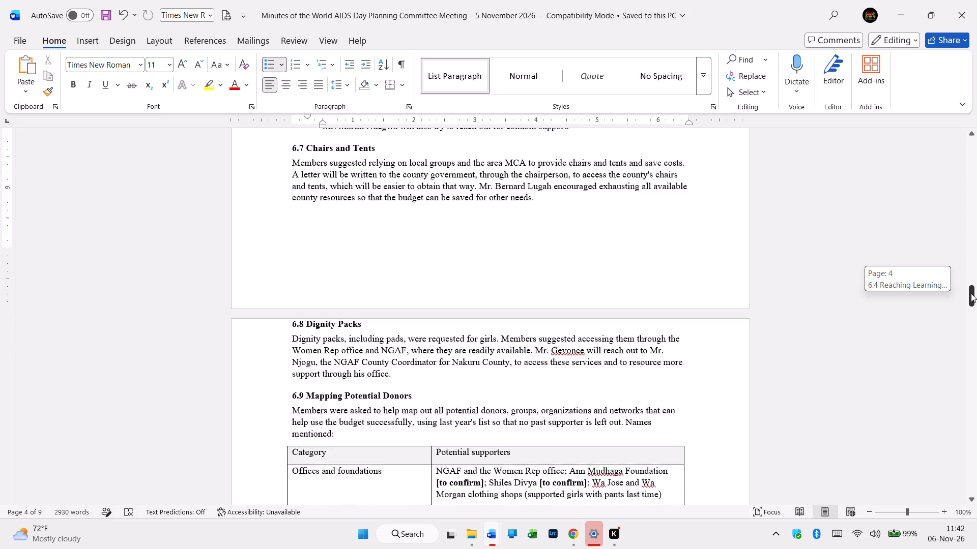
drag(971, 293, 970, 293)
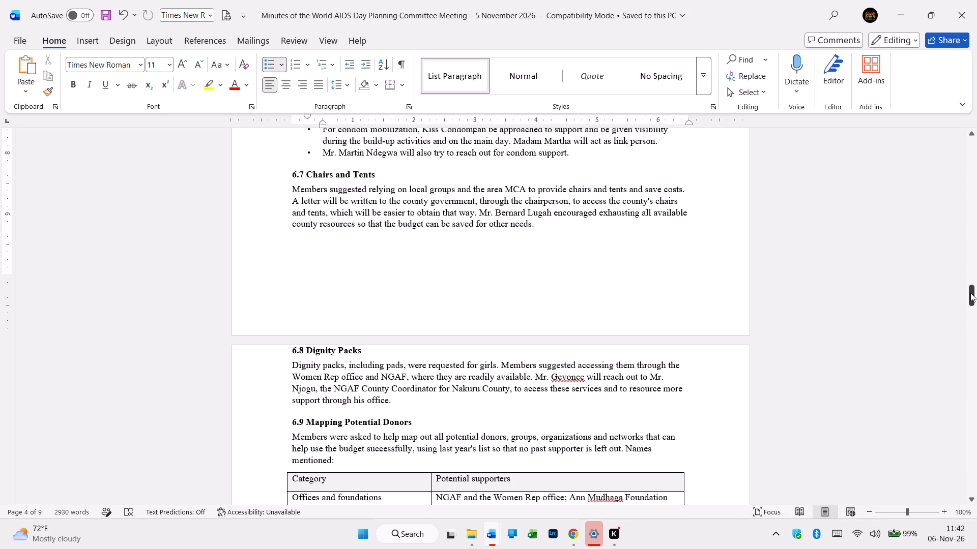
click(971, 291)
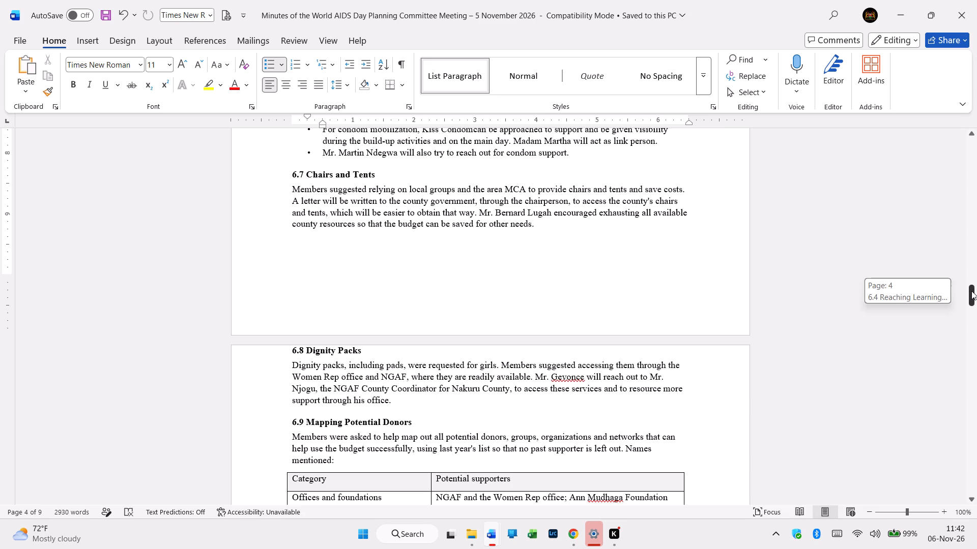
click(572, 225)
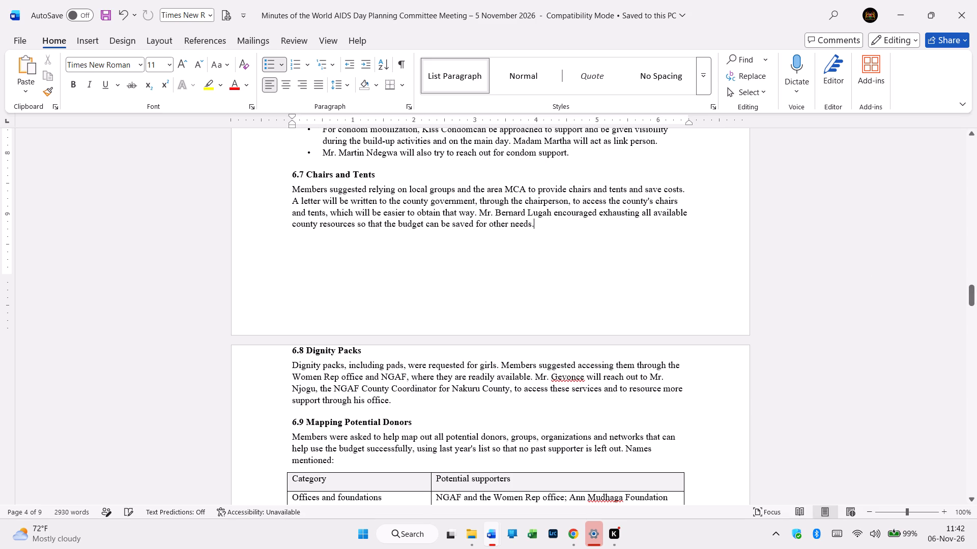
key(Return)
key(Return)
key(Return)
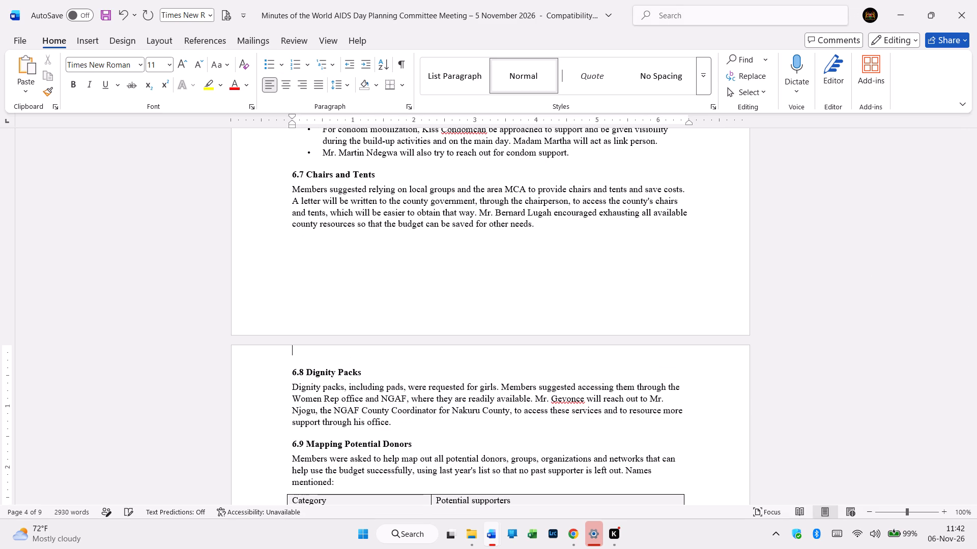
key(ctrl+s)
Reword "will reach out" to "was tasked to reach out" in the section 6.8 Dignity Packs paragraph.
drag(974, 293, 974, 303)
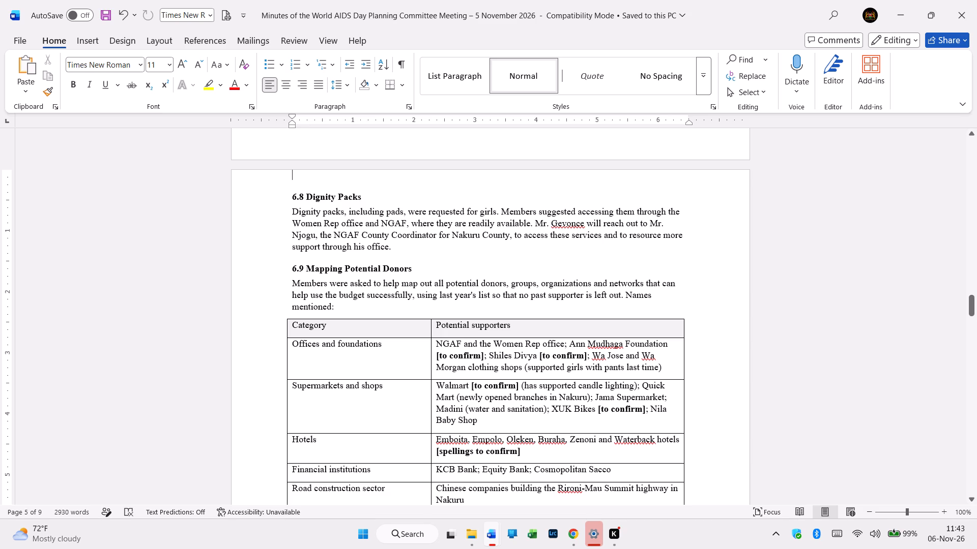
click(586, 224)
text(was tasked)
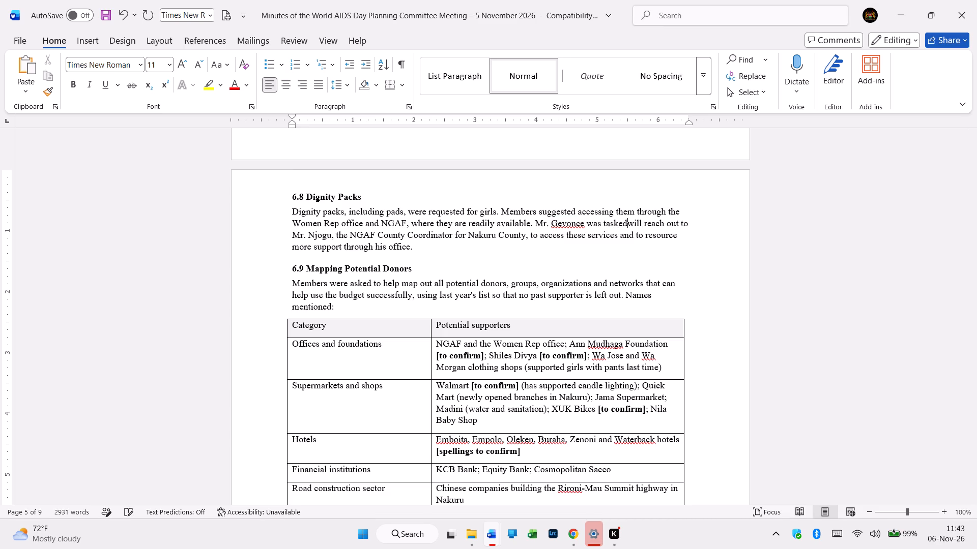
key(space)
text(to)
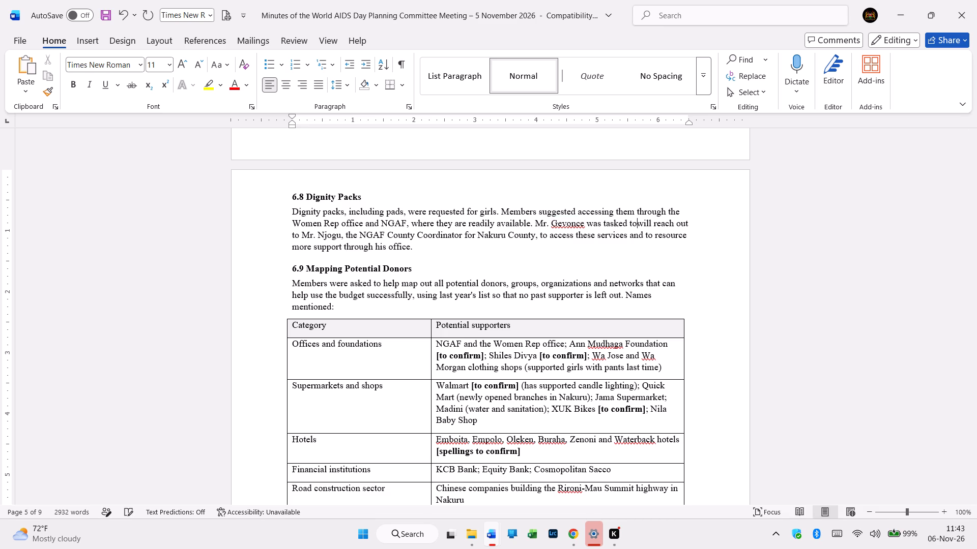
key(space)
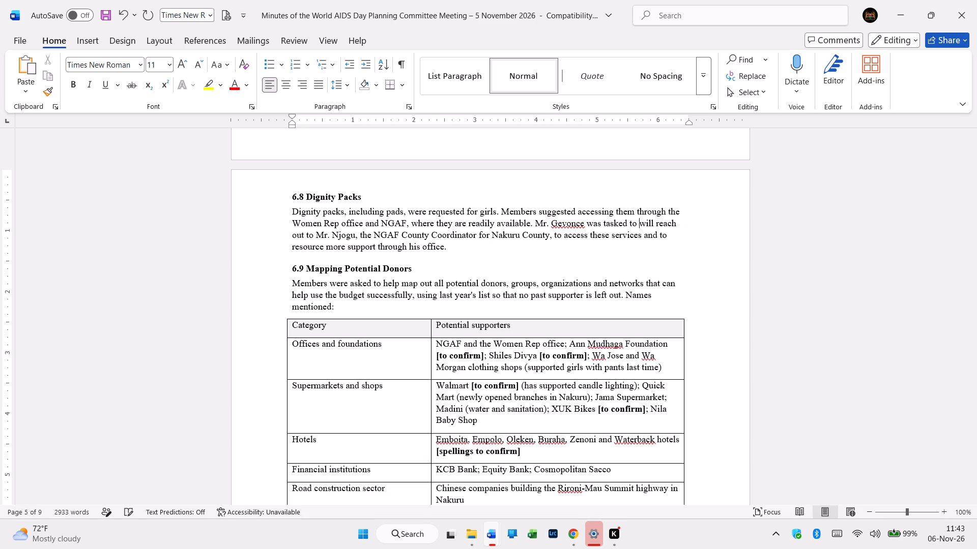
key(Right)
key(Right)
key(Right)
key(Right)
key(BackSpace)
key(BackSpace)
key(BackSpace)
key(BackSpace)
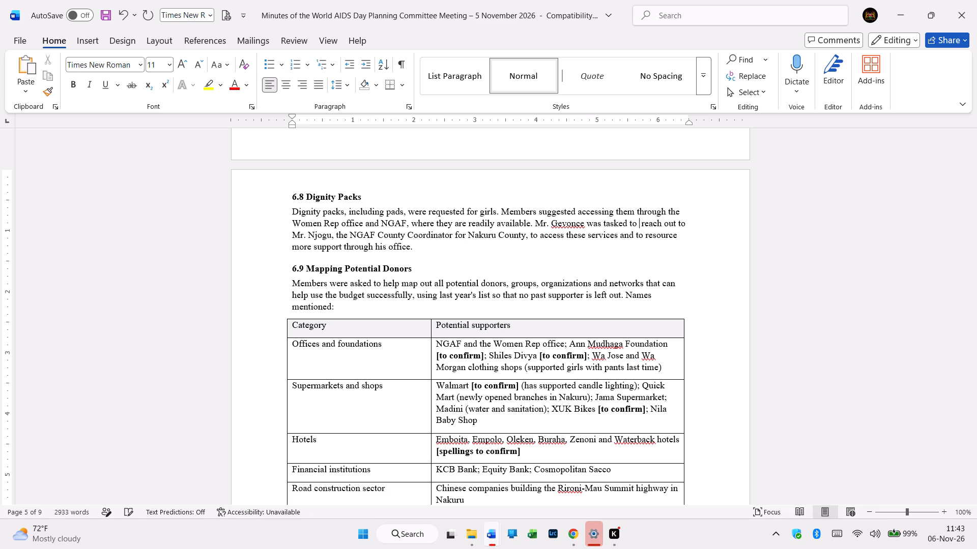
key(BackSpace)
Read through the section 6.9 Mapping Potential Donors table, from the offices and foundations row down to the last category.
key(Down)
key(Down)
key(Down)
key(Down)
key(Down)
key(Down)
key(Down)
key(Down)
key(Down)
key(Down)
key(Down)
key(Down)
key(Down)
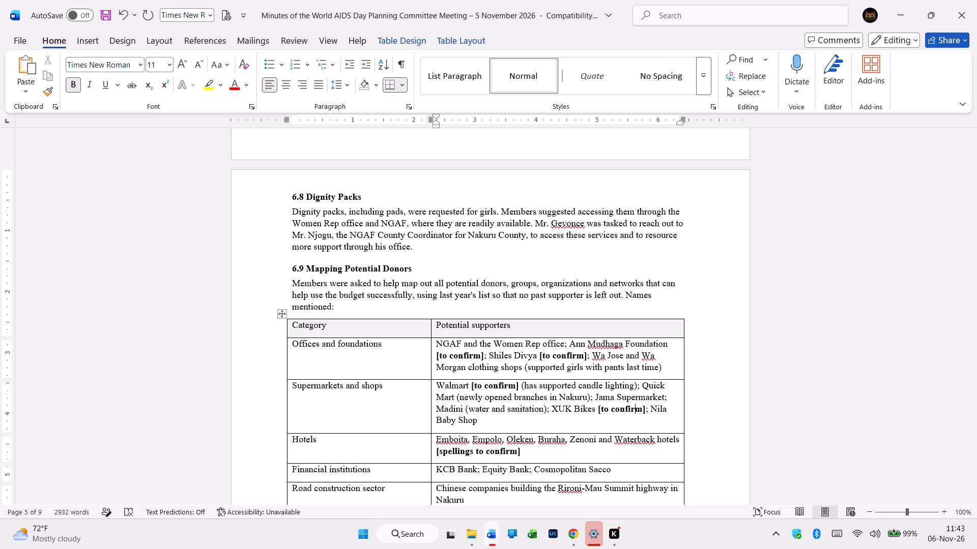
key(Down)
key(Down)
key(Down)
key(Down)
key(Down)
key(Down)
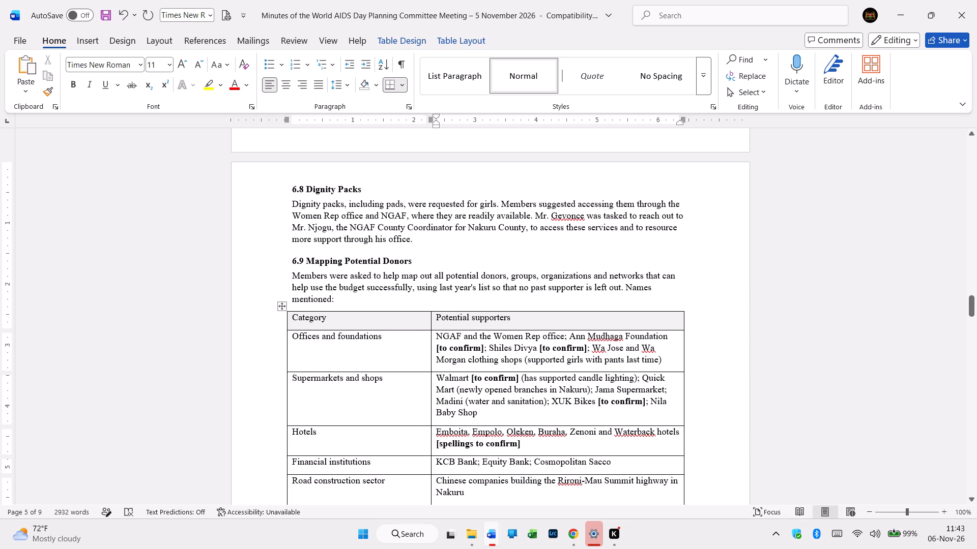
click(972, 303)
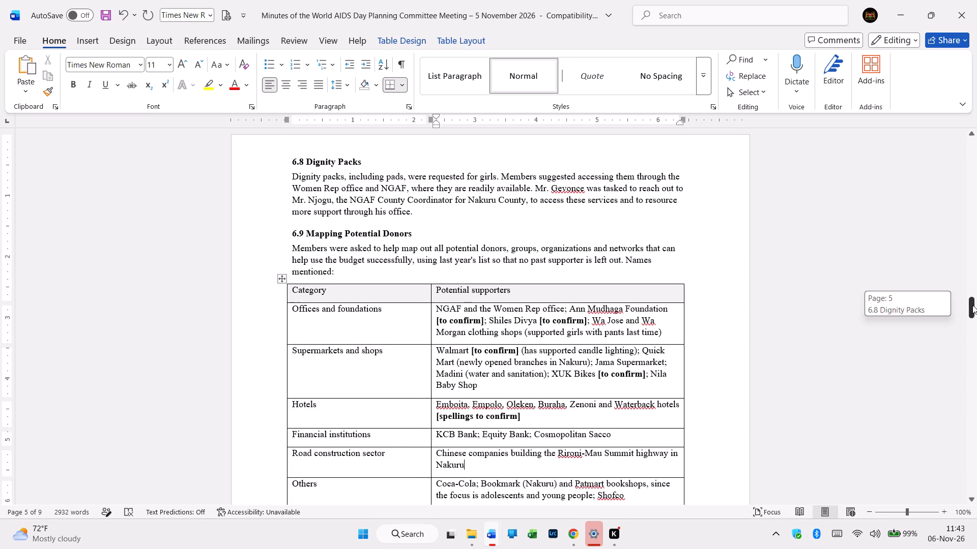
Save the minutes.
key(ctrl+s)
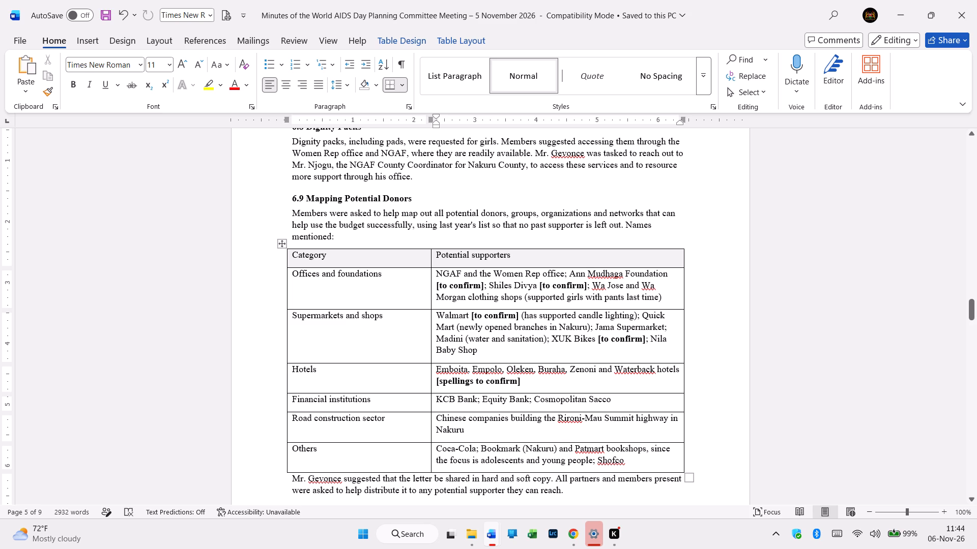
Correct "Mudhaga" to "Muthaga" in the foundation's name in the Offices and foundations row, and save the minutes.
click(612, 277)
key(BackSpace)
key(BackSpace)
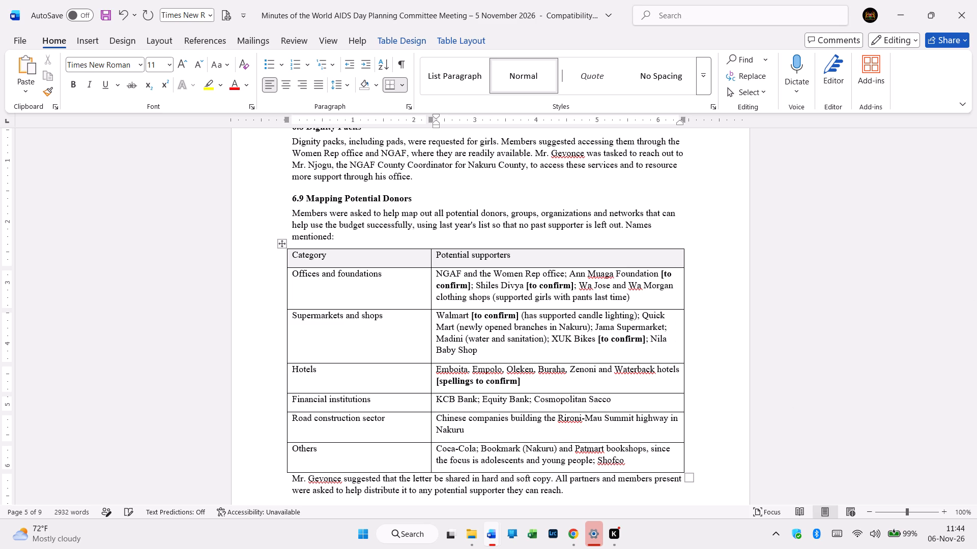
text(tha)
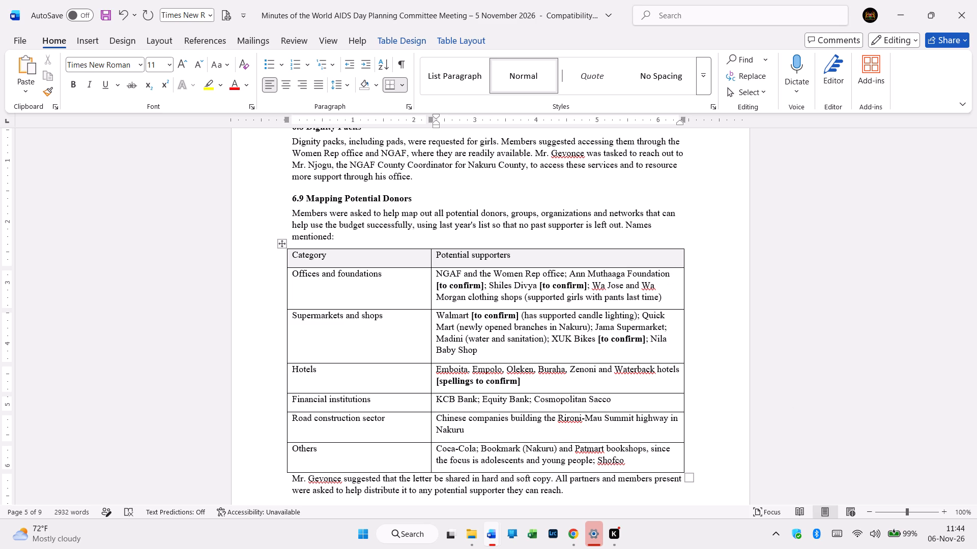
key(BackSpace)
key(ctrl+z)
key(BackSpace)
key(ctrl+s)
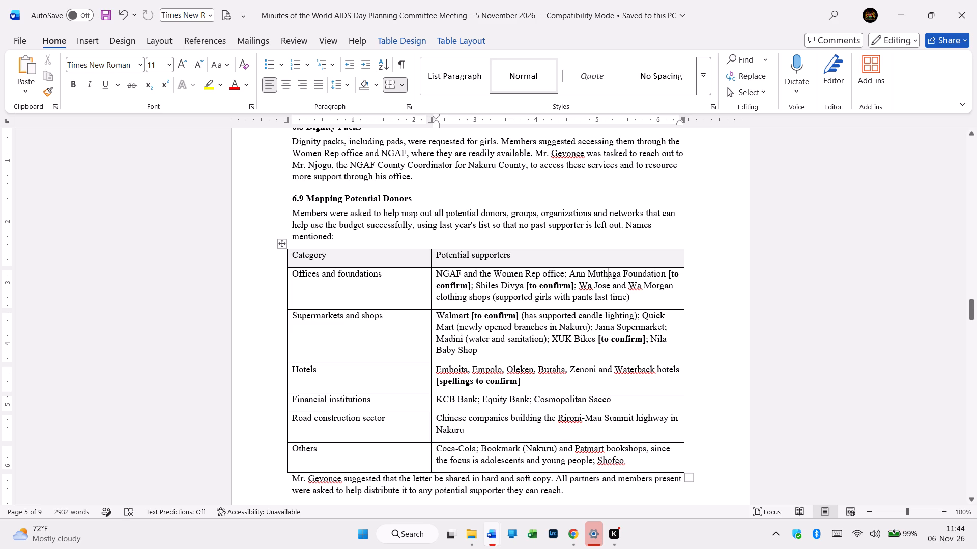
Delete the bold "[to confirm]" note after "Ann Muthaga Foundation" in the Offices and foundations row.
click(470, 287)
key(BackSpace)
key(BackSpace)
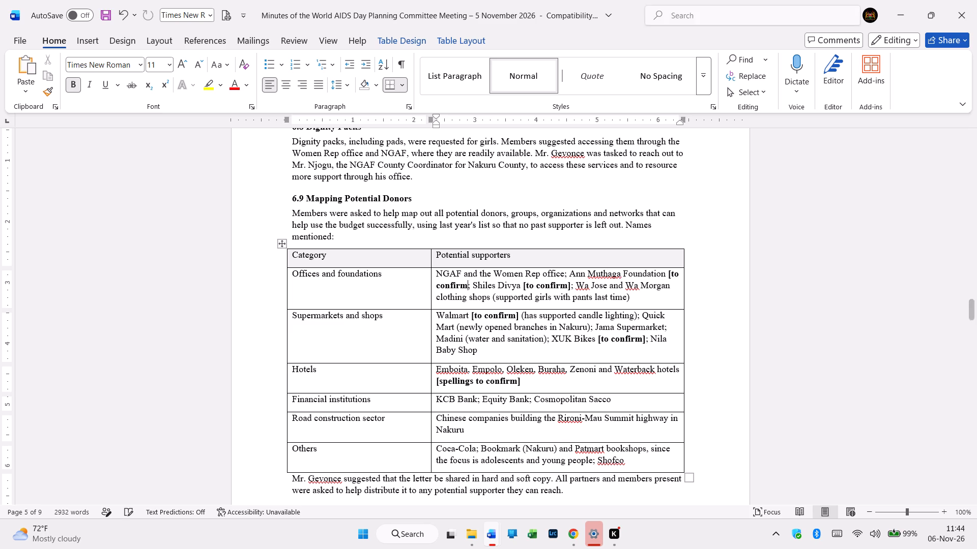
key(BackSpace)
key(BackSpace)
key(BackSpace)
key(BackSpace)
key(BackSpace)
key(BackSpace)
key(BackSpace)
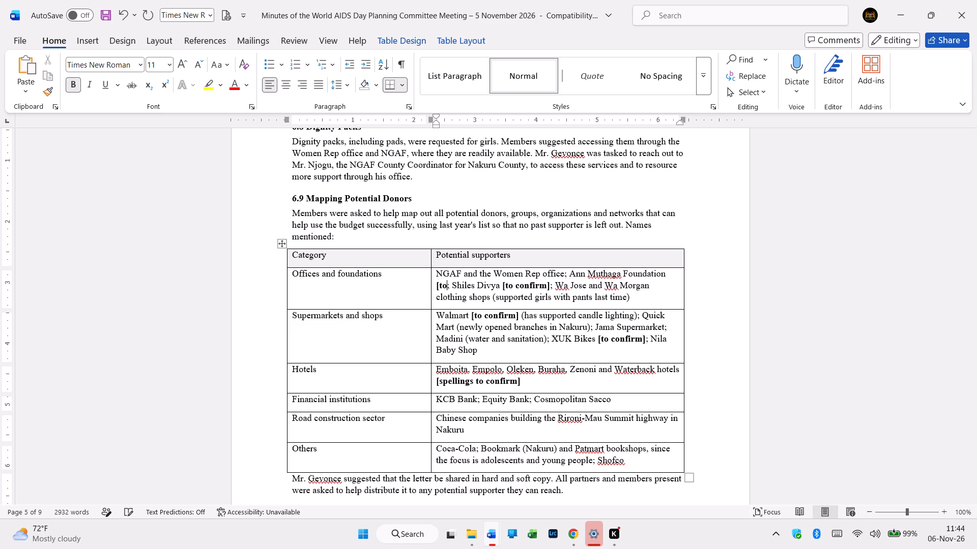
key(BackSpace)
key(BackSpace)
key(BackSpace)
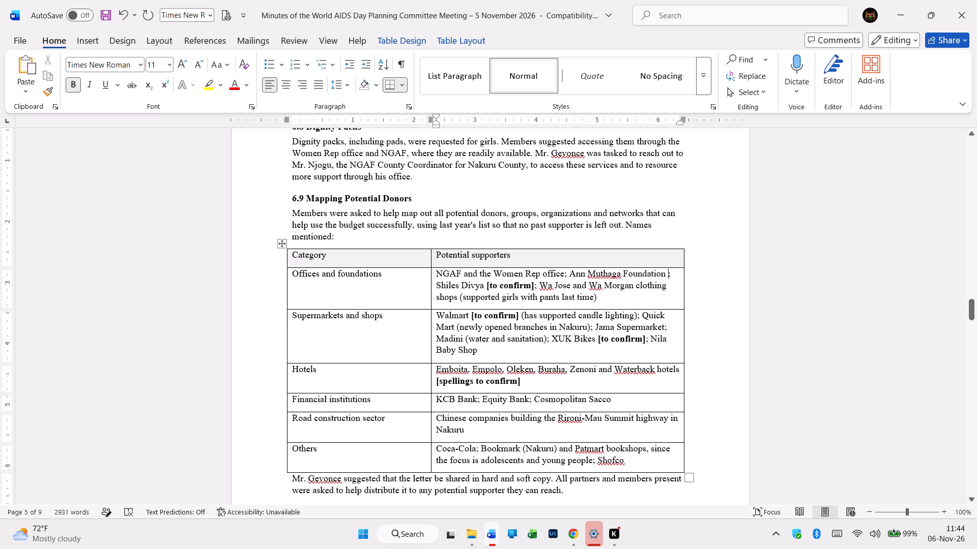
Insert a comma between "Shiles" and "Divya" in the Offices and foundations row.
click(459, 289)
key(comma)
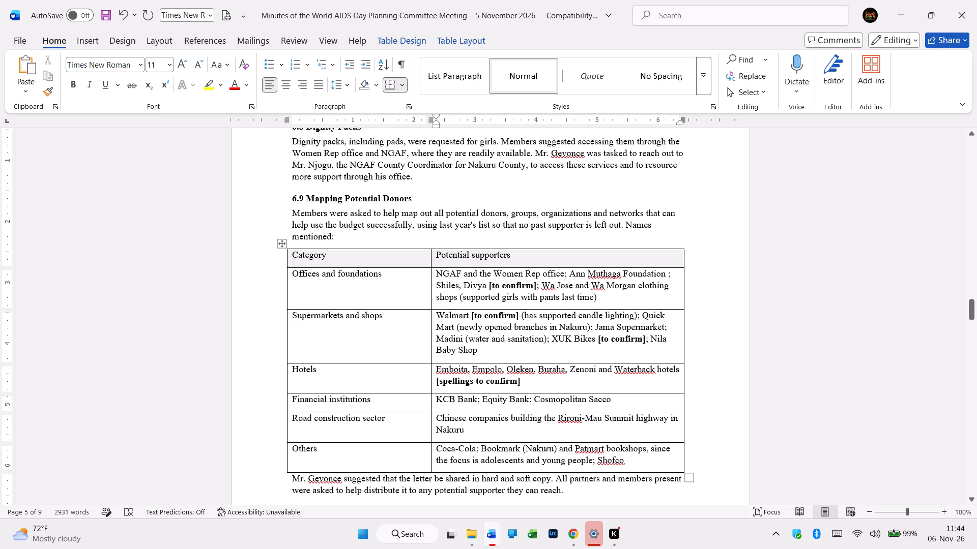
click(535, 286)
key(BackSpace)
key(BackSpace)
key(BackSpace)
key(BackSpace)
key(BackSpace)
key(BackSpace)
key(BackSpace)
key(BackSpace)
key(BackSpace)
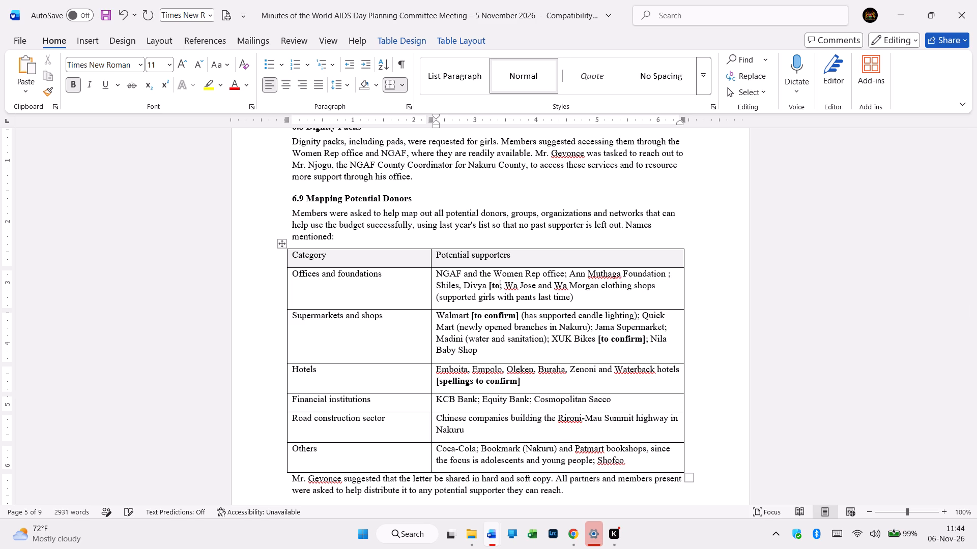
key(BackSpace)
key(BackSpace)
key(BackSpace)
key(BackSpace)
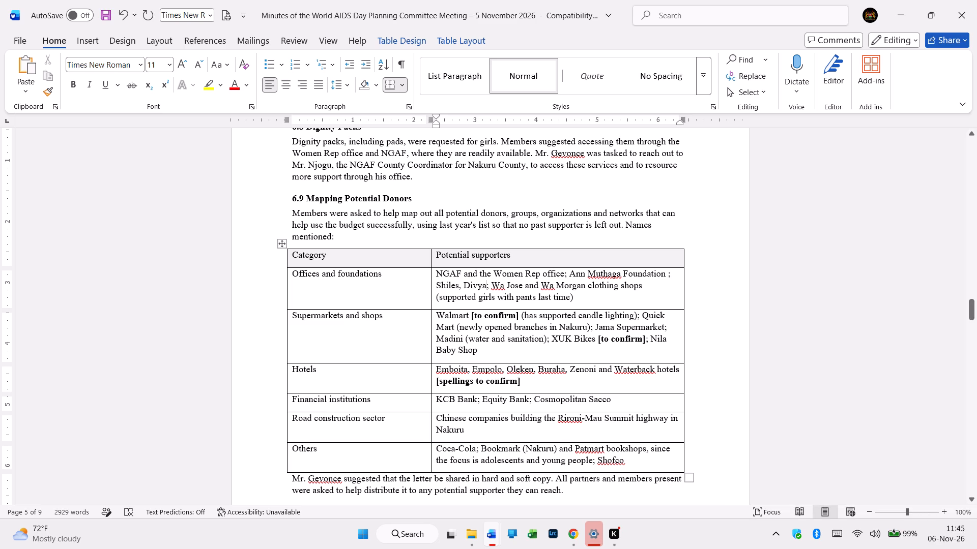
Move "Wa Jose and Wa Morgan clothing shops (supported girls with pants last time)" to the end of the Supermarkets and shops entry, after "Nila Baby Shop".
drag(494, 285, 581, 297)
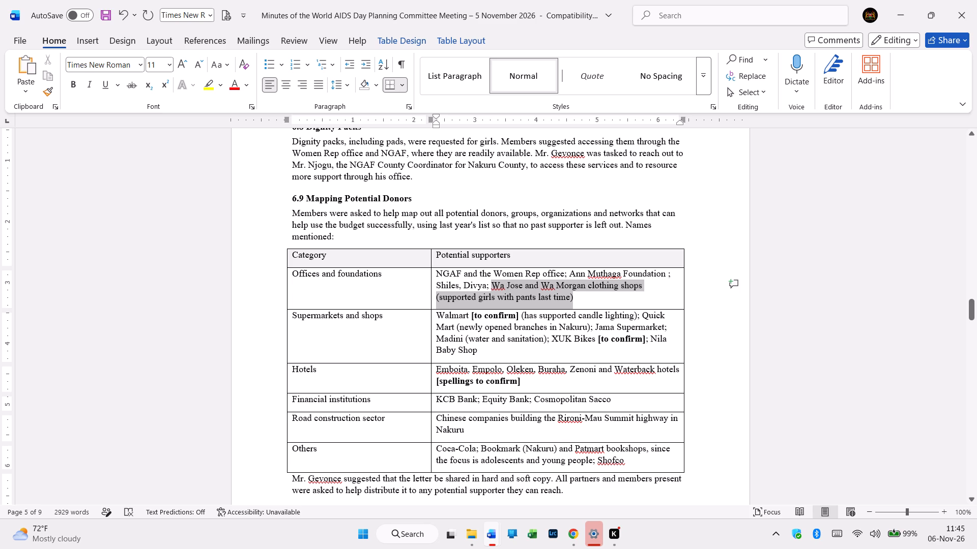
drag(581, 297, 582, 297)
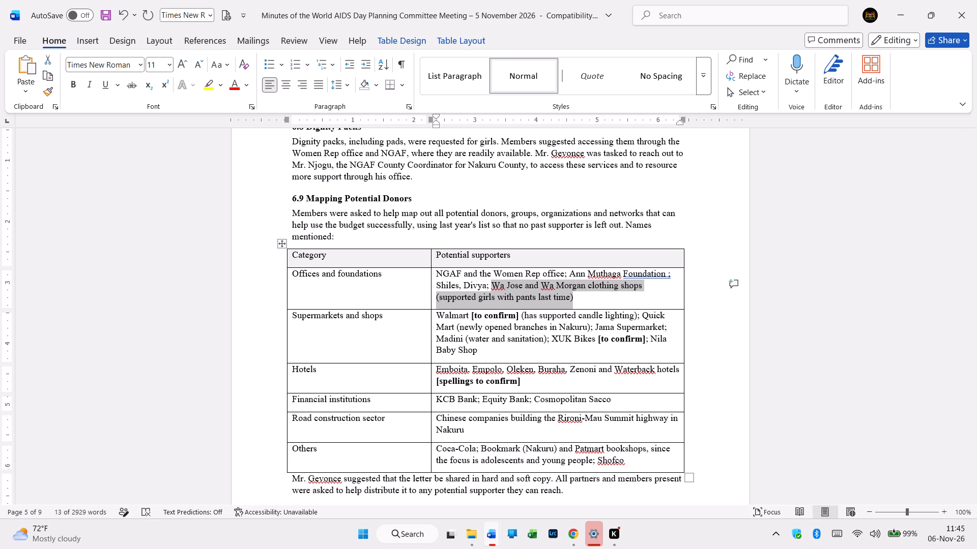
key(ctrl+x)
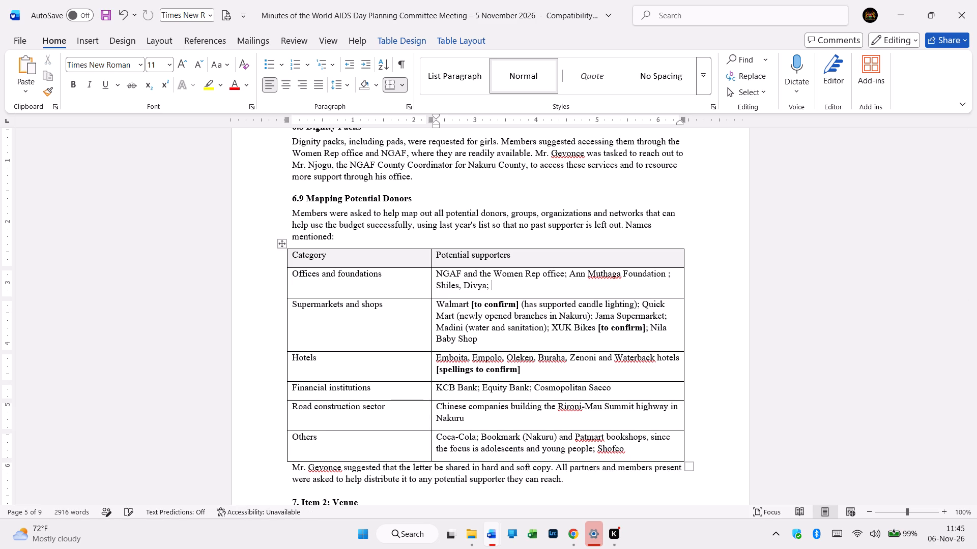
click(492, 340)
key(space)
key(ctrl+v)
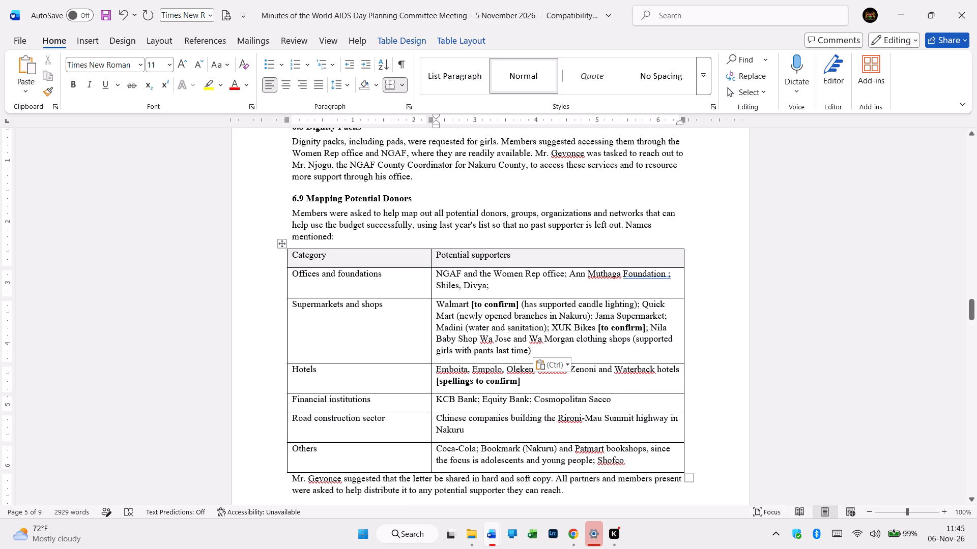
Correct "Walmart" to "Woolmart" in the Supermarkets and shops row.
click(448, 303)
key(BackSpace)
text(oo)
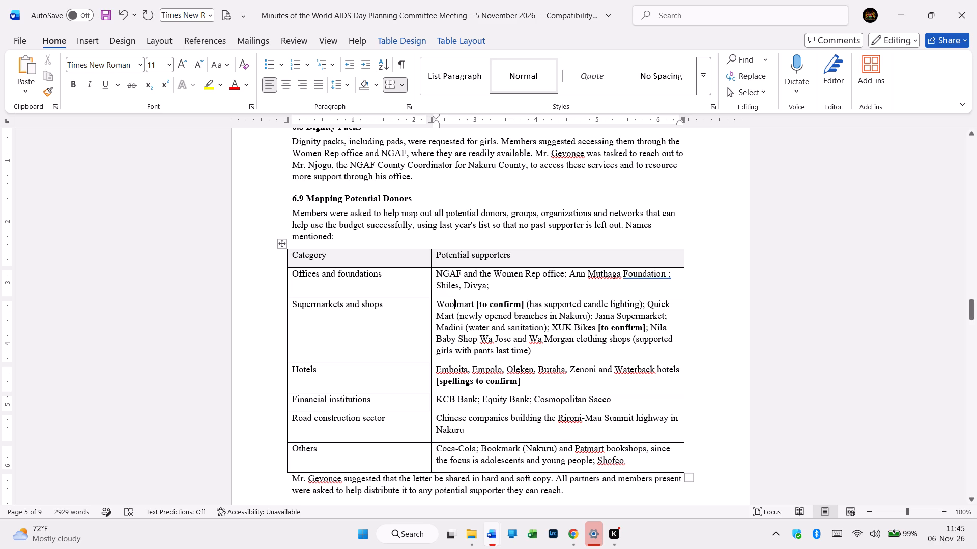
drag(436, 285, 476, 287)
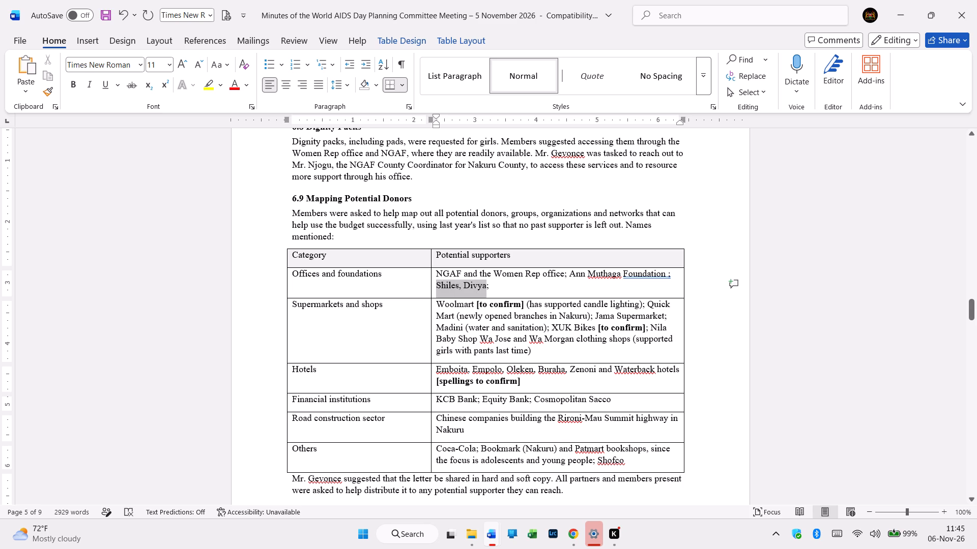
drag(476, 287, 479, 287)
click(235, 87)
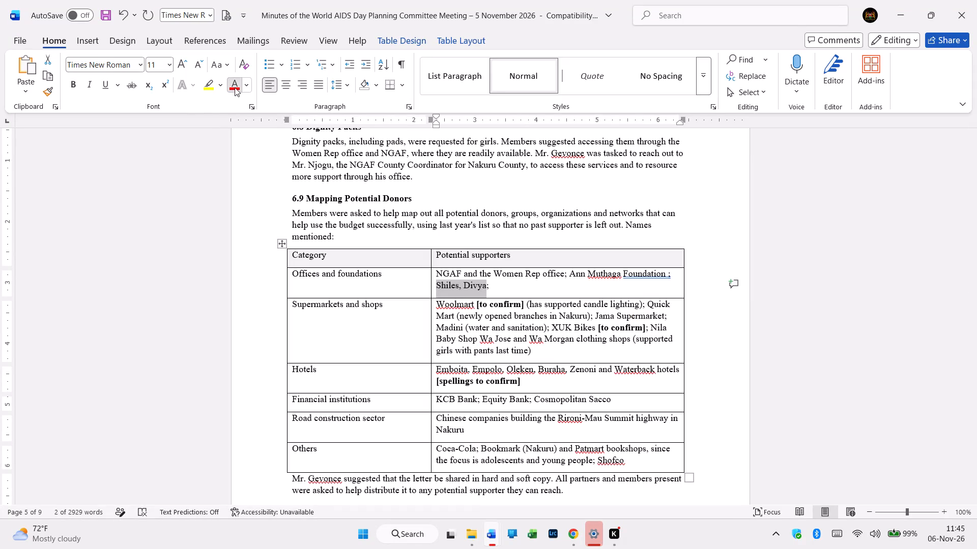
click(493, 289)
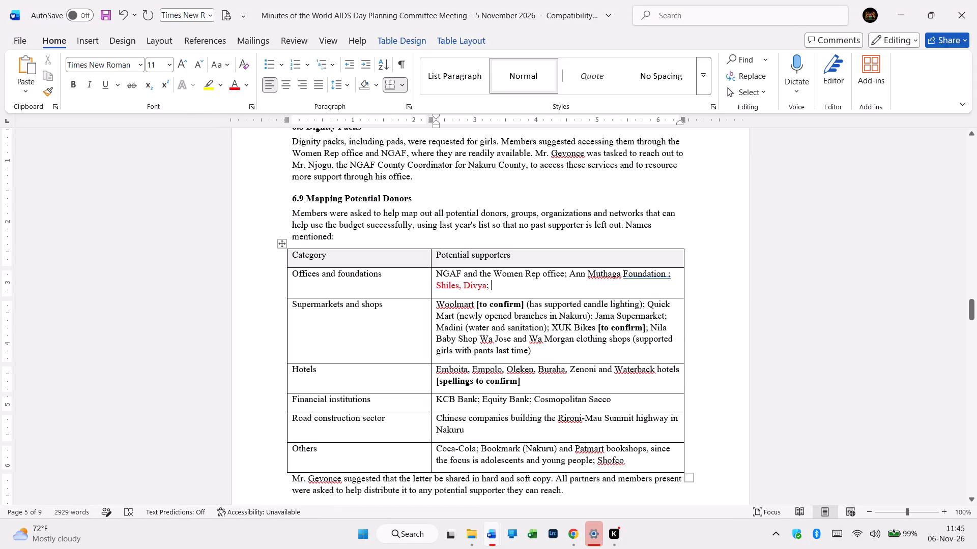
click(515, 286)
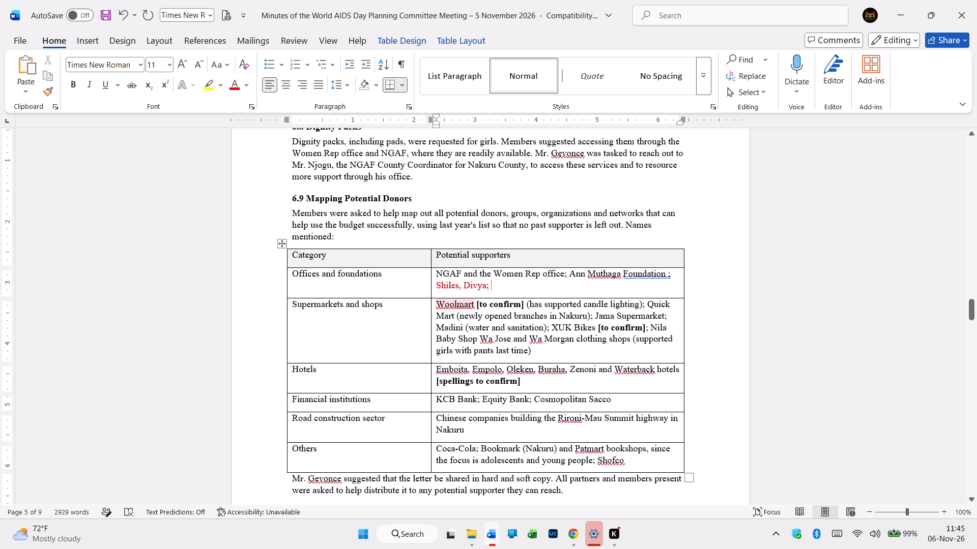
Delete the bold "[to confirm]" note after "Woolmart" in the Supermarkets and shops row.
click(522, 304)
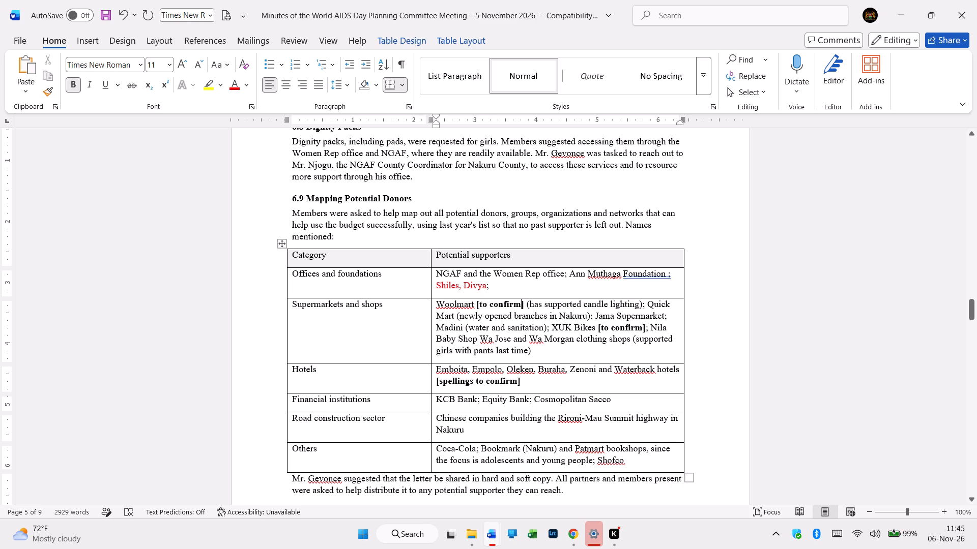
click(525, 304)
key(BackSpace)
key(BackSpace)
key(BackSpace)
key(BackSpace)
key(BackSpace)
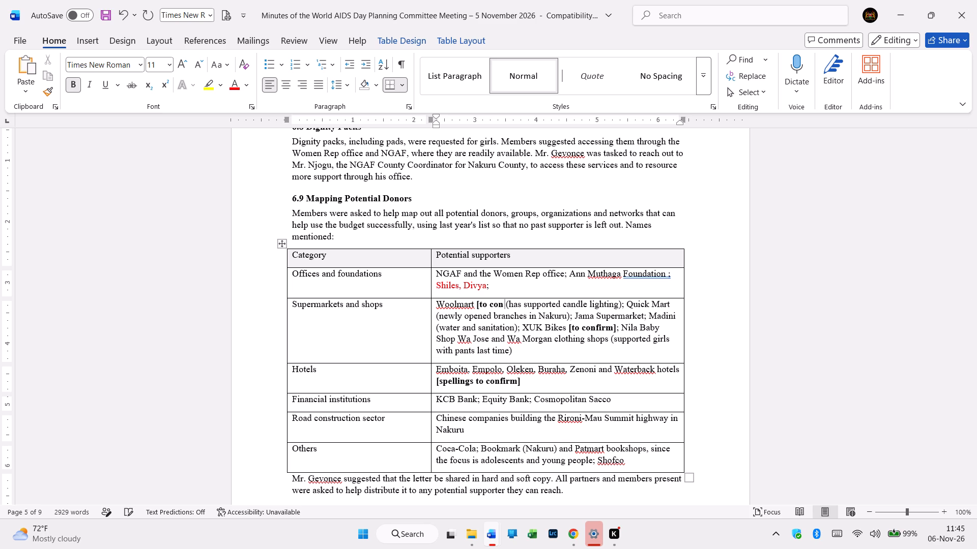
key(BackSpace)
key(BackSpace)
key(BackSpace)
key(BackSpace)
key(BackSpace)
key(BackSpace)
key(BackSpace)
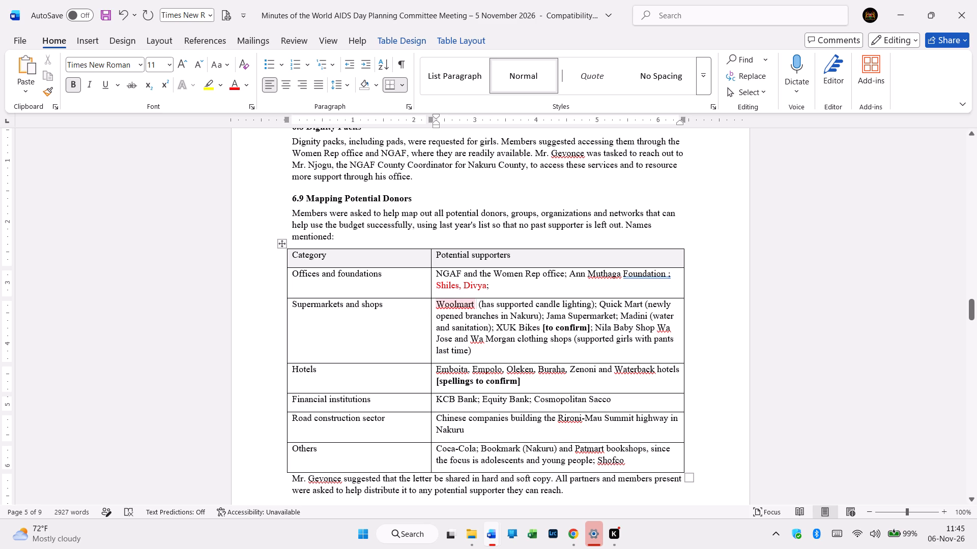
Make the supporter names "Woolmart", "Quick Mart", "Jama Supermarket" and "Madini" bold in the Supermarkets and shops row.
drag(439, 305, 473, 304)
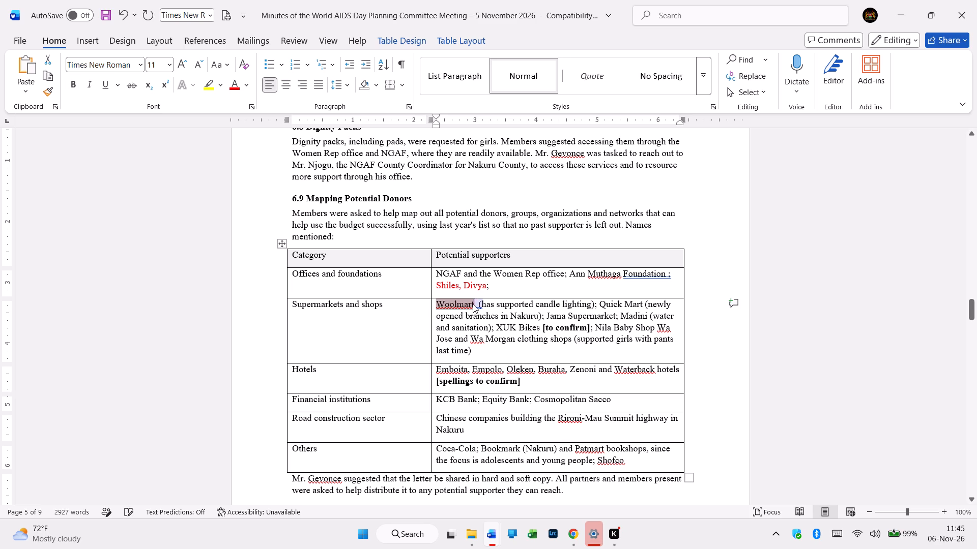
key(ctrl+b)
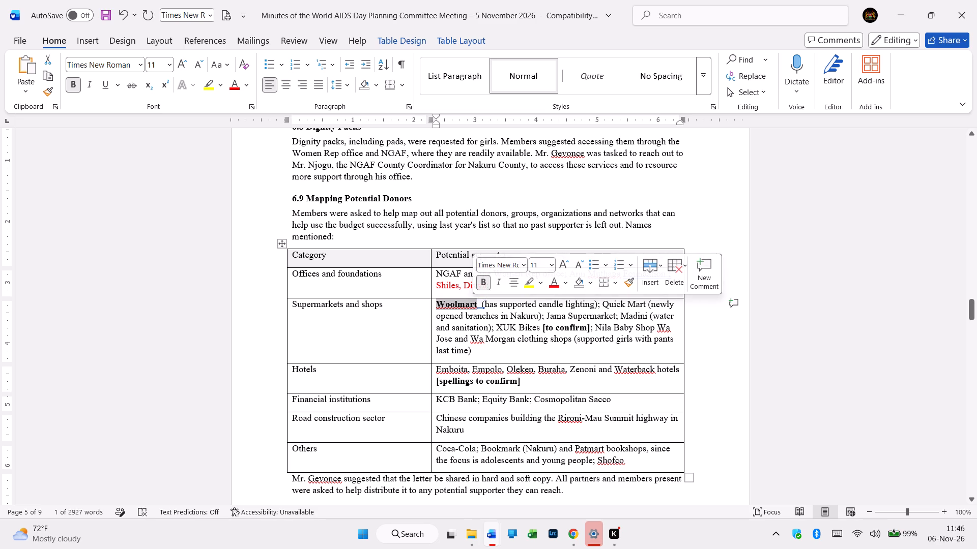
drag(604, 306, 642, 306)
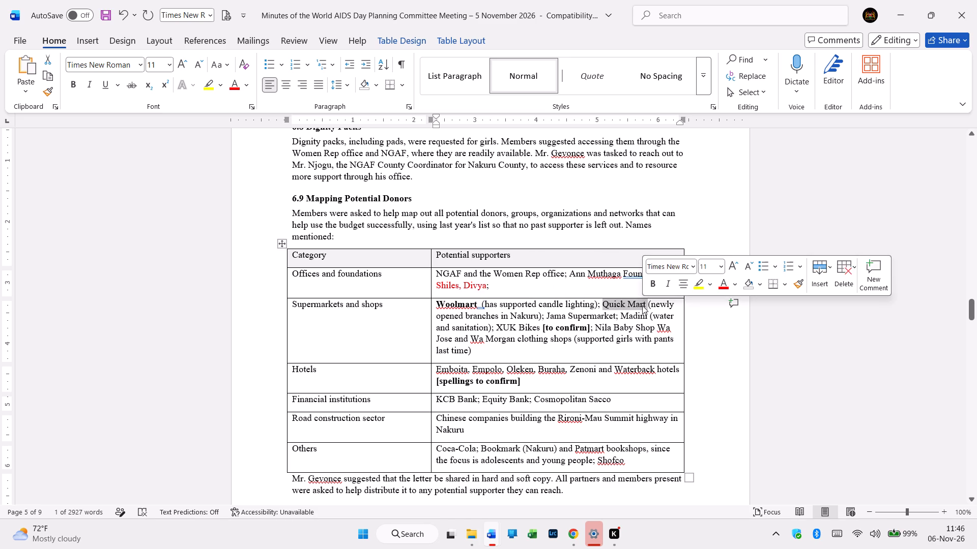
key(ctrl+b)
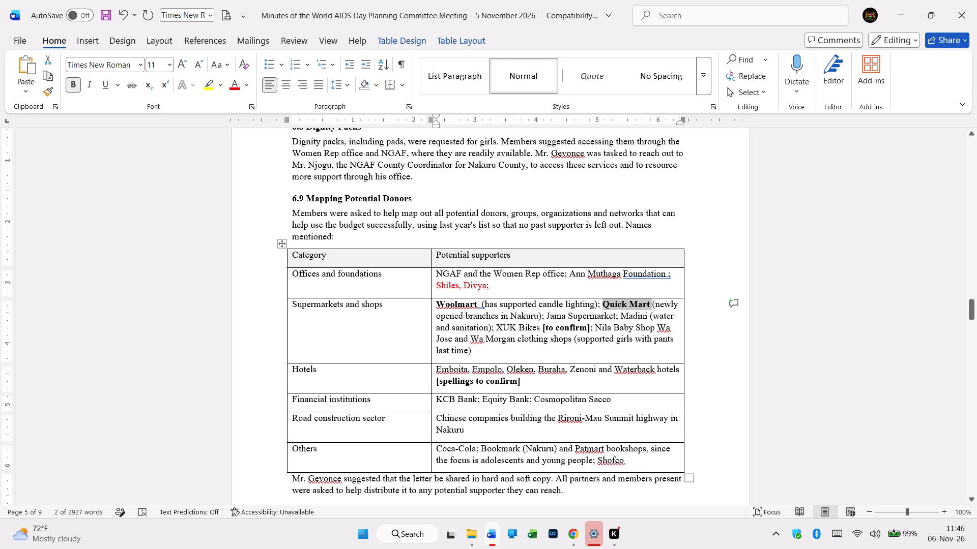
click(545, 314)
drag(548, 315, 613, 314)
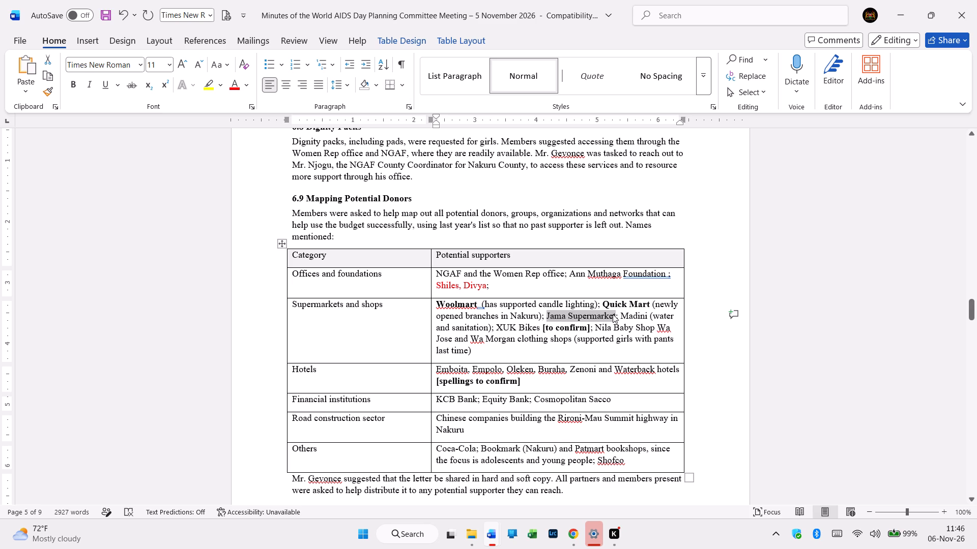
key(ctrl+b)
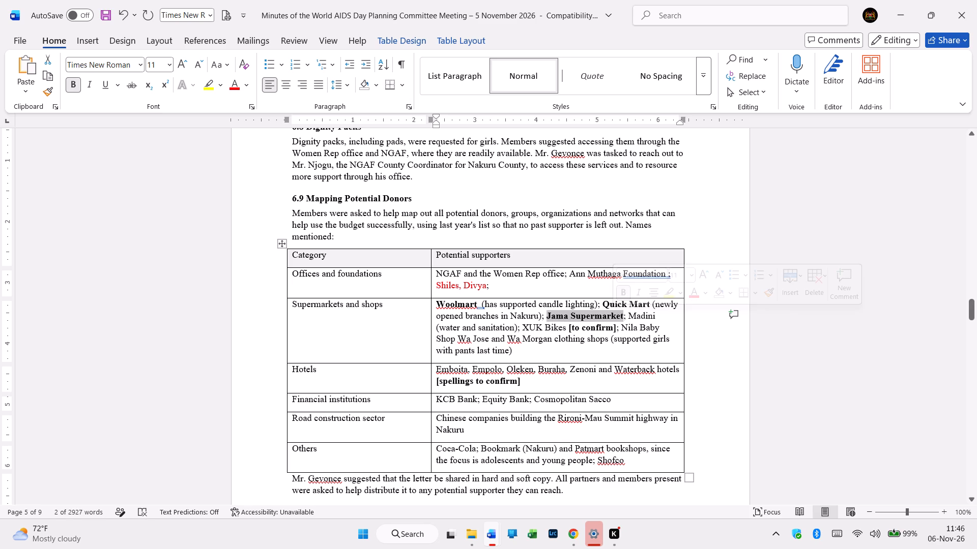
drag(628, 315, 647, 315)
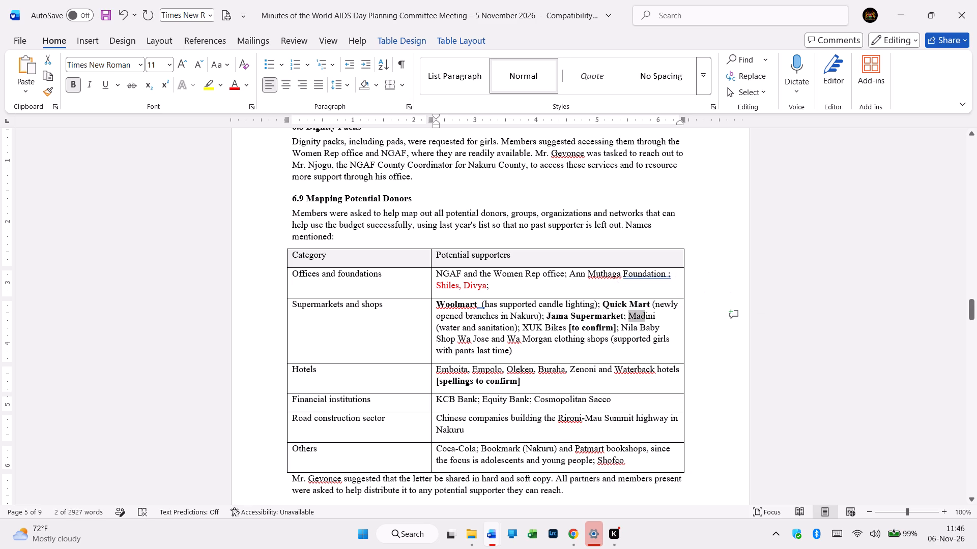
drag(647, 315, 656, 316)
key(ctrl+b)
Delete "(water and sanitation)" after "Madini" in the Supermarkets and shops row.
click(517, 328)
key(BackSpace)
key(BackSpace)
key(BackSpace)
key(BackSpace)
key(BackSpace)
key(BackSpace)
key(BackSpace)
key(BackSpace)
key(BackSpace)
key(BackSpace)
key(BackSpace)
key(BackSpace)
key(BackSpace)
key(BackSpace)
key(BackSpace)
key(BackSpace)
key(BackSpace)
key(BackSpace)
key(BackSpace)
key(BackSpace)
key(BackSpace)
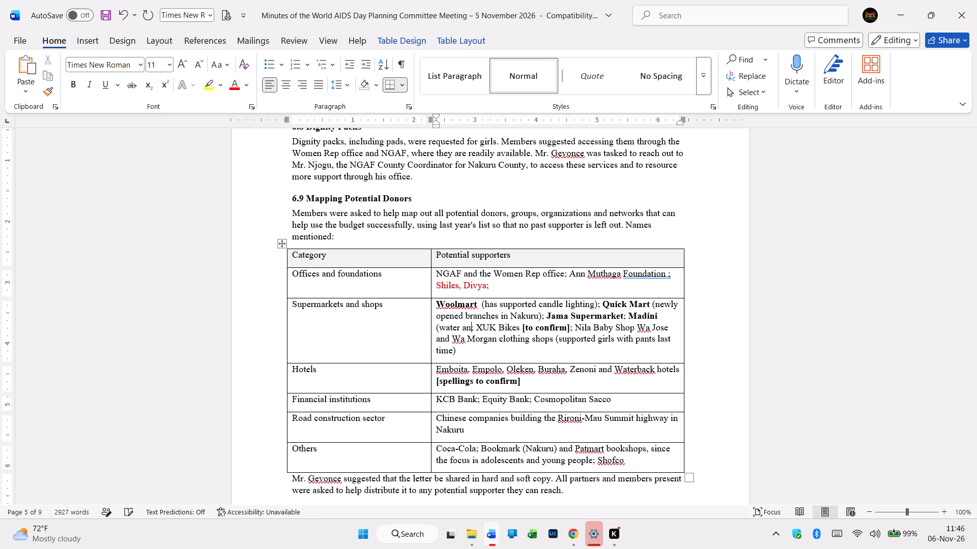
key(BackSpace)
key(BackSpace)
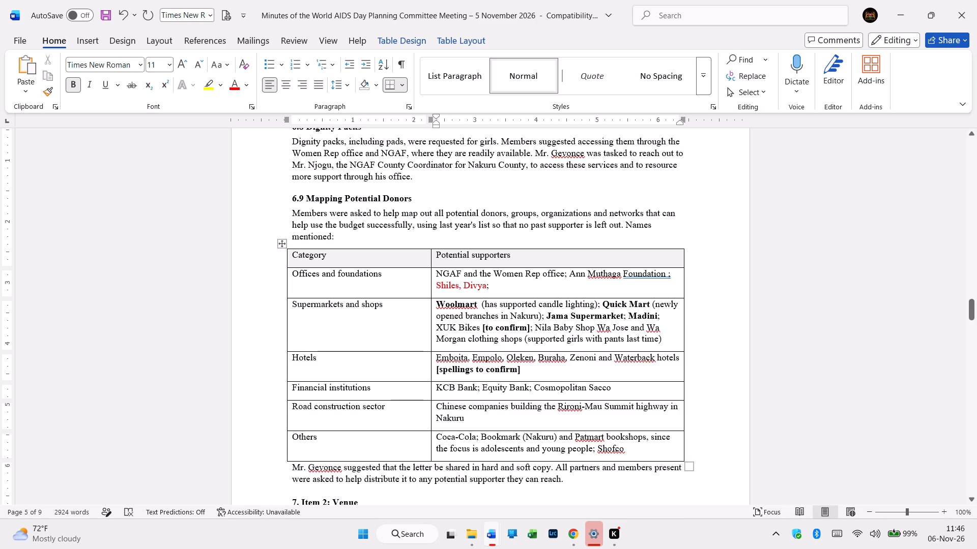
Remove the closing bracket of the "[to confirm]" note after "XUK Bikes".
click(530, 328)
key(BackSpace)
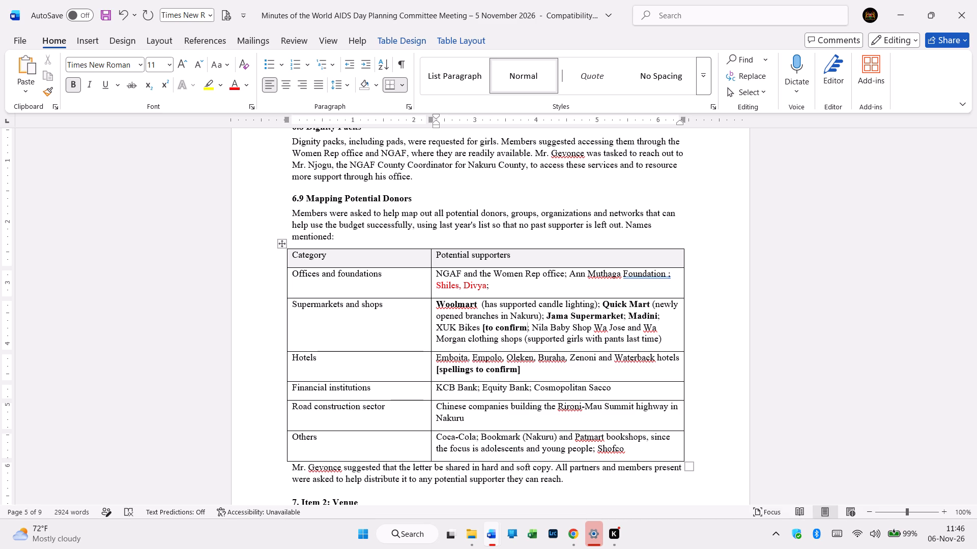
Insert "CJ" before "XUK Bikes" in the Supermarkets and shops row and make "CJ XUK Bikes" bold.
click(439, 330)
text(CJ)
key(space)
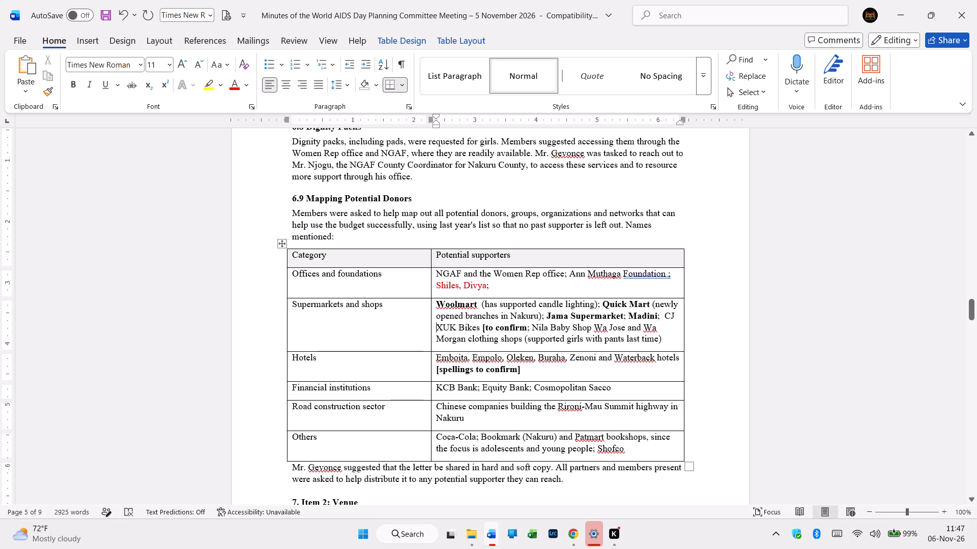
drag(667, 315, 487, 331)
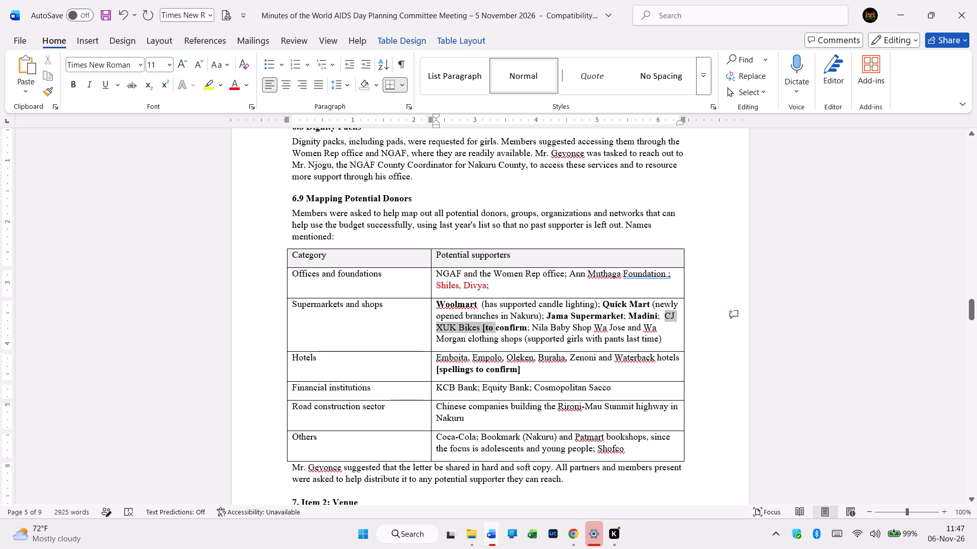
drag(487, 331, 480, 327)
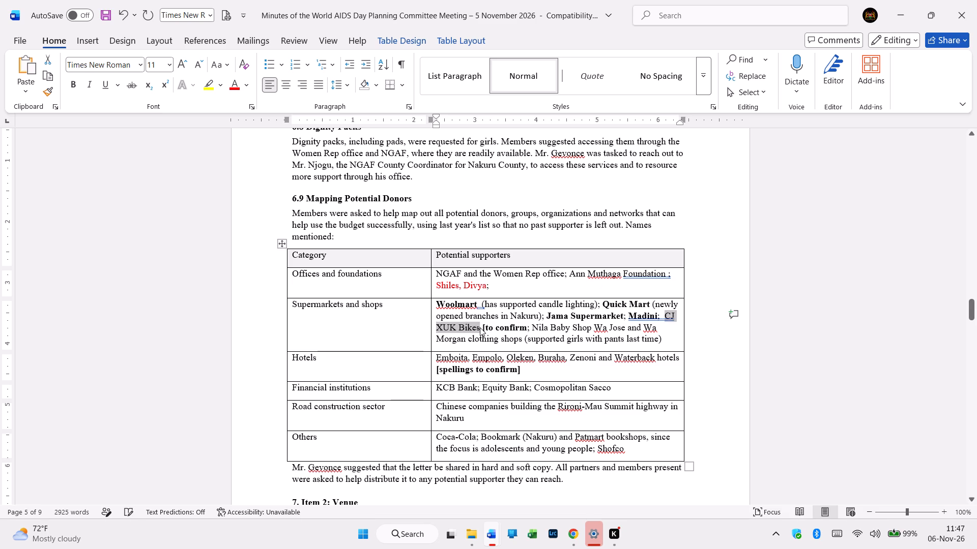
key(ctrl+b)
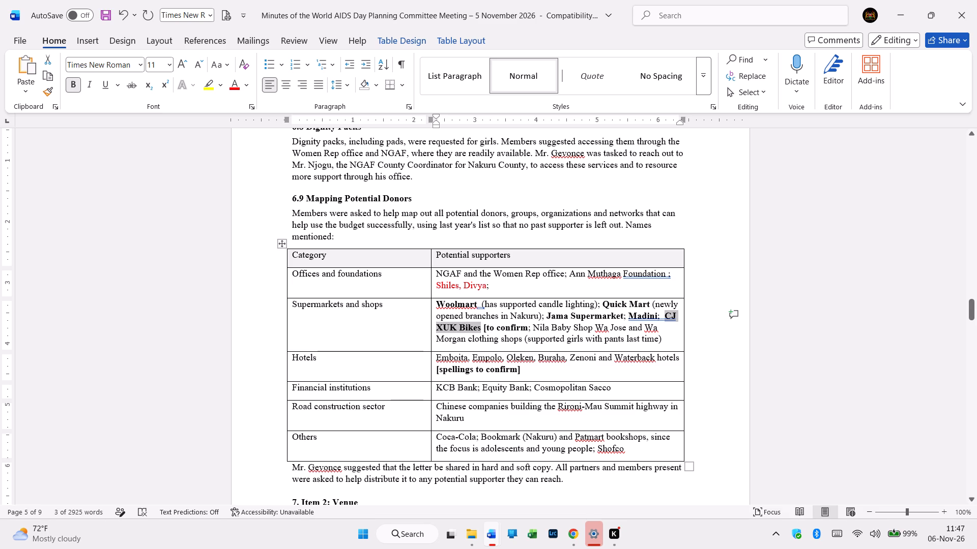
Delete the leftover "[to confirm" after "XUK Bikes" in the Supermarkets and shops row and save the document.
click(530, 328)
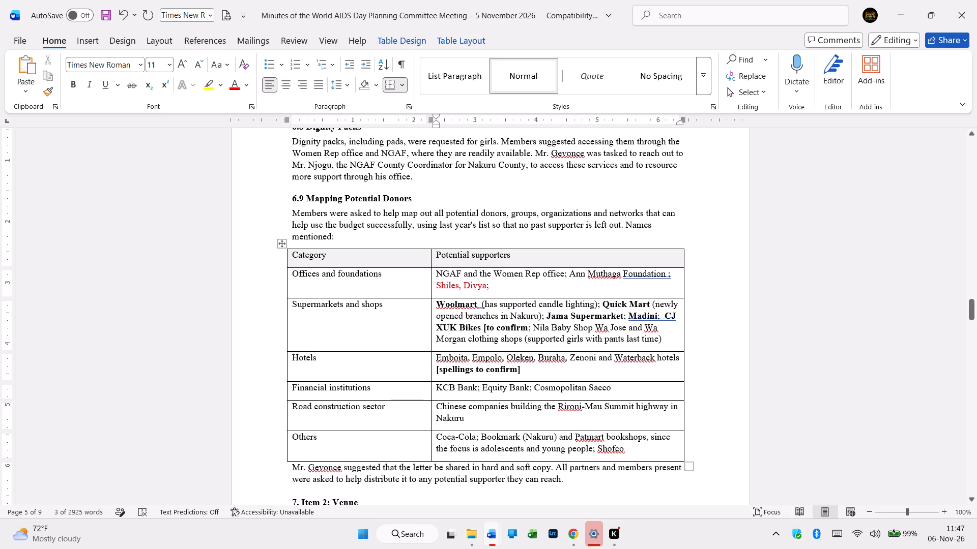
click(527, 328)
key(BackSpace)
key(BackSpace)
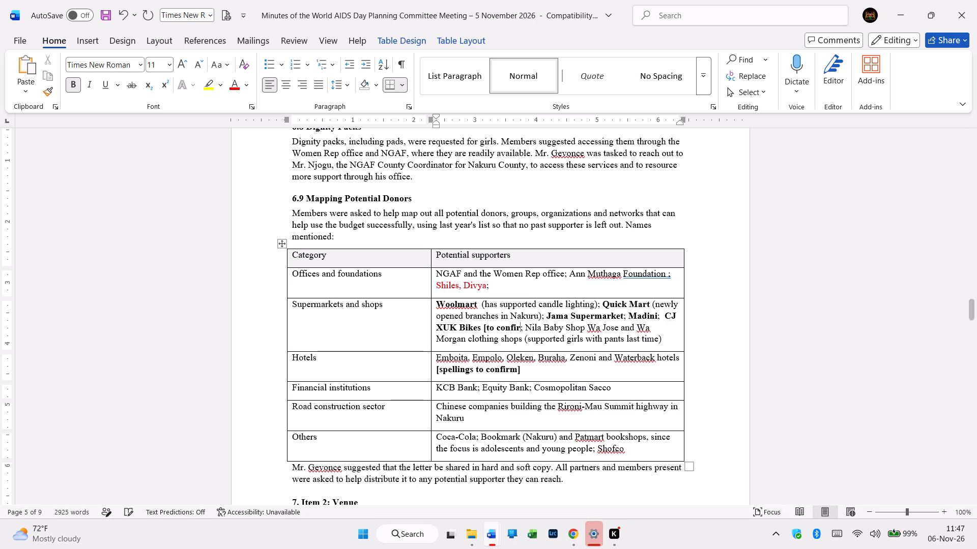
key(BackSpace)
key(BackSpace)
key(BackSpace)
key(BackSpace)
key(BackSpace)
key(BackSpace)
key(BackSpace)
key(BackSpace)
key(BackSpace)
key(BackSpace)
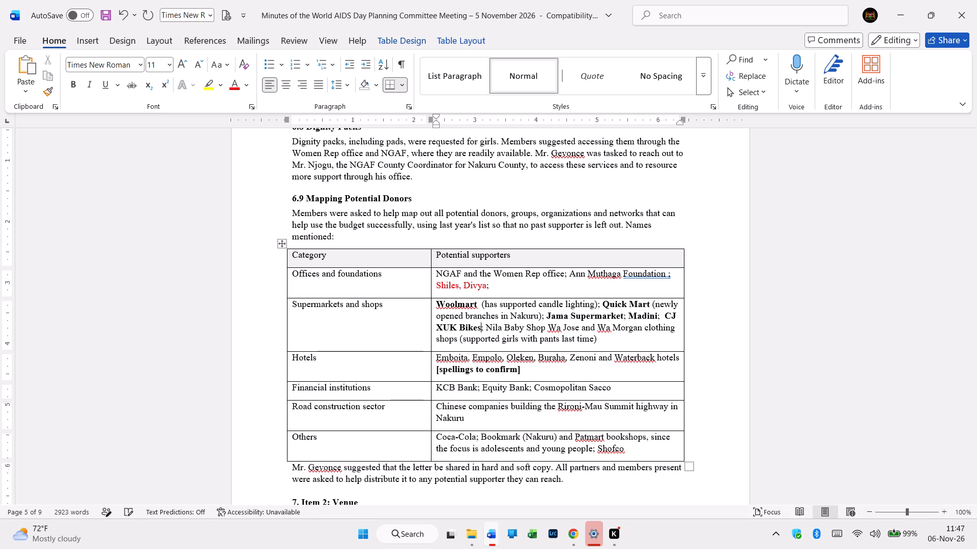
key(ctrl+s)
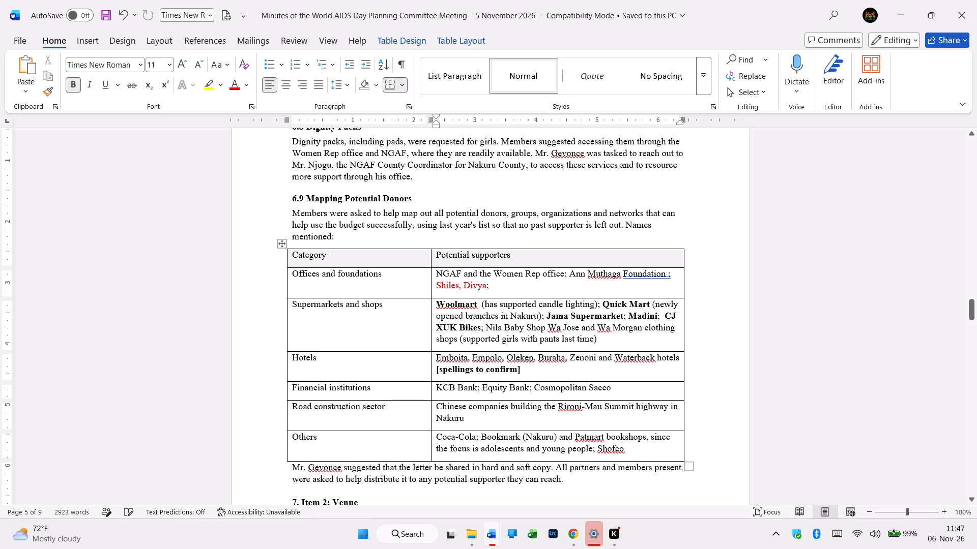
Make the Supermarkets and shops text bold from "Nila Baby Shop" through "(supported girls with pants last time)".
drag(487, 325, 545, 328)
key(ctrl+b)
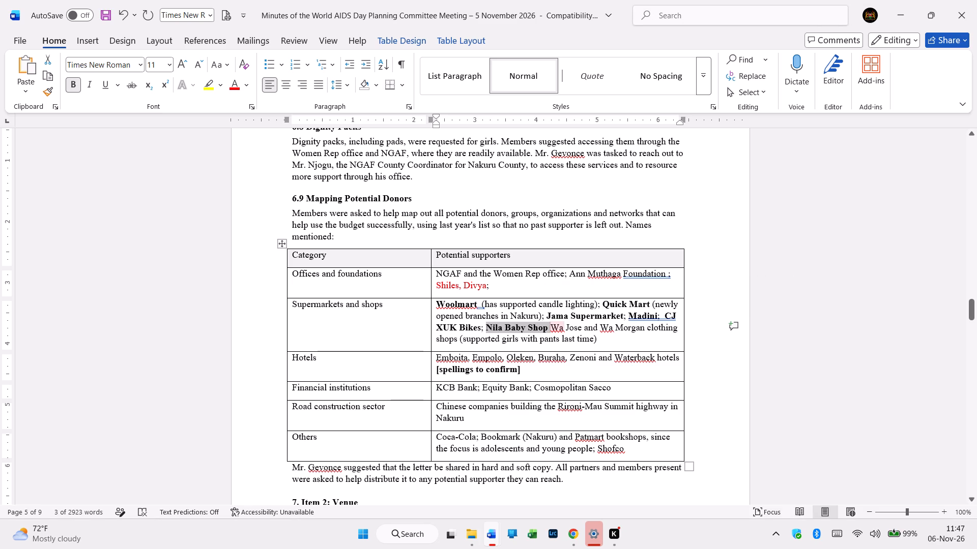
drag(554, 328, 623, 329)
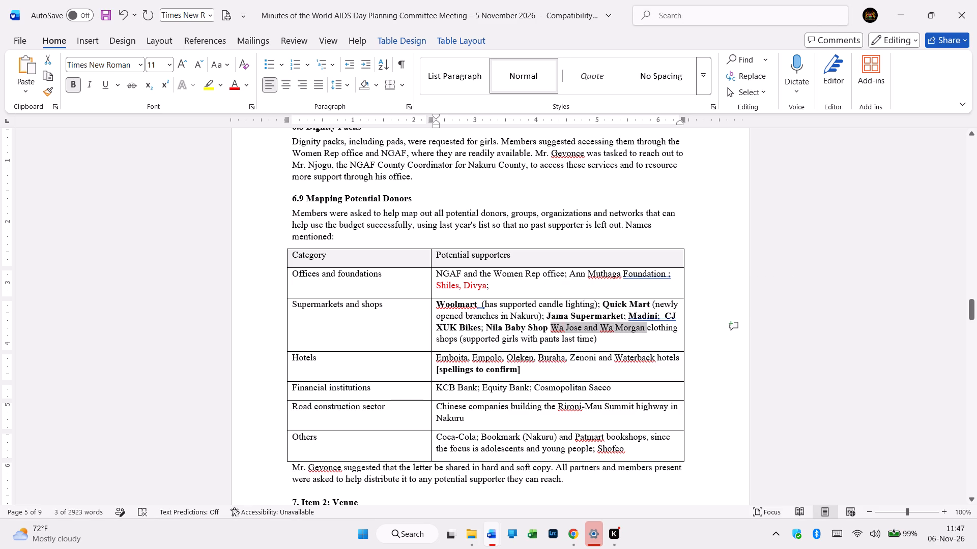
drag(623, 329, 625, 335)
key(ctrl+b)
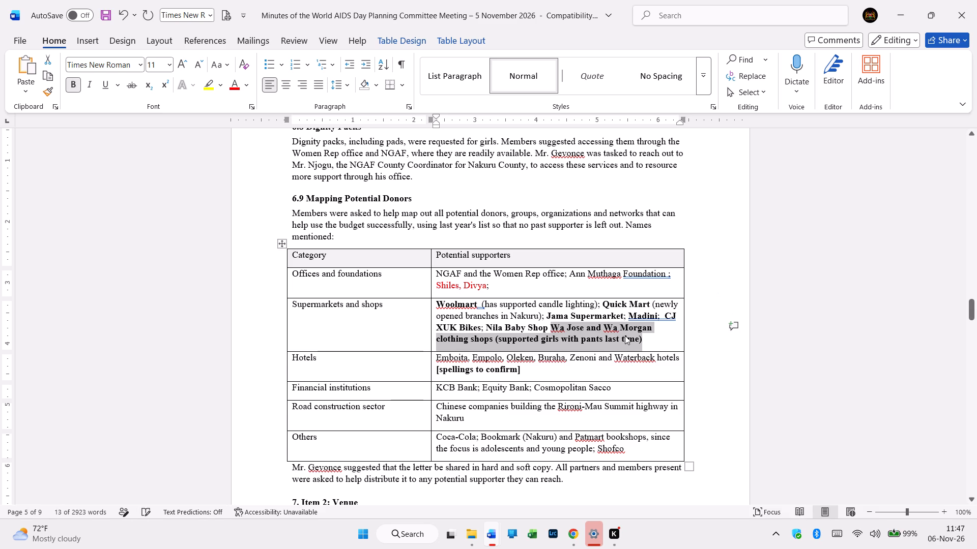
click(642, 340)
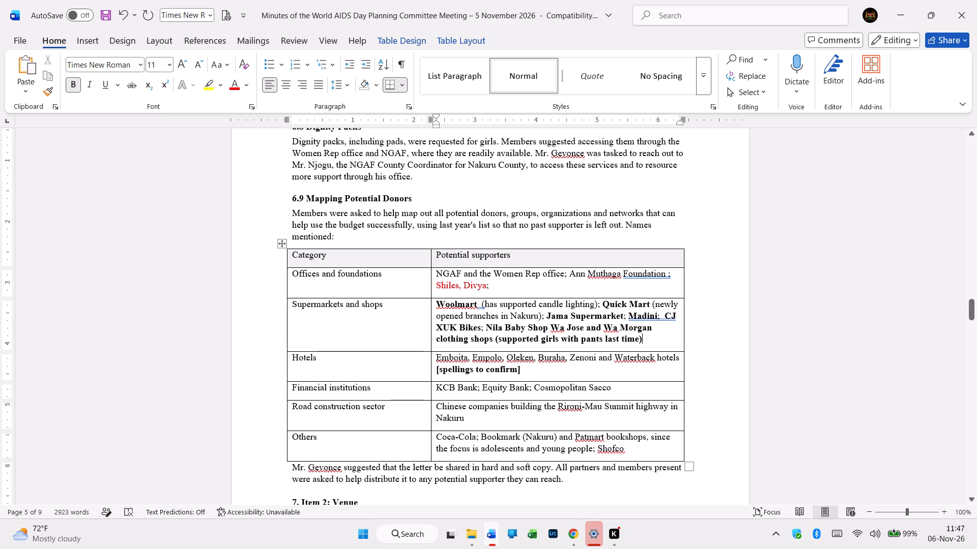
Delete the "[spellings to confirm]" note at the end of the Hotels row in the potential donors table.
click(525, 374)
key(BackSpace)
key(BackSpace)
key(BackSpace)
key(BackSpace)
key(BackSpace)
key(BackSpace)
key(BackSpace)
key(BackSpace)
key(BackSpace)
key(BackSpace)
key(BackSpace)
key(BackSpace)
key(BackSpace)
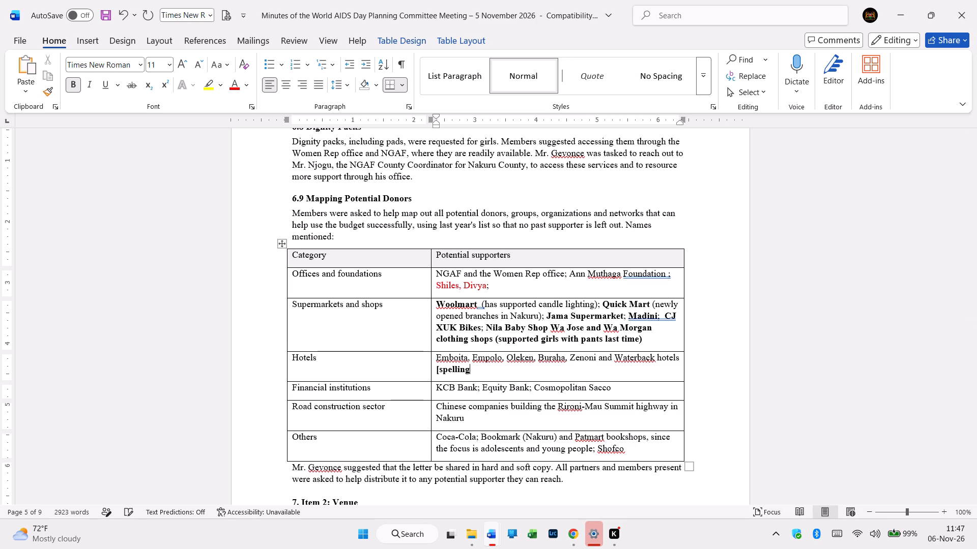
key(BackSpace)
key(BackSpace)
key(BackSpace)
key(BackSpace)
key(BackSpace)
key(BackSpace)
key(BackSpace)
key(BackSpace)
key(BackSpace)
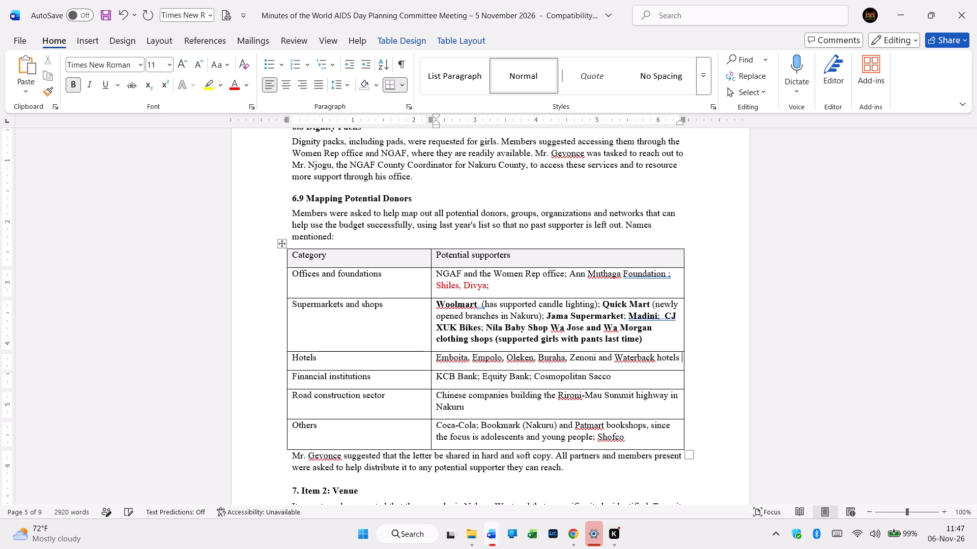
Add "Gilanis Super Market" at the end of the Supermarkets and shops row and save the document.
click(651, 335)
key(space)
key(g)
key(s)
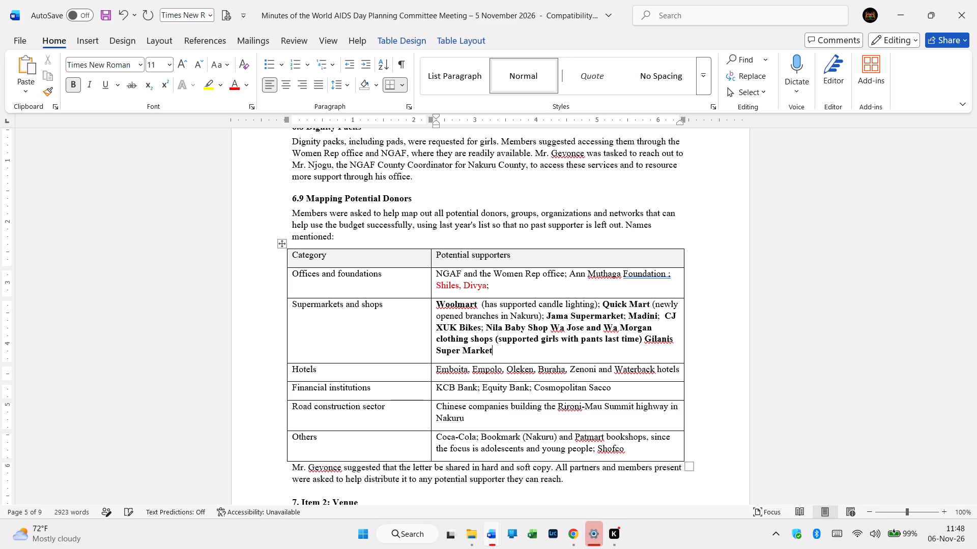
key(ctrl+s)
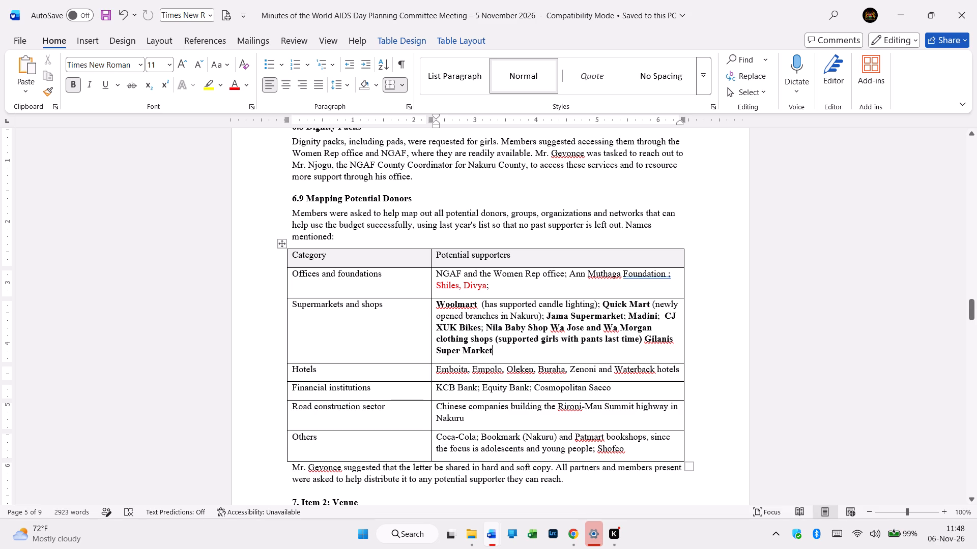
Delete "the focus is adolescents and young people" after "since" in the Others row, keeping the semicolon before "Shofco".
click(593, 451)
key(BackSpace)
key(BackSpace)
key(BackSpace)
key(BackSpace)
key(BackSpace)
key(BackSpace)
key(BackSpace)
key(BackSpace)
key(BackSpace)
key(BackSpace)
key(BackSpace)
key(BackSpace)
key(BackSpace)
key(BackSpace)
key(BackSpace)
key(BackSpace)
key(BackSpace)
key(BackSpace)
key(BackSpace)
key(BackSpace)
key(BackSpace)
key(BackSpace)
key(BackSpace)
key(BackSpace)
key(BackSpace)
key(BackSpace)
key(BackSpace)
key(BackSpace)
key(BackSpace)
key(BackSpace)
key(BackSpace)
key(BackSpace)
key(BackSpace)
key(BackSpace)
key(BackSpace)
key(BackSpace)
key(BackSpace)
key(BackSpace)
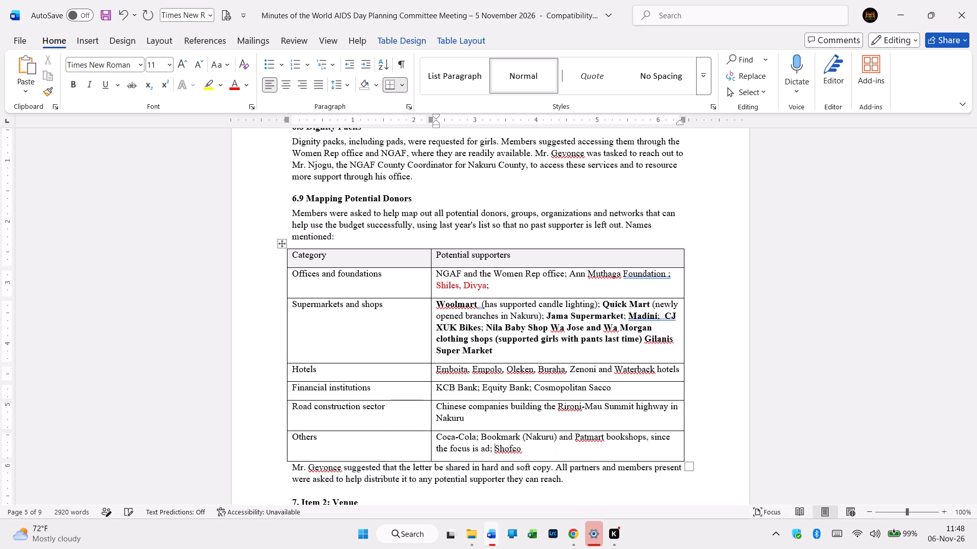
key(BackSpace)
key(BackSpace)
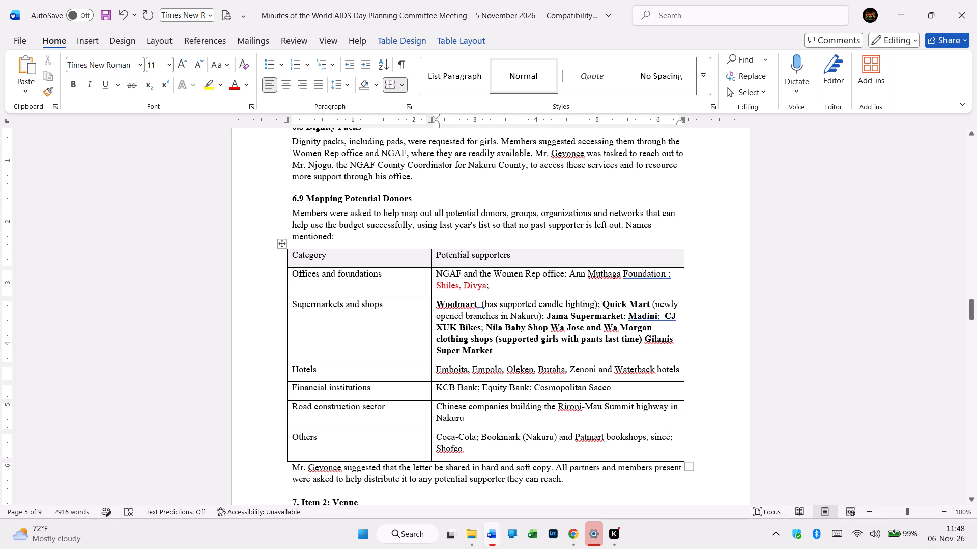
Colour "Shofco" red in the Others row and extend the name to "Shofcore".
drag(467, 448, 435, 448)
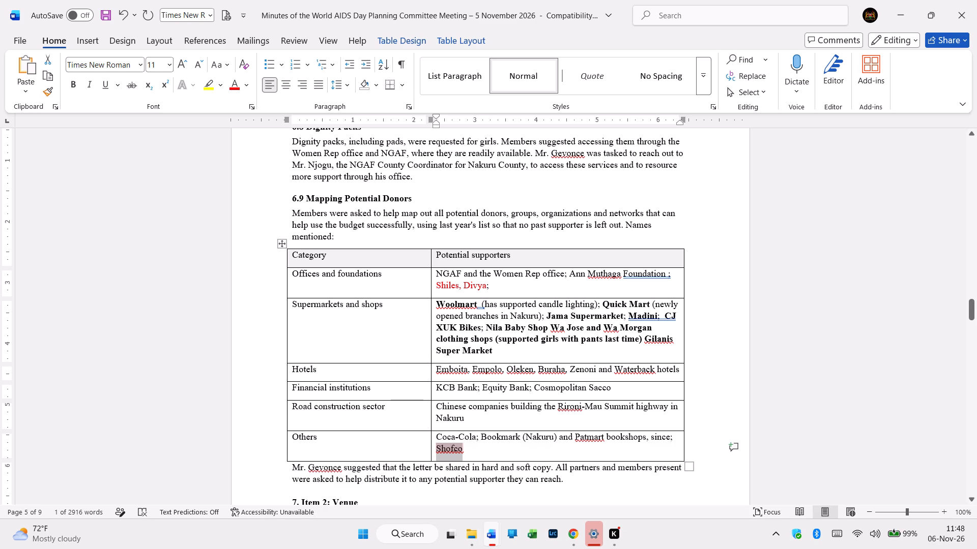
click(233, 84)
click(470, 448)
text(re)
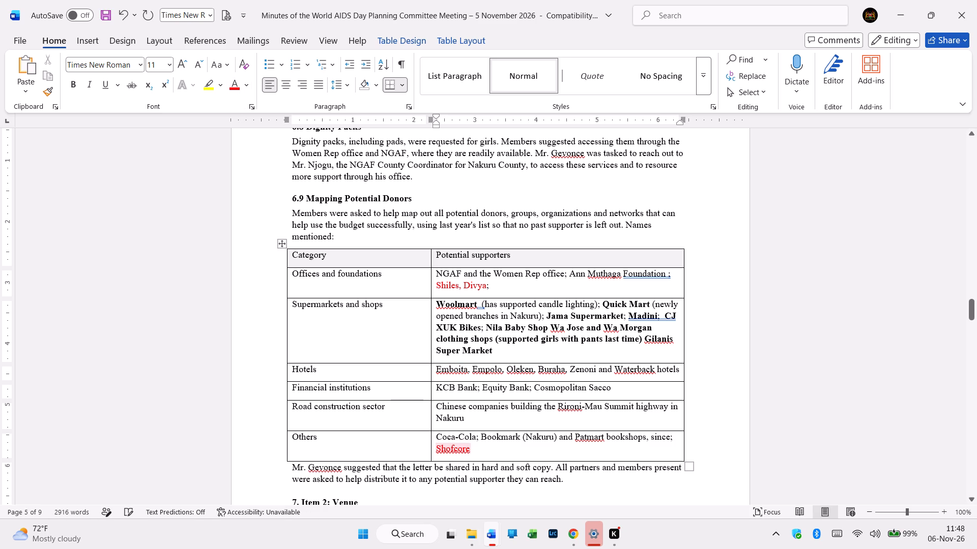
right_click(452, 450)
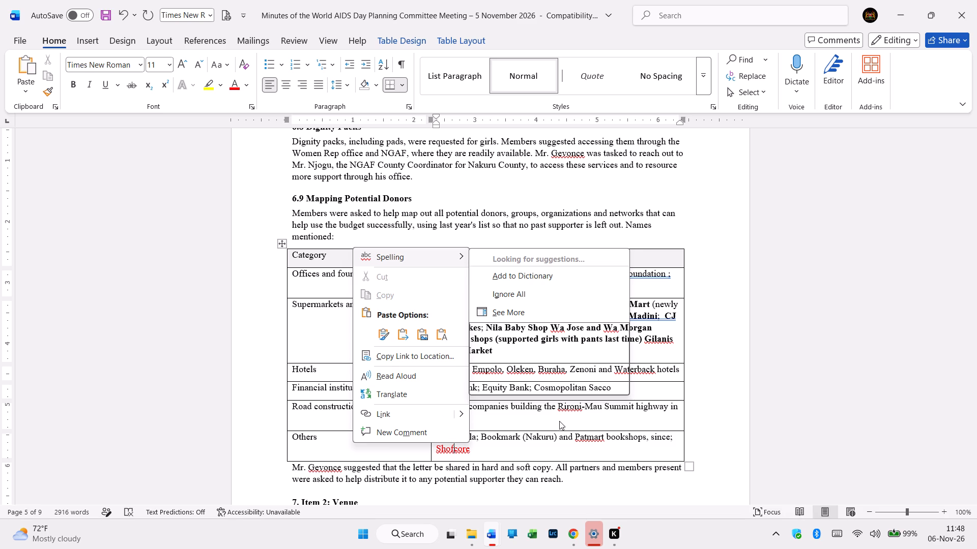
click(742, 451)
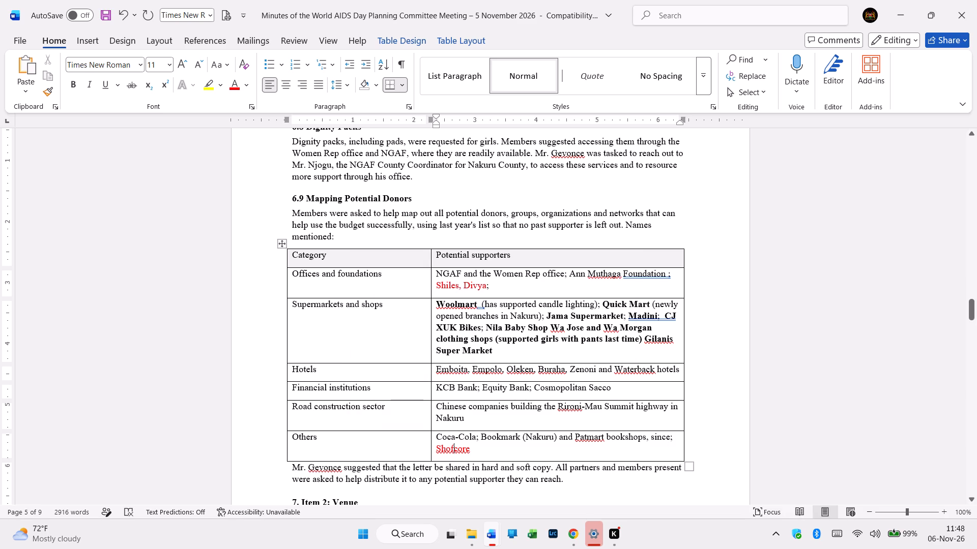
Review section 7 on the venue and the subcommittee table in section 8.
drag(972, 310, 974, 318)
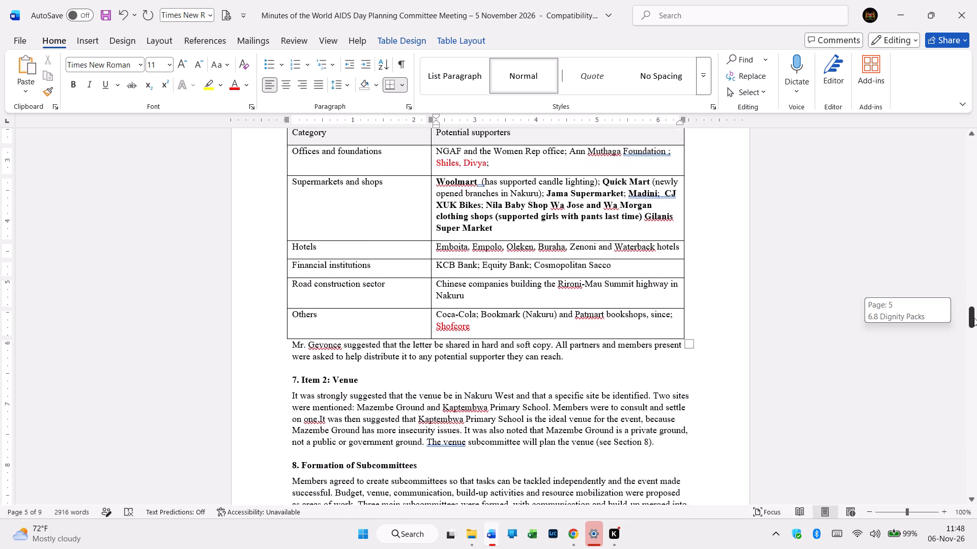
drag(974, 318, 976, 319)
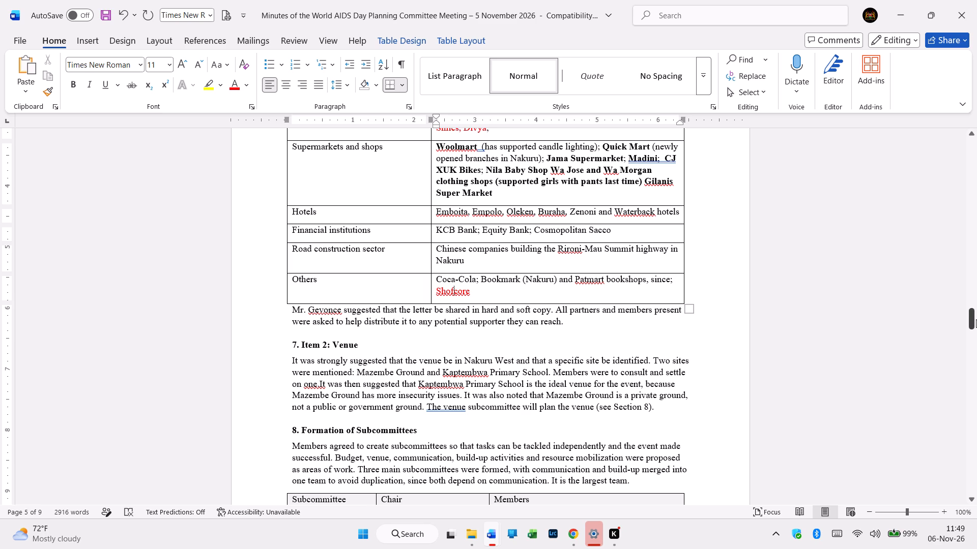
drag(971, 319, 974, 328)
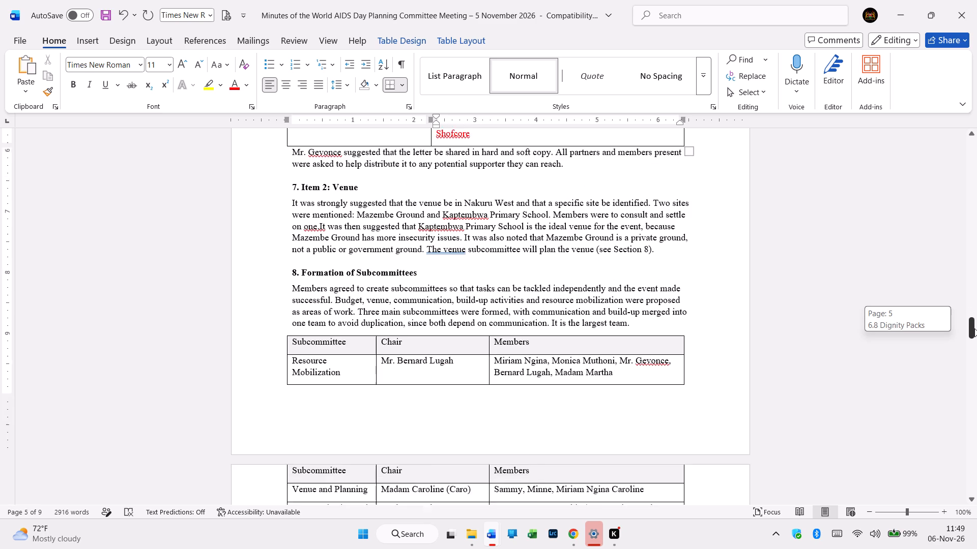
drag(974, 328, 976, 331)
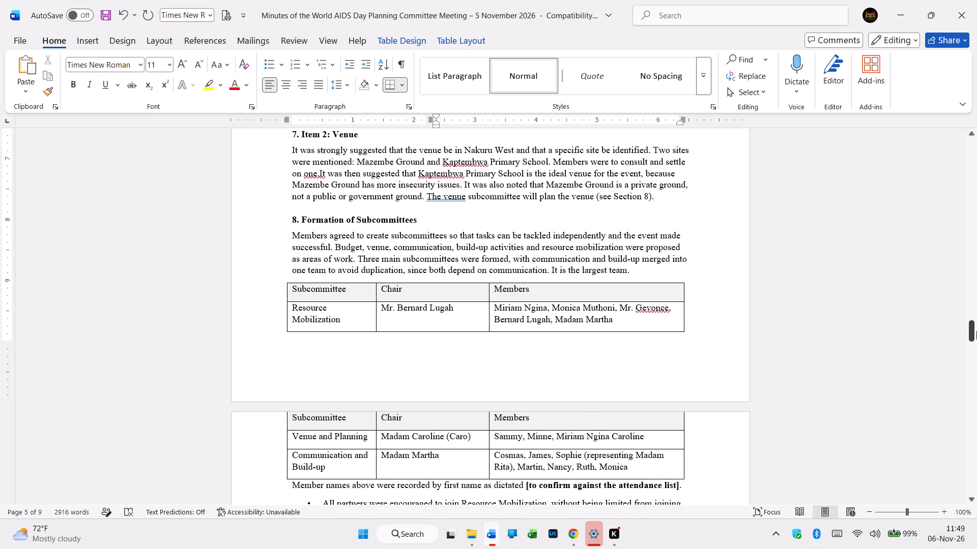
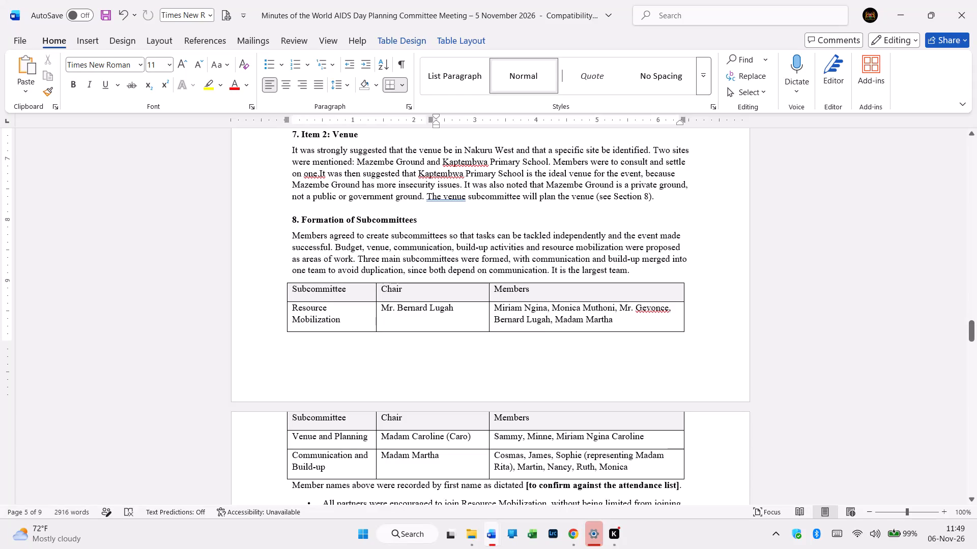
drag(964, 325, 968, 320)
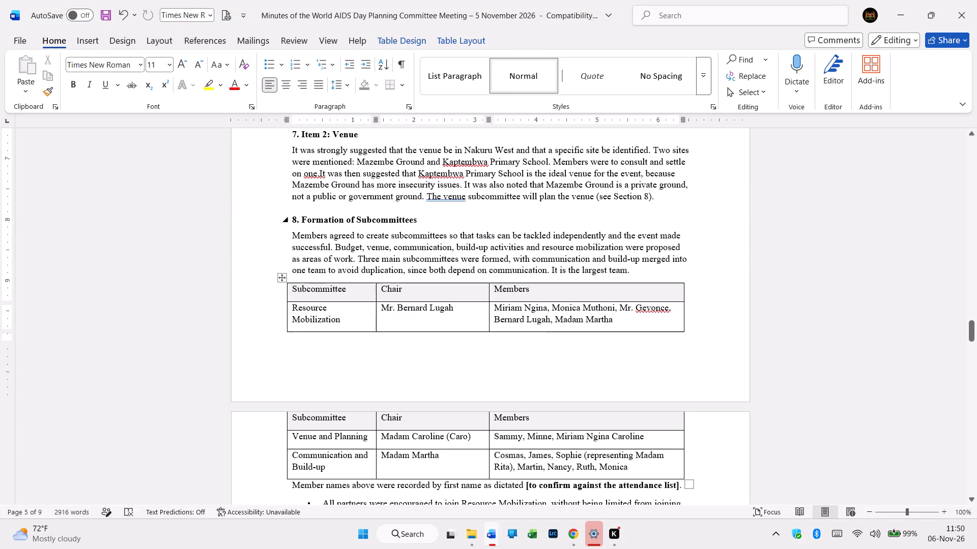
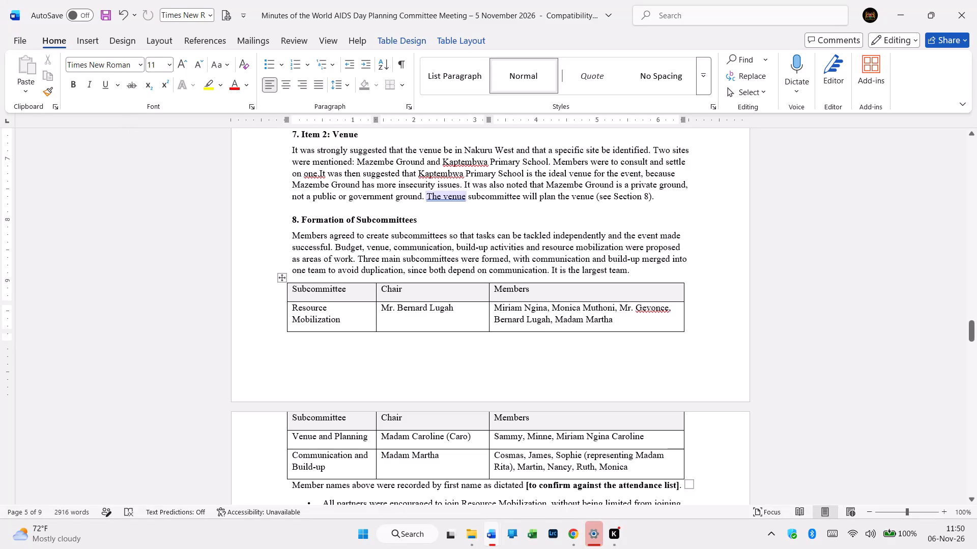
Delete the closing sentence about the venue subcommittee planning the venue from the section 7 Venue paragraph, and save the document.
drag(429, 196, 681, 198)
key(BackSpace)
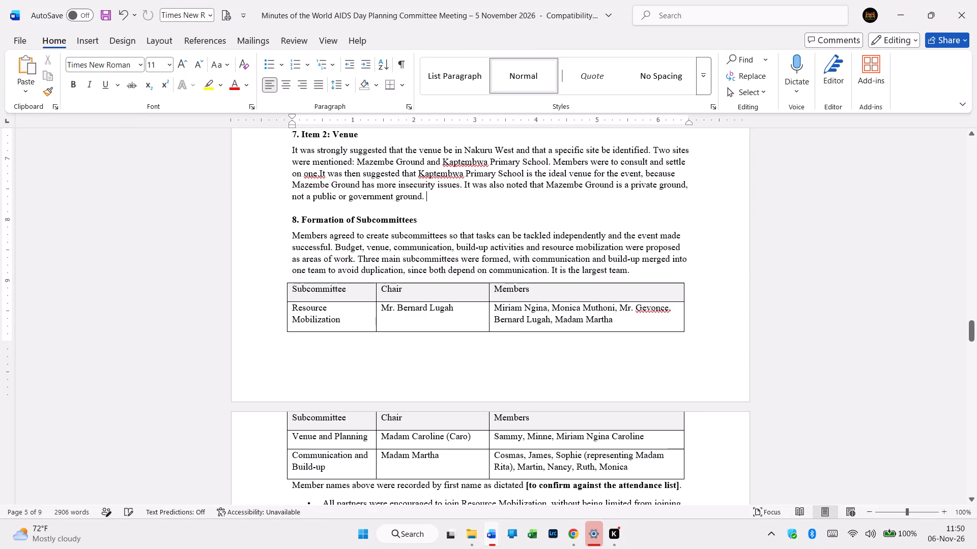
key(ctrl+s)
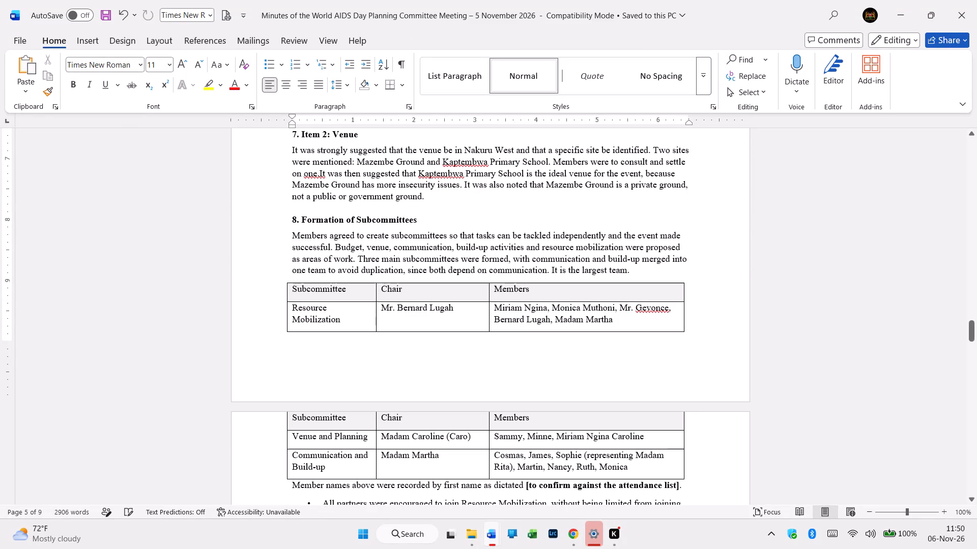
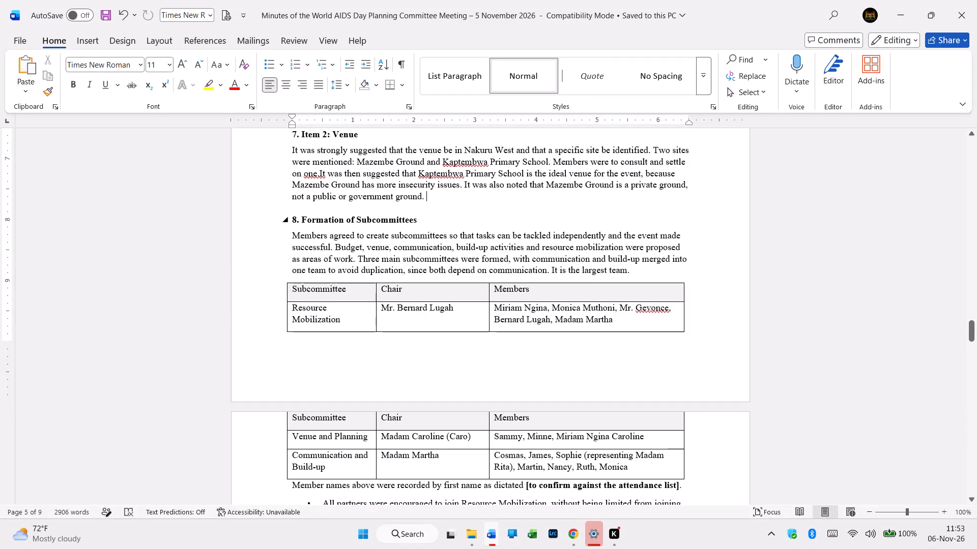
Insert blank lines after the section 7 Venue paragraph so section 8 Formation of Subcommittees starts on the following page, and save the document.
click(436, 204)
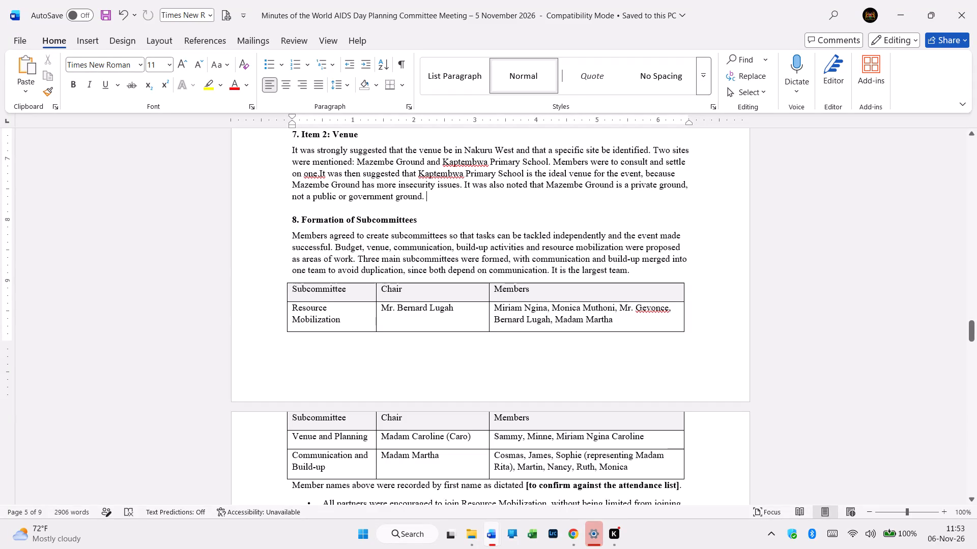
key(Return)
key(Return)
key(Return)
key(Return)
key(Return)
key(Return)
key(Return)
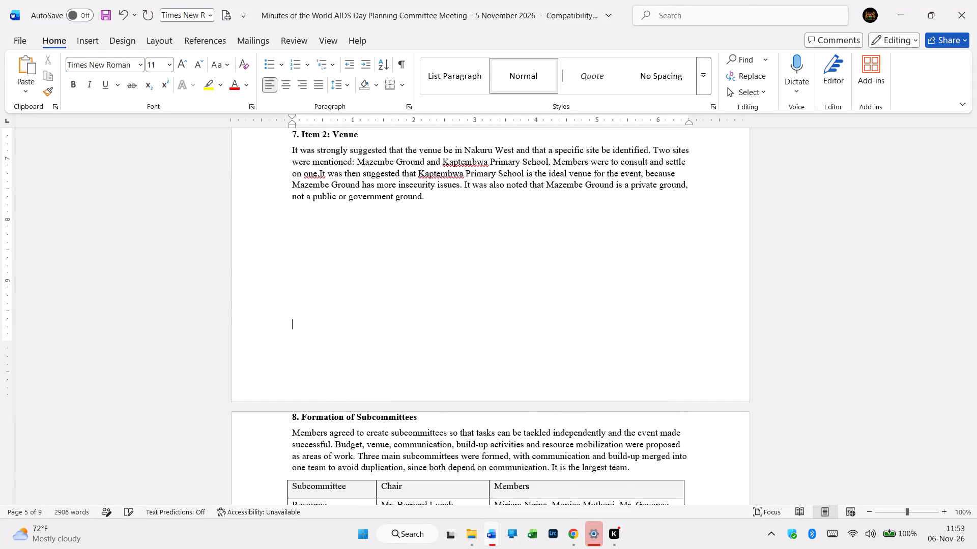
key(Return)
key(ctrl+s)
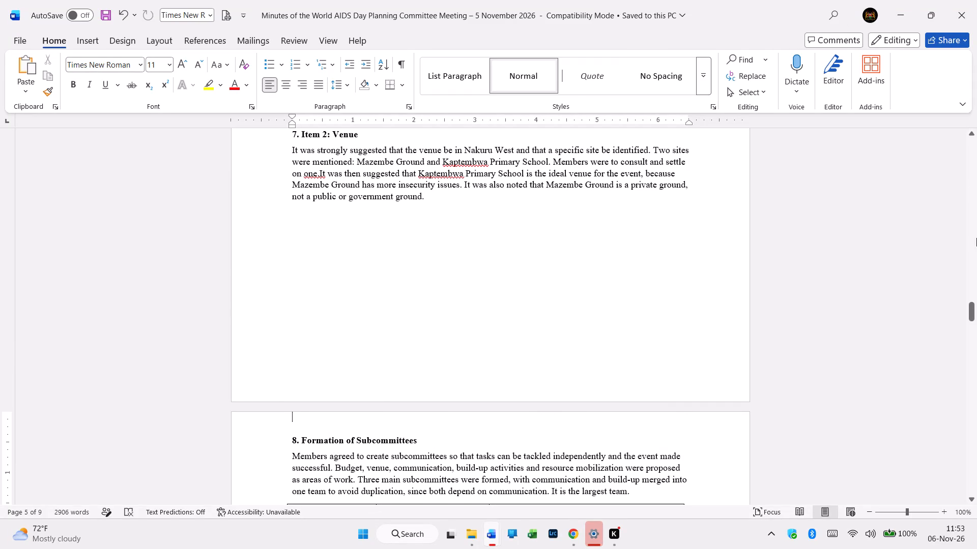
Delete the sentence below the subcommittee table about member names recorded as dictated, including its to-confirm note, and save the document.
drag(970, 303, 971, 316)
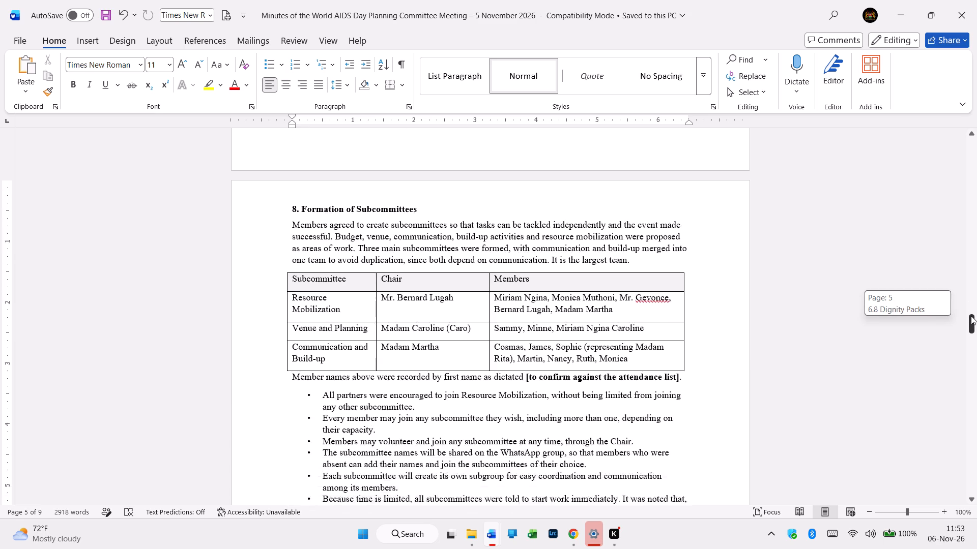
drag(971, 316, 971, 319)
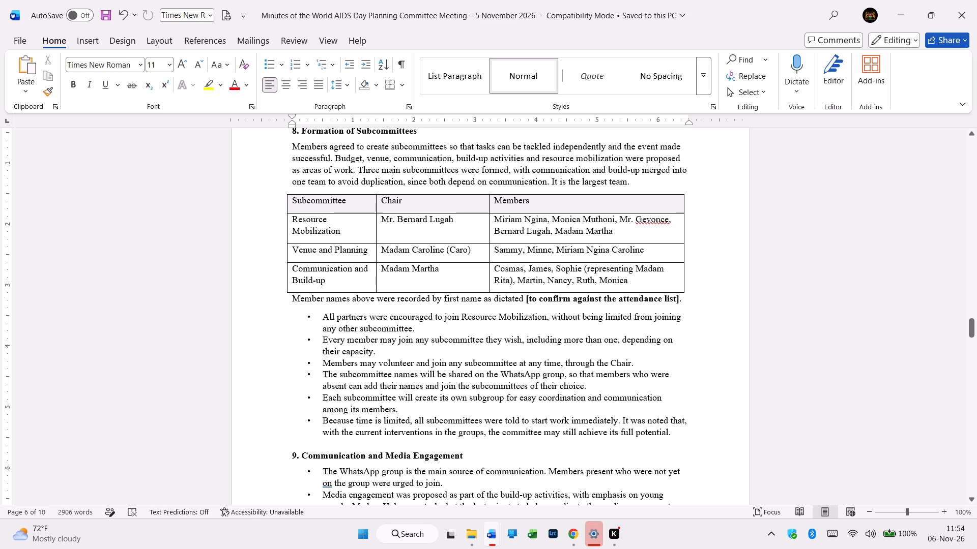
drag(686, 299, 525, 304)
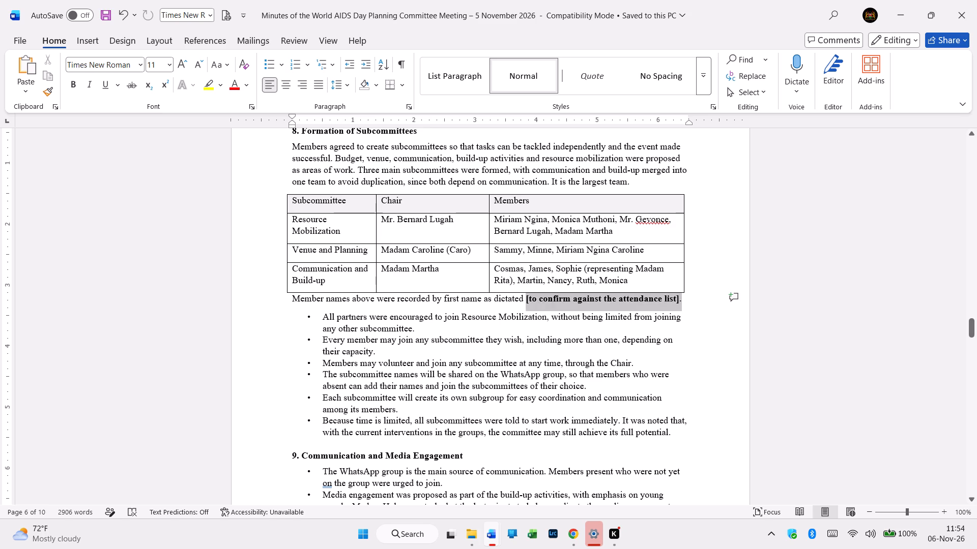
drag(525, 304, 260, 300)
key(BackSpace)
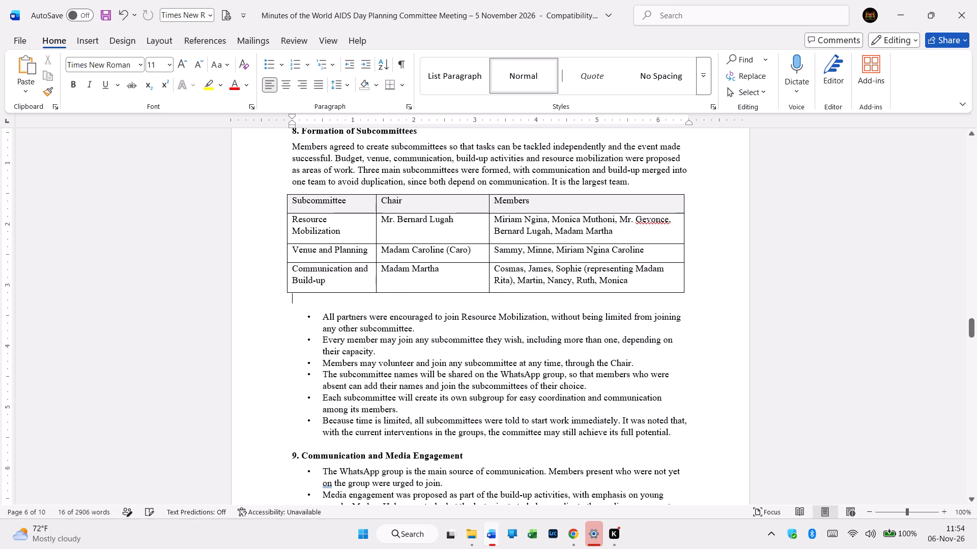
key(ctrl+s)
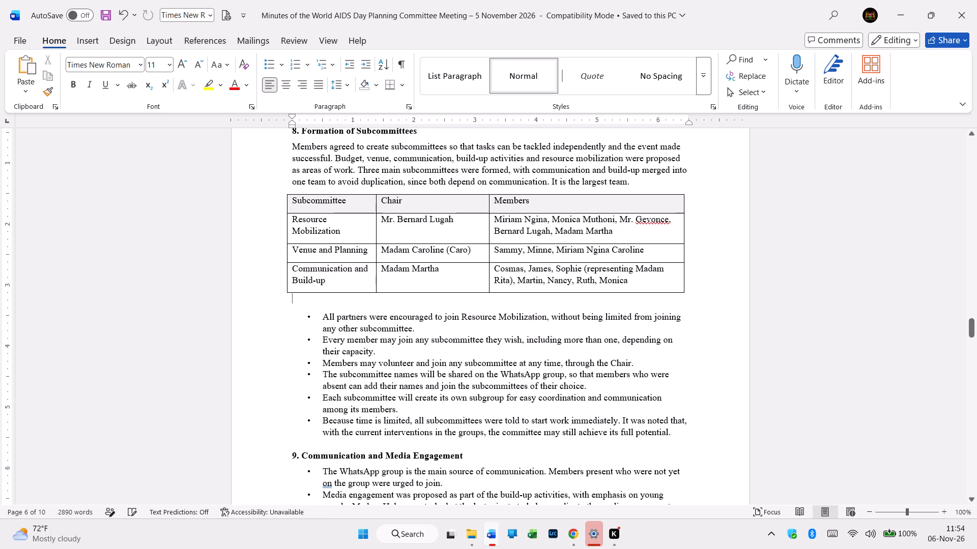
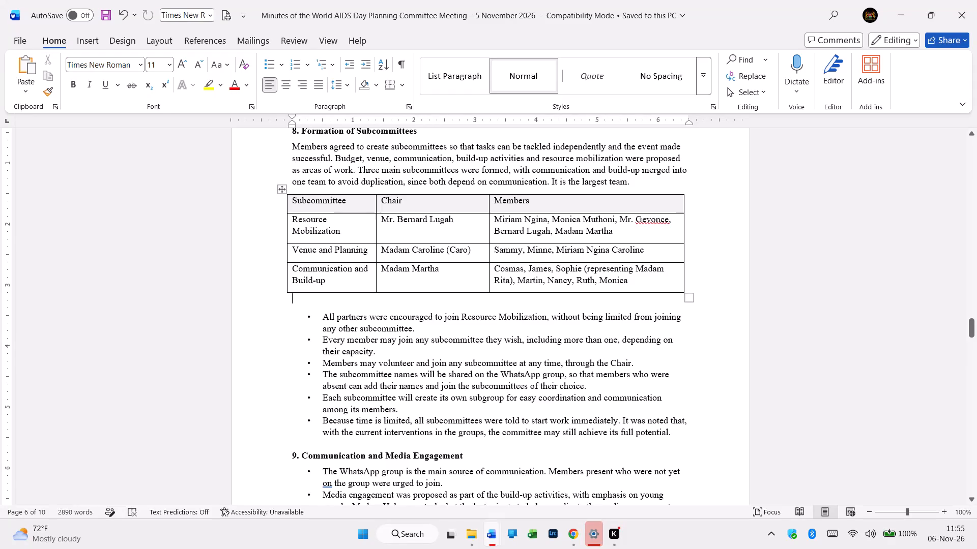
Delete the section 8 bullet saying every member may join any subcommittee they wish, including more than one, depending on their capacity.
drag(379, 354, 322, 343)
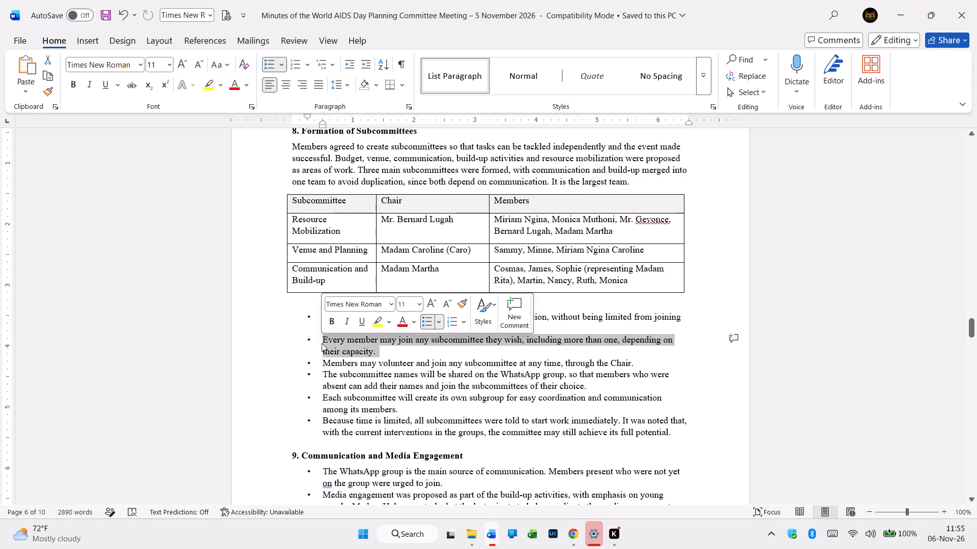
key(BackSpace)
click(306, 340)
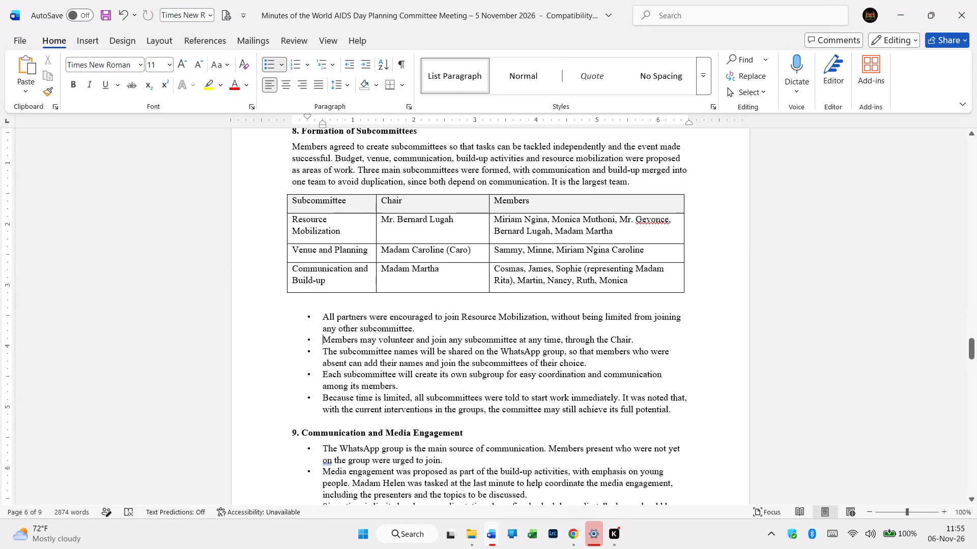
click(307, 340)
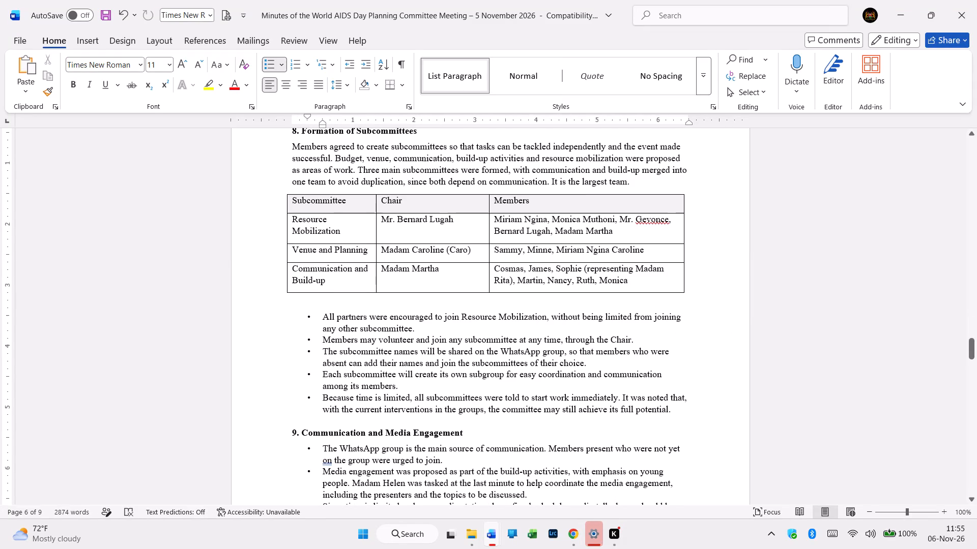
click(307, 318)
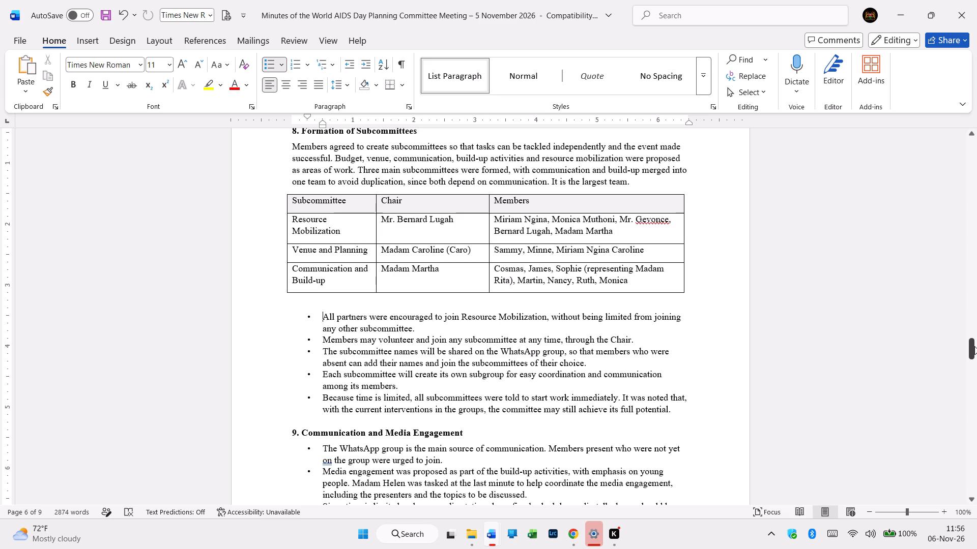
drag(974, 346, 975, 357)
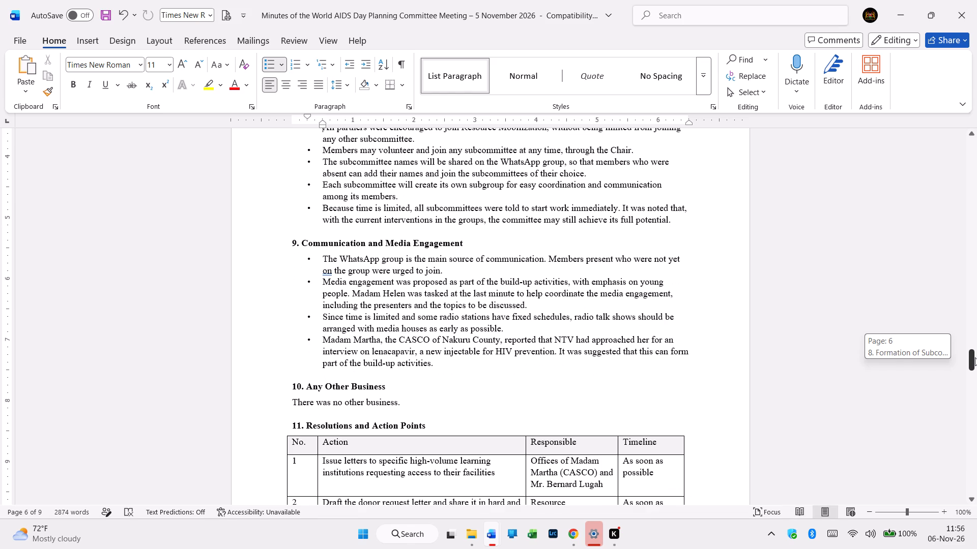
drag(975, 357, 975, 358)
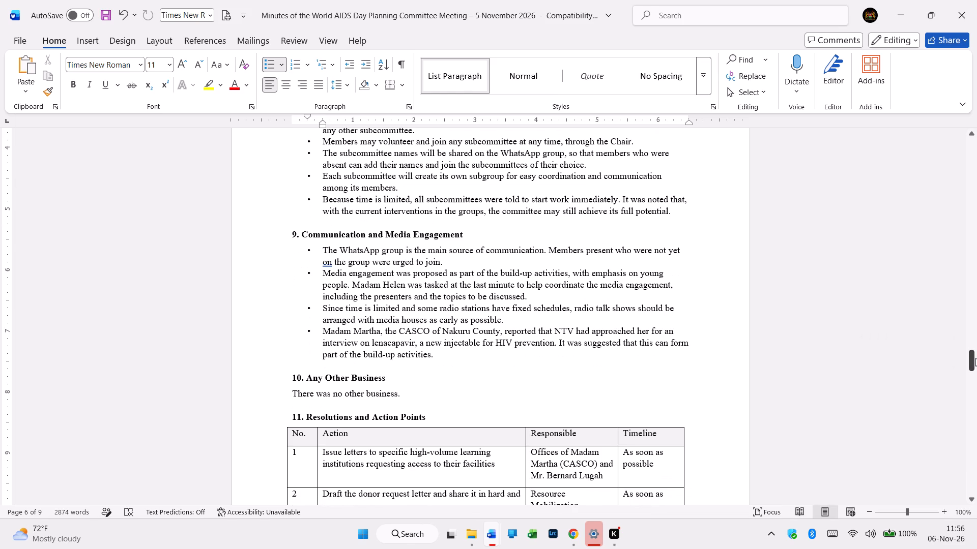